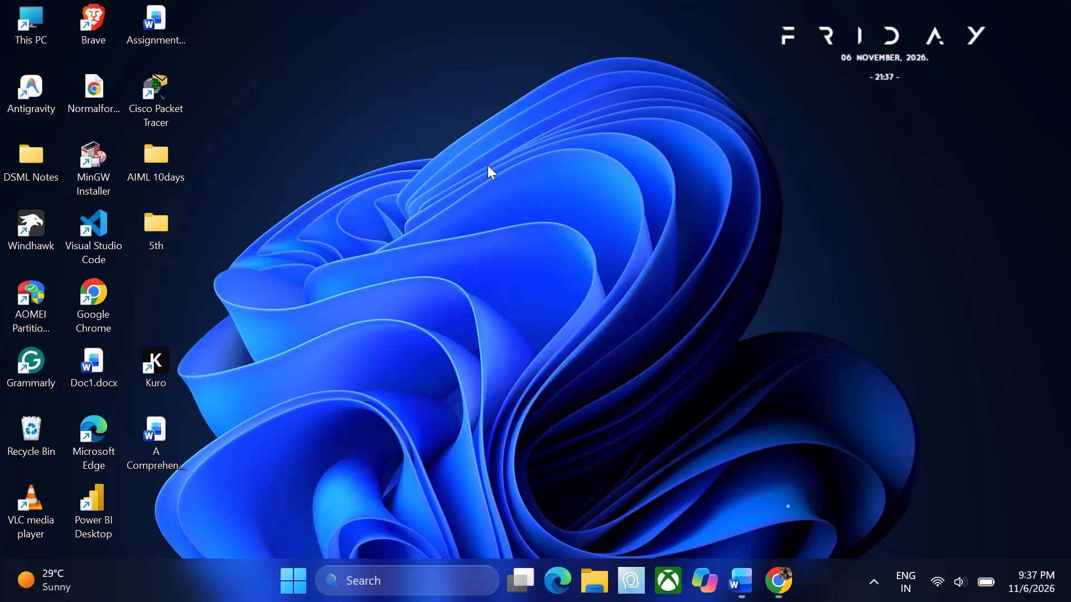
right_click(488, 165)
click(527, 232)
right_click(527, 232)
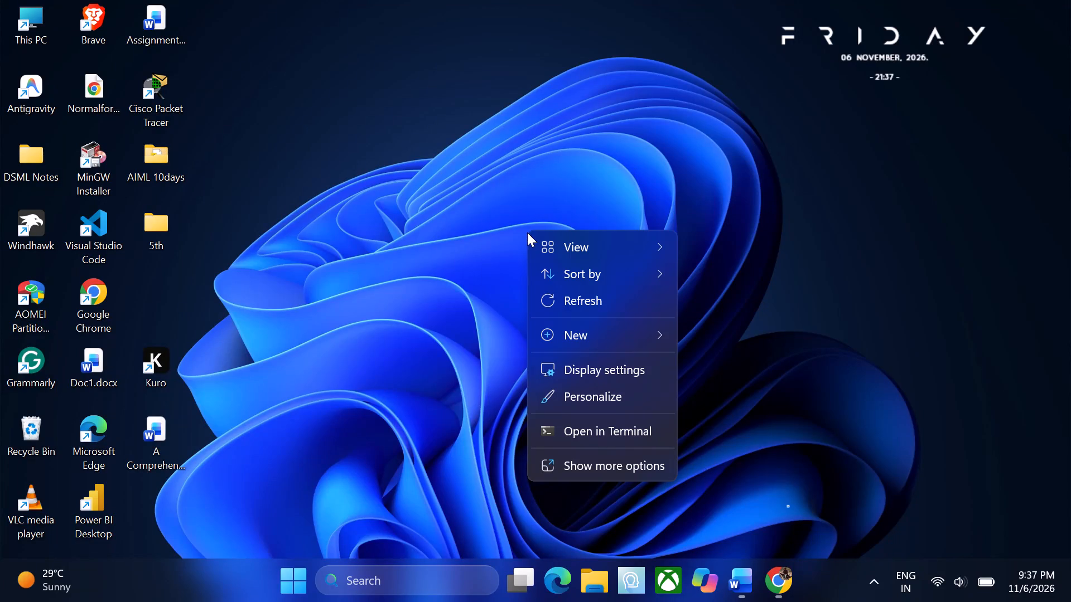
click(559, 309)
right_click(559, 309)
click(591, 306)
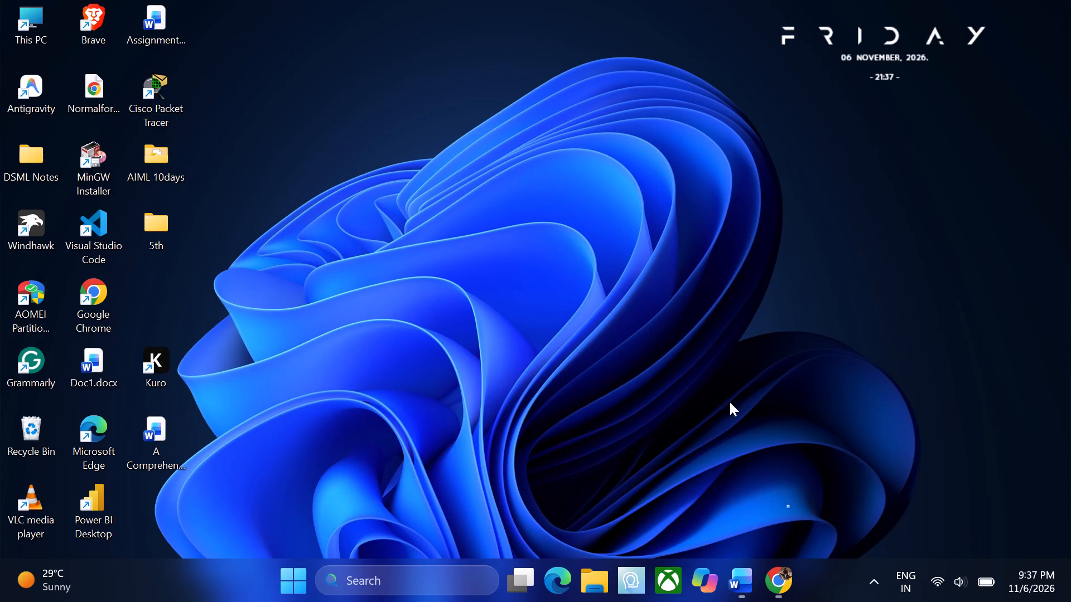
Switch to Word with the document "A Comprehensive Review of 5G Wireless Network Evolution" and go to its Architecture of 5G Network section.
click(744, 565)
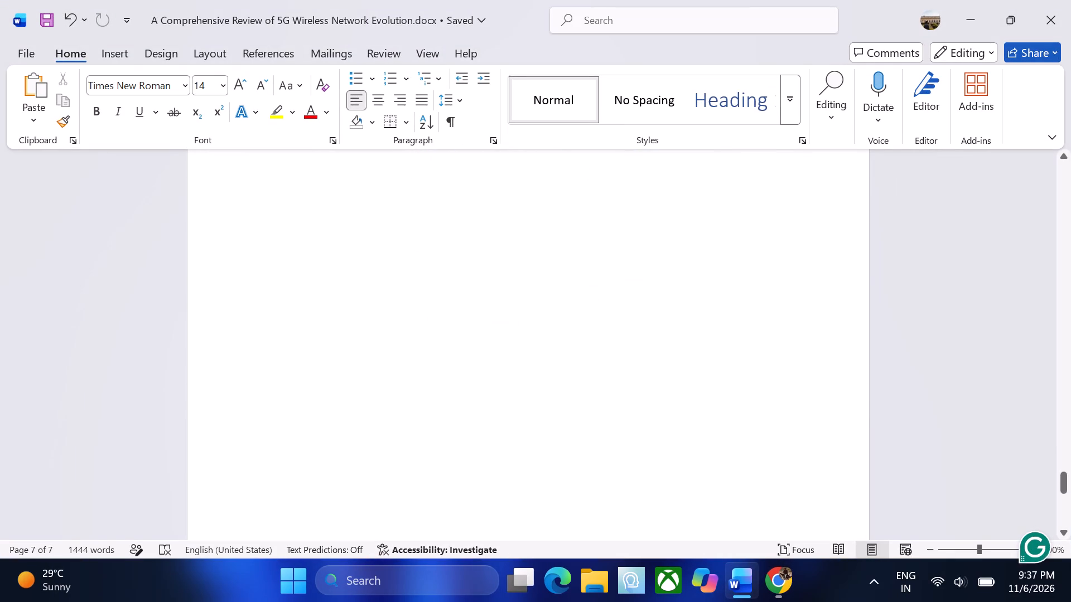
scroll(686, 422, up, 1)
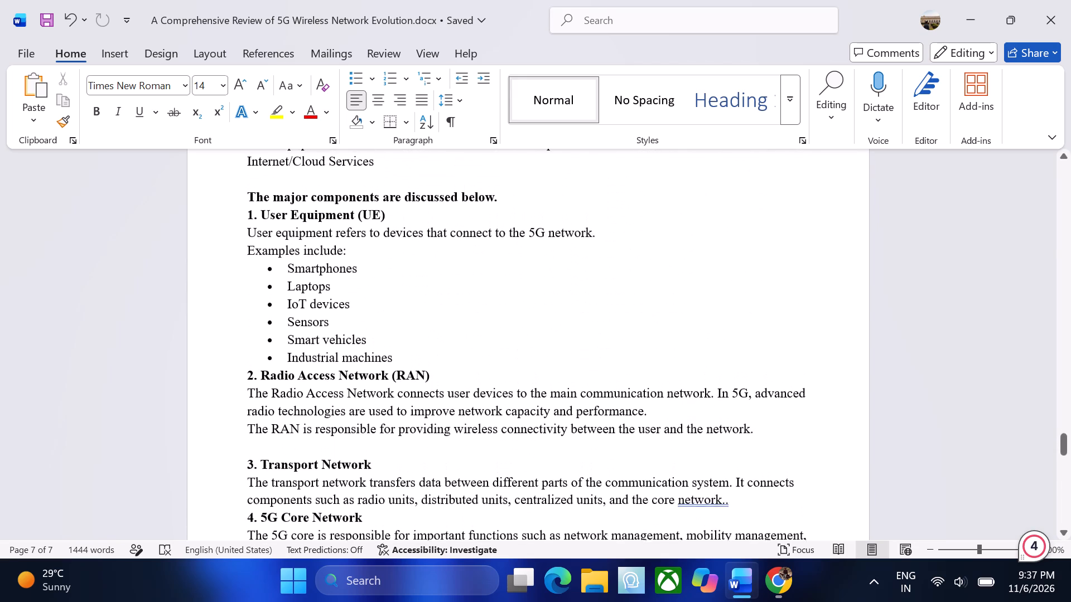
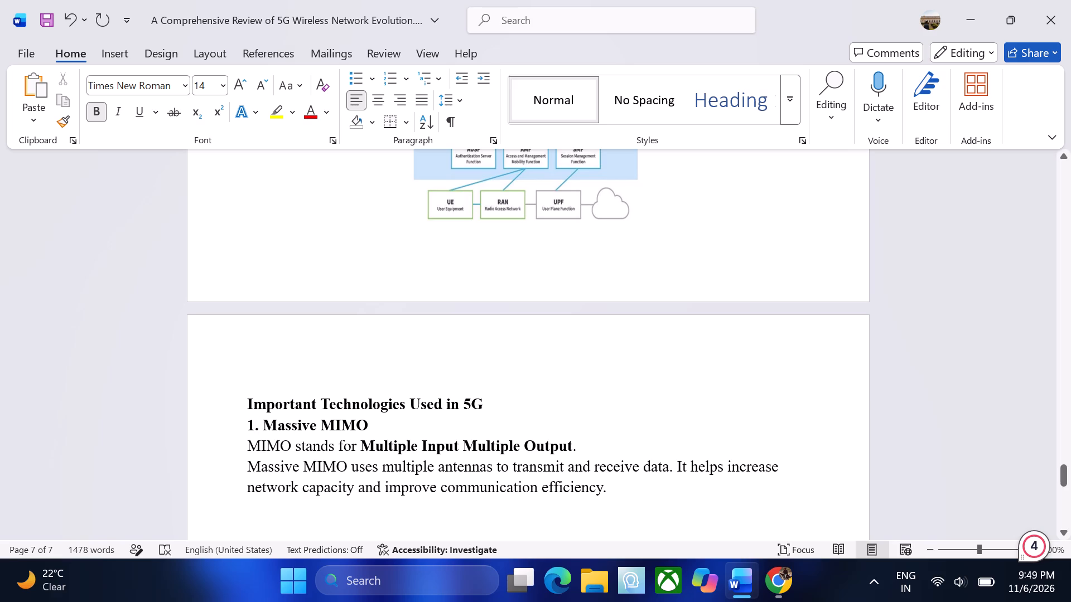
Underline the "Important Technologies Used in 5G" heading.
drag(481, 403, 254, 392)
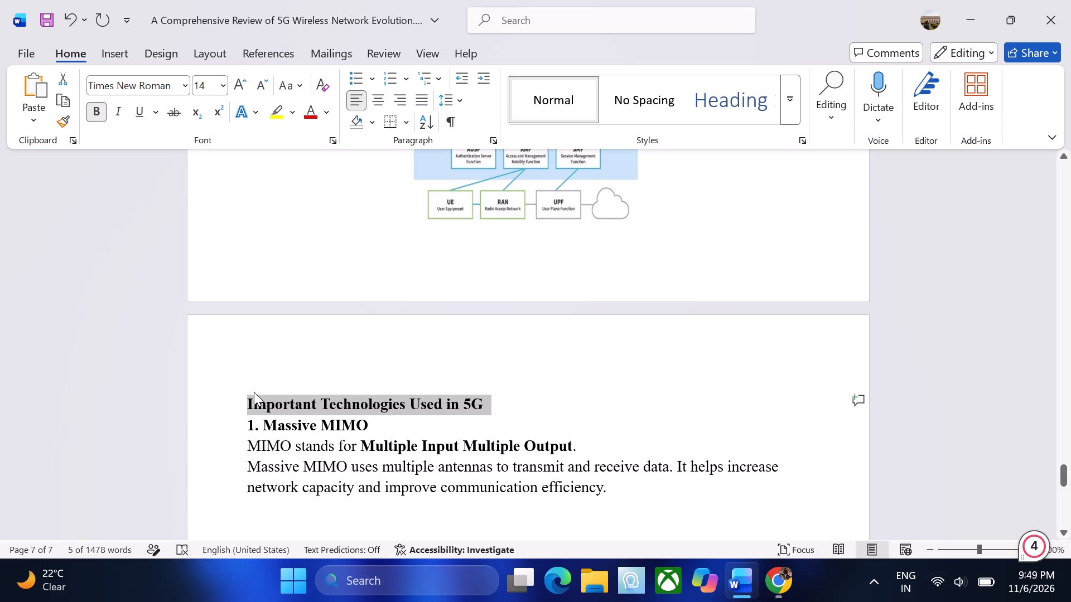
key(ctrl+u)
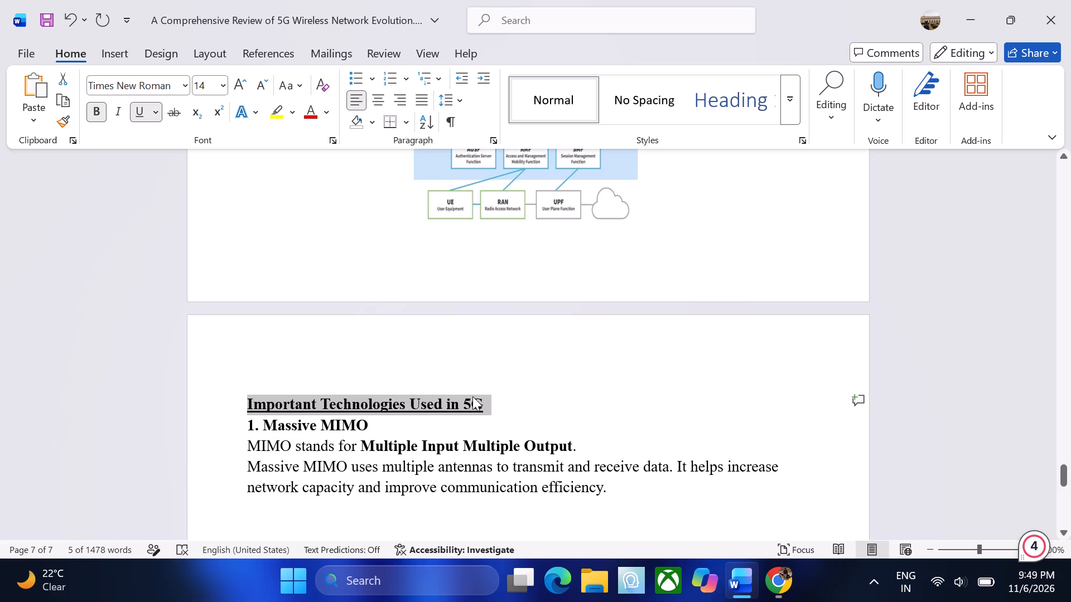
click(491, 396)
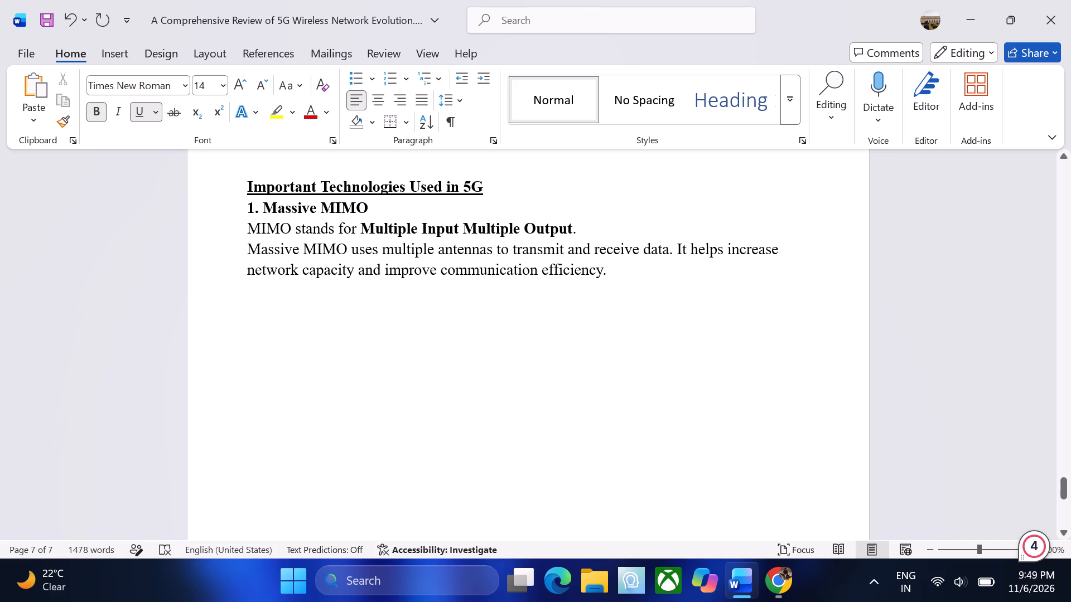
Make the word "MIMO" bold in the sentence beginning "Massive MIMO uses multiple antennas".
drag(348, 249, 295, 249)
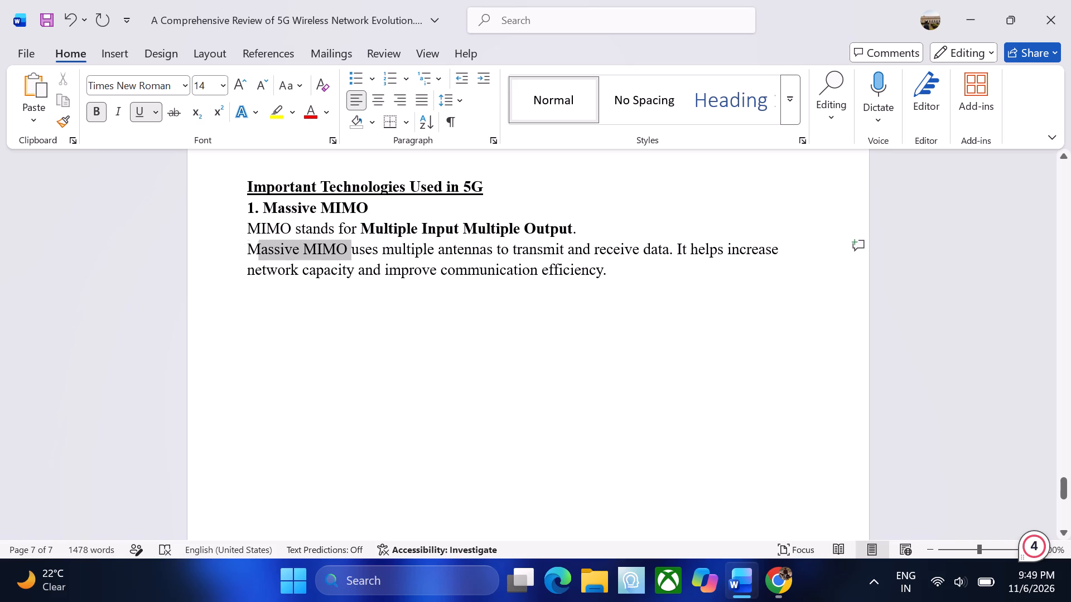
drag(295, 249, 305, 249)
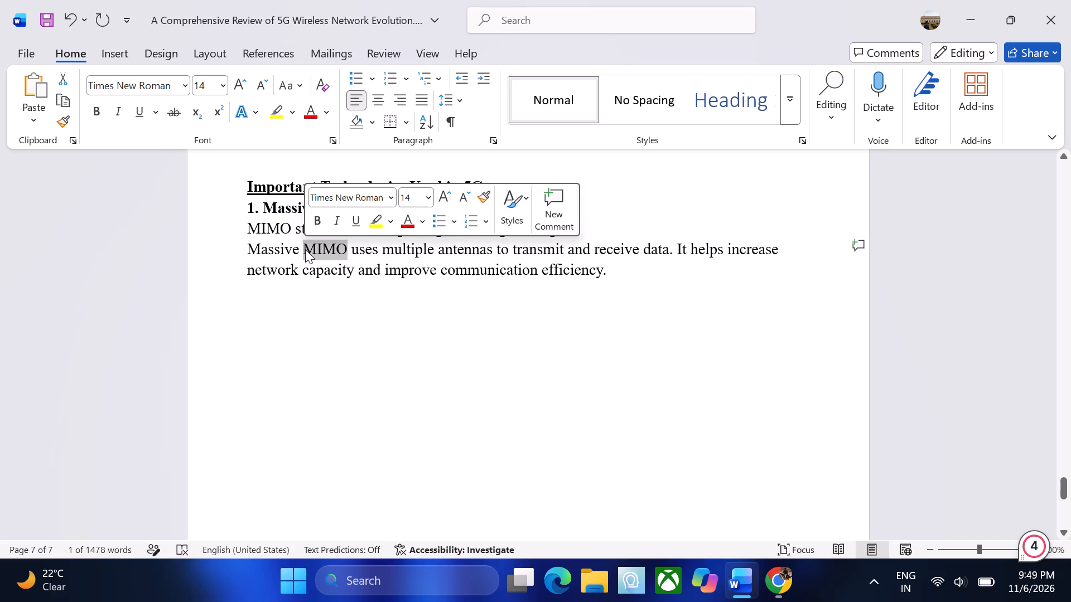
key(ctrl+b)
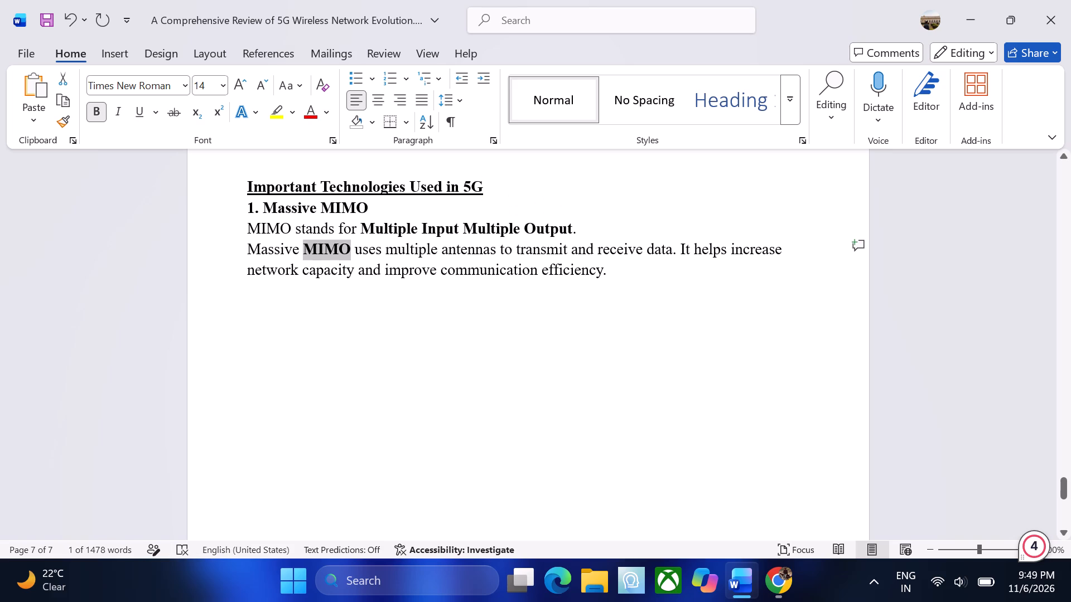
click(652, 272)
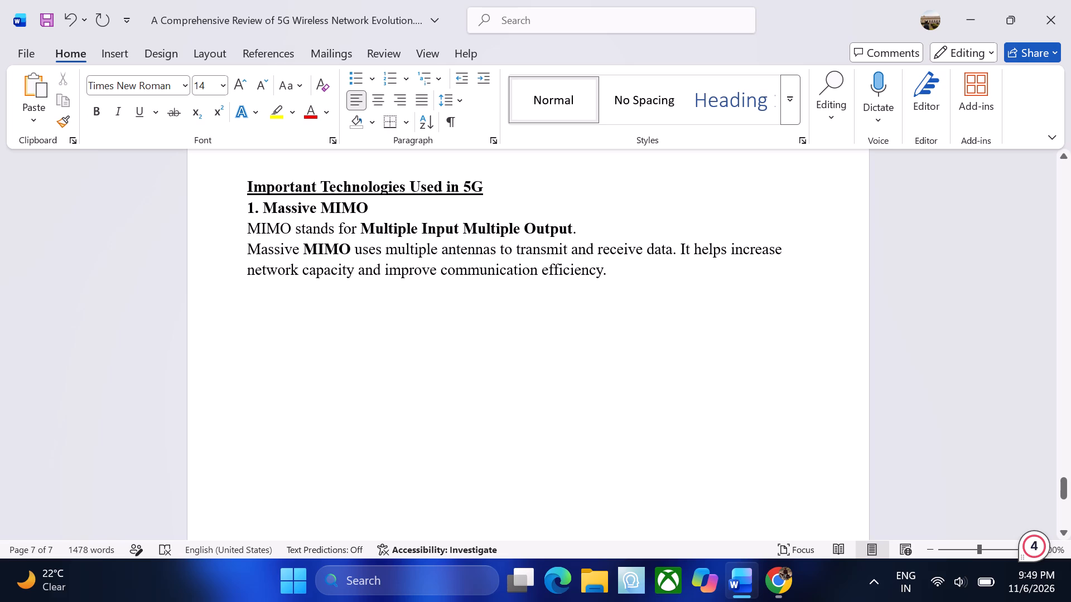
Copy the three salient features of 5G Massive MIMO from the IJNRD2312427 paper and paste them below the Massive MIMO paragraph in Word.
click(745, 572)
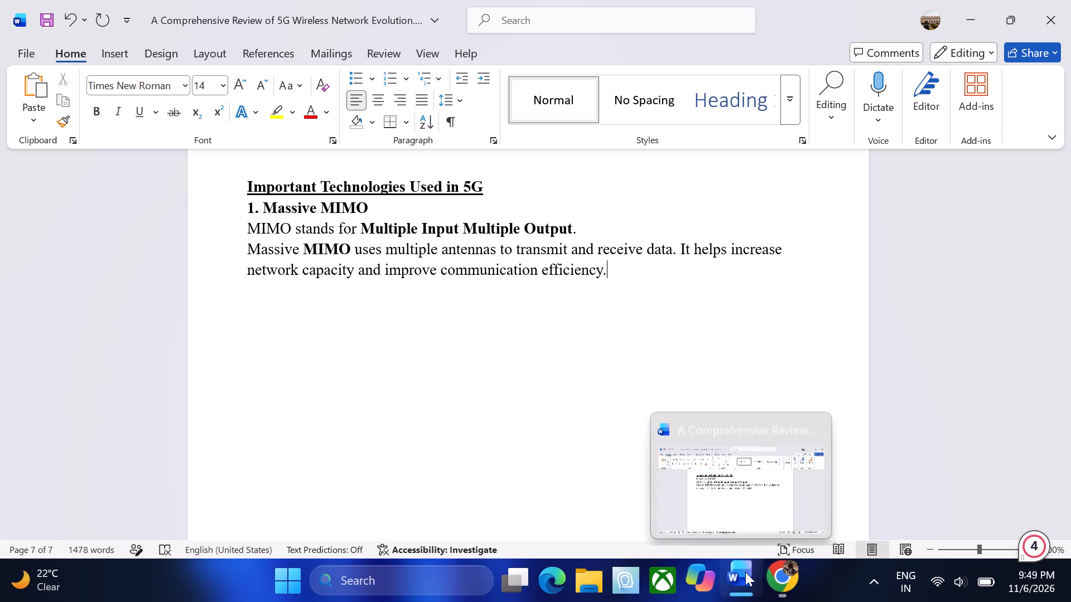
click(736, 400)
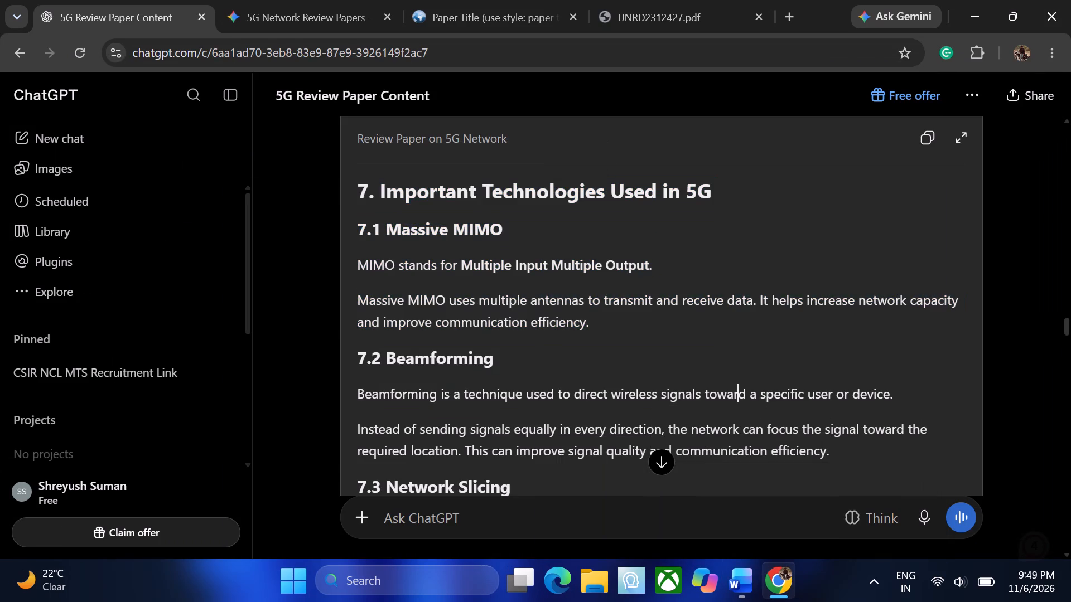
click(488, 25)
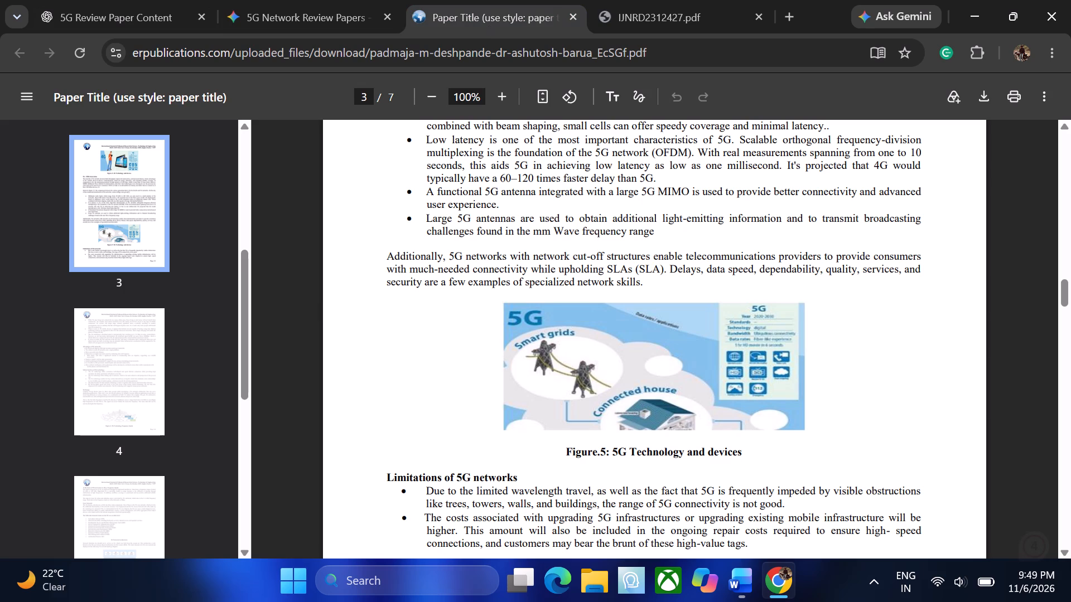
click(672, 10)
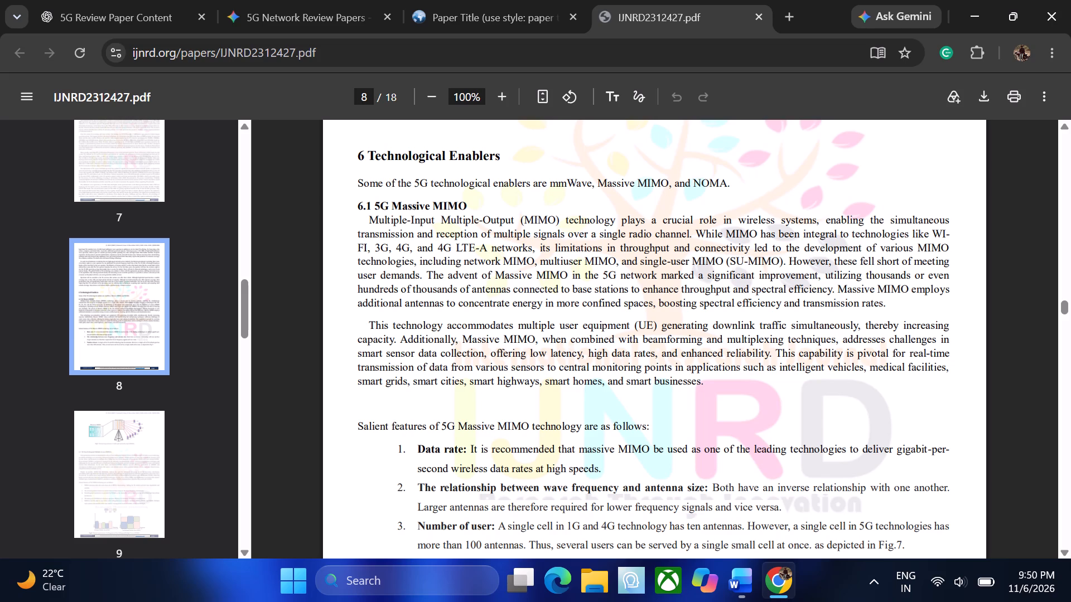
scroll(539, 260, down, 3)
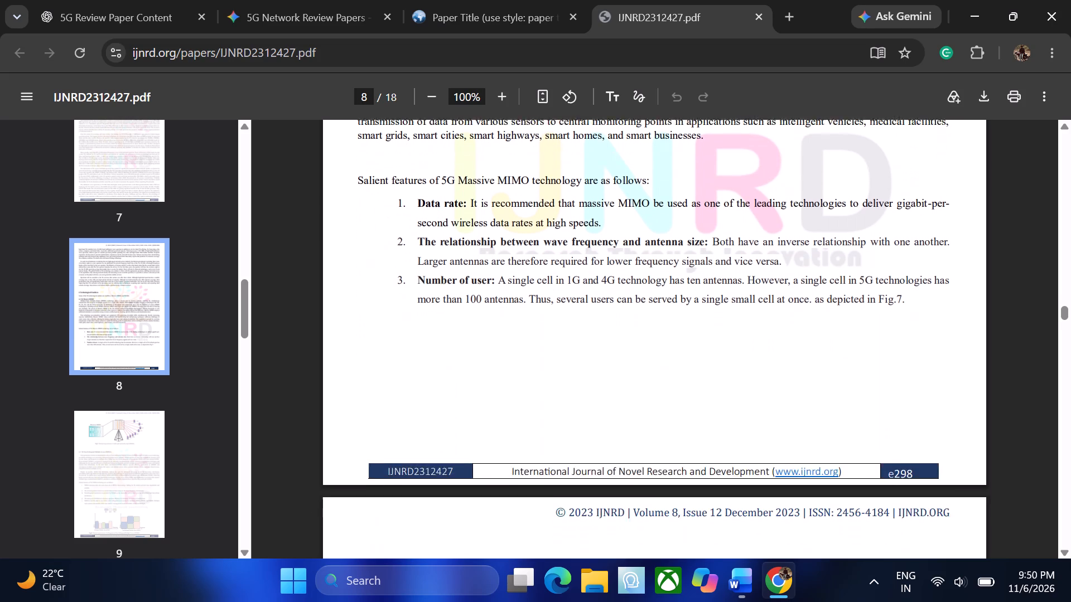
scroll(539, 260, down, 2)
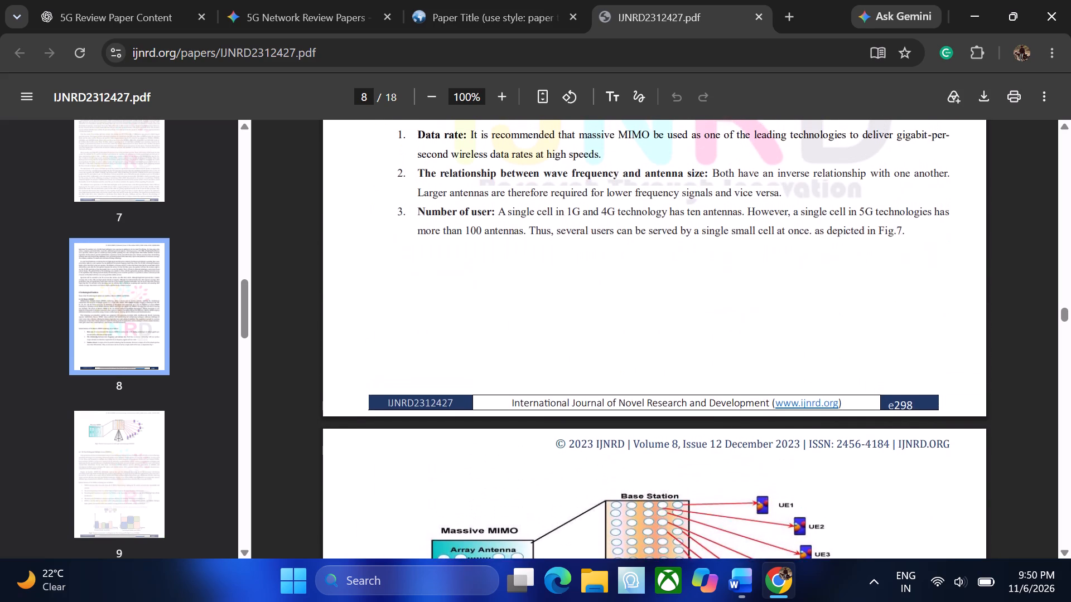
scroll(539, 260, up, 1)
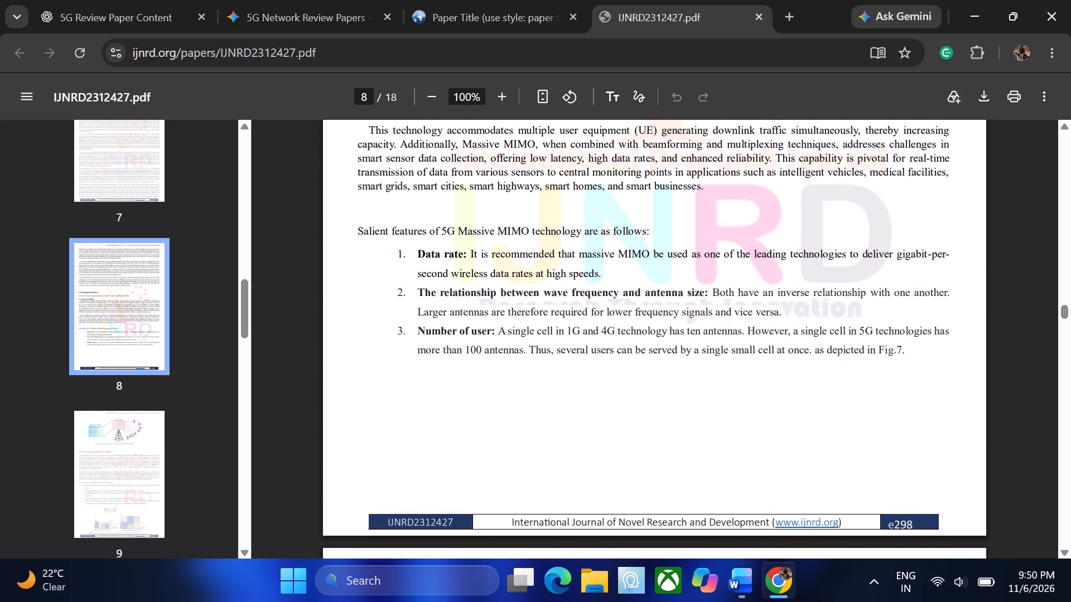
scroll(539, 260, up, 1)
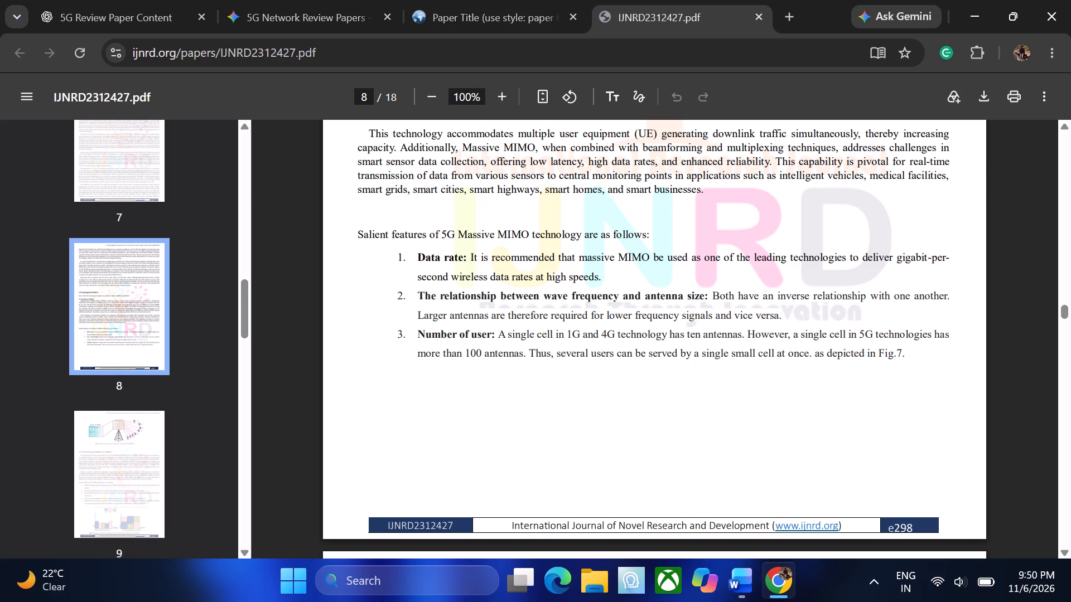
drag(811, 353, 390, 252)
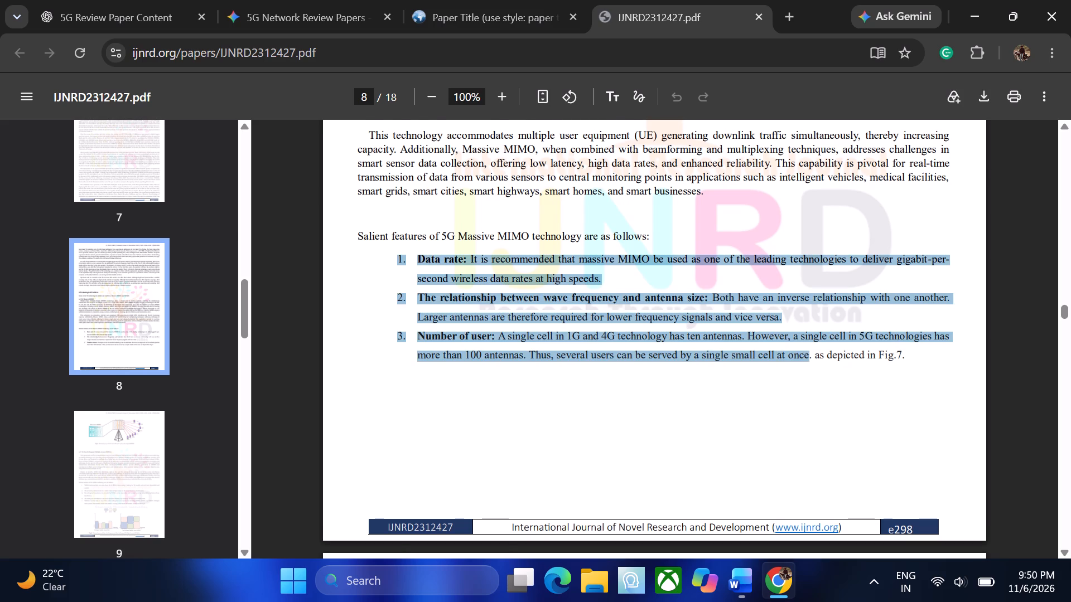
key(ctrl+c)
key(alt+Tab)
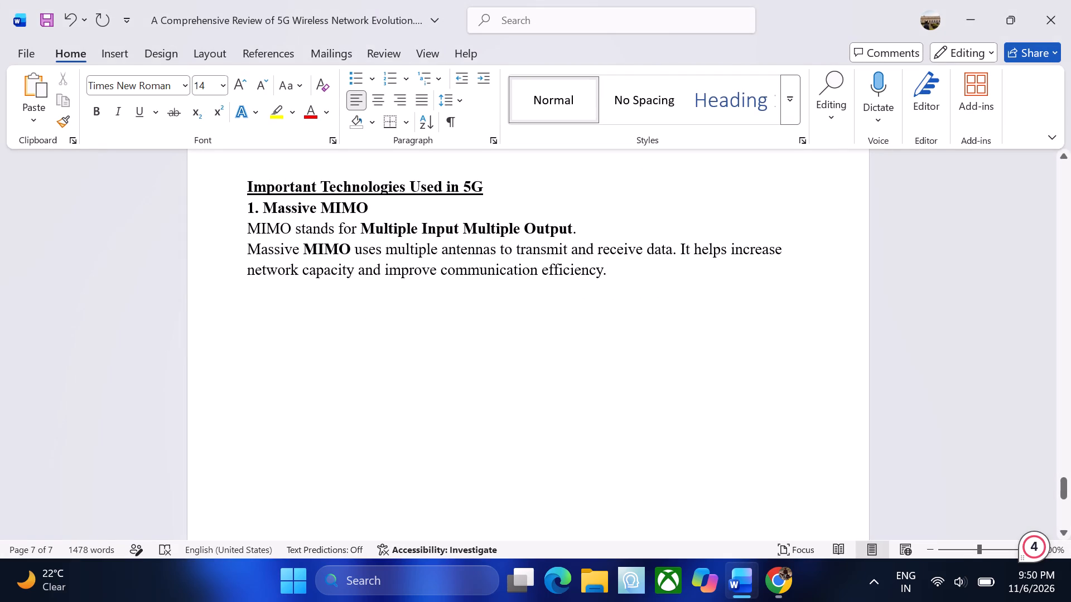
key(Return)
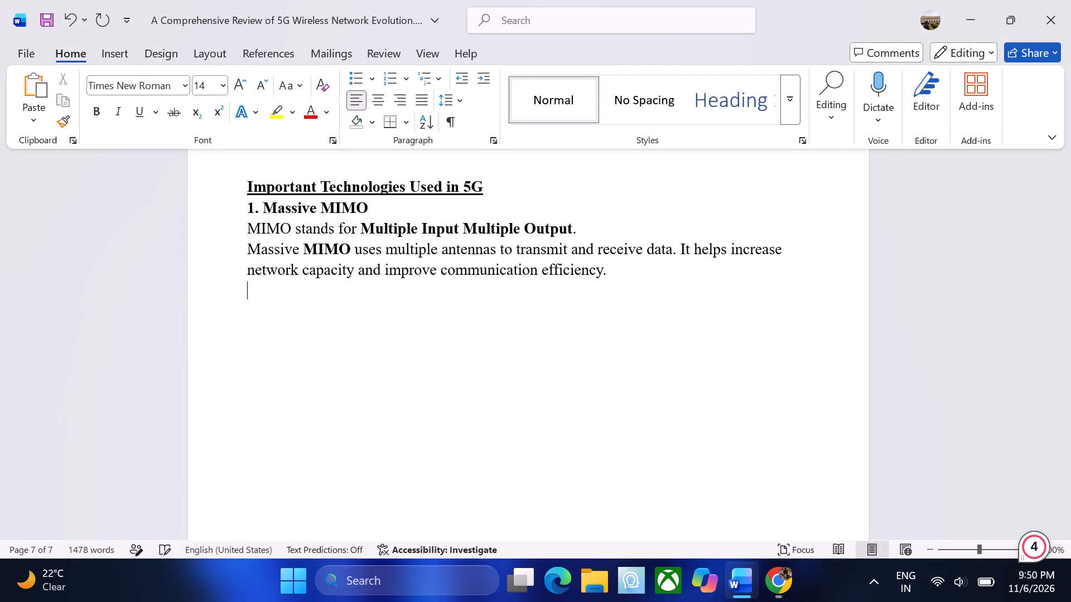
key(ctrl+v)
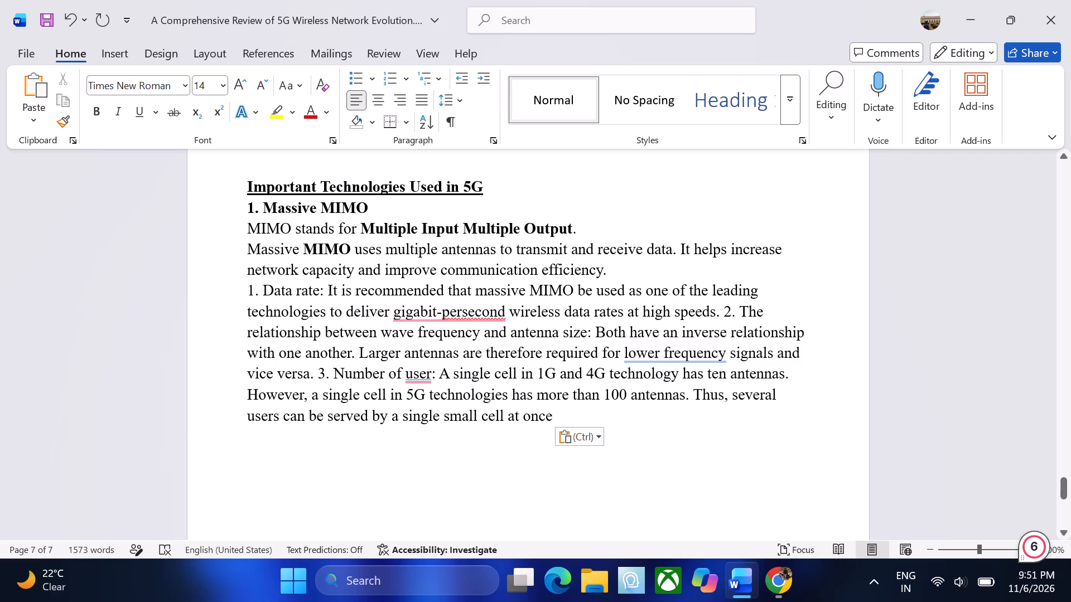
Put pasted features 2 and 3 on their own lines, without a leading space before the third.
click(726, 313)
key(Return)
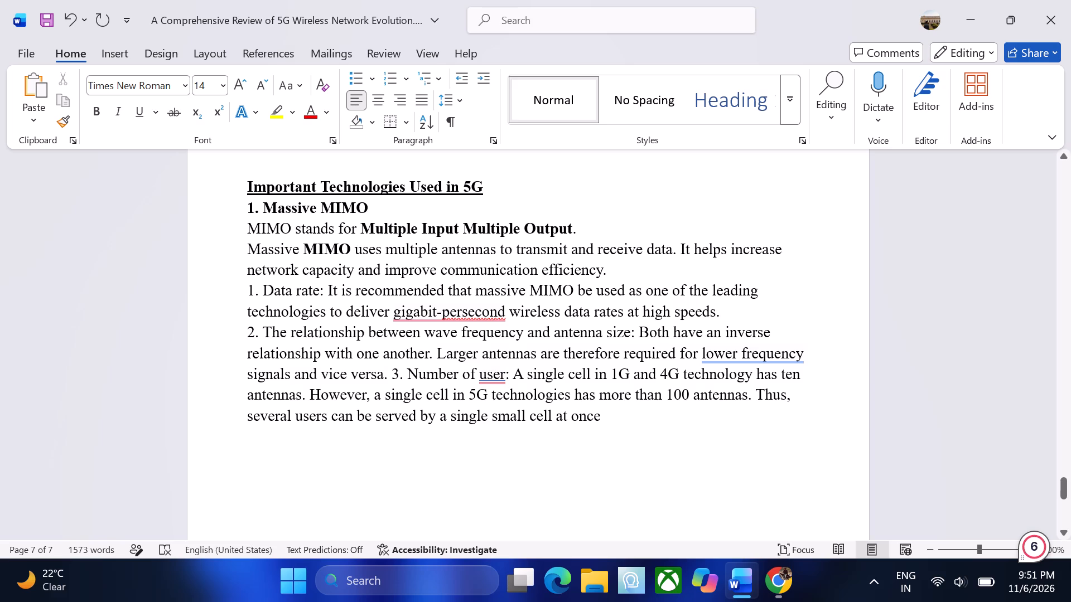
click(389, 376)
key(Return)
key(Right)
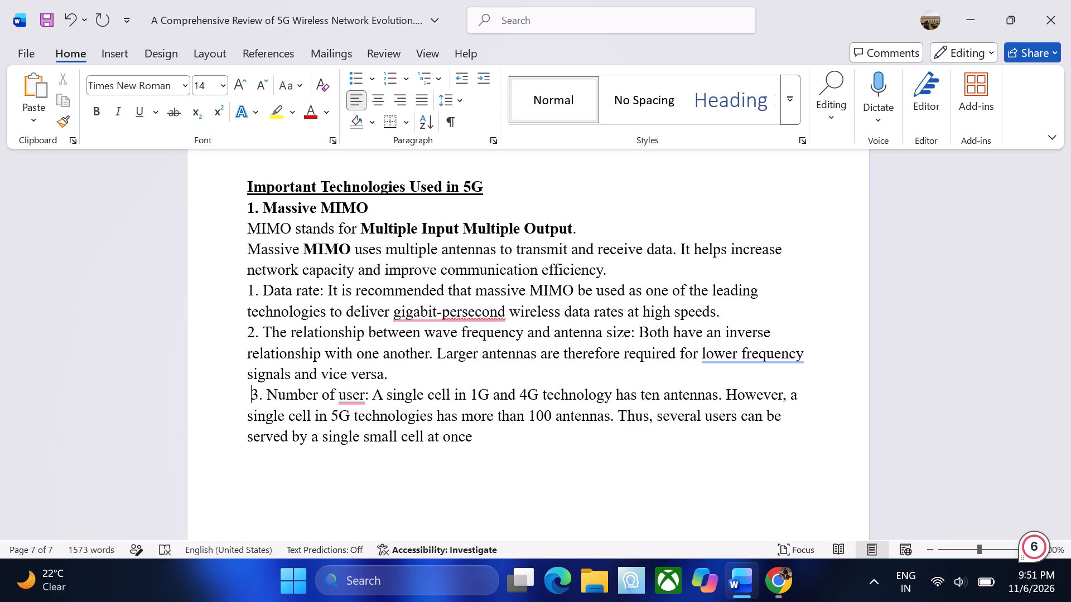
key(BackSpace)
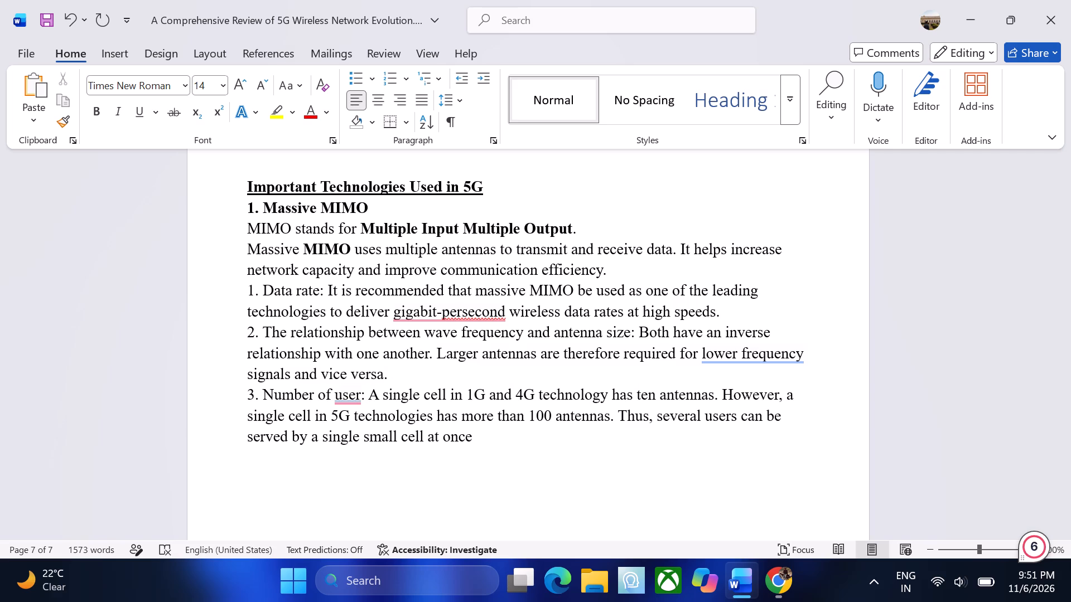
Make the numbered labels "1. Data rate:", "2. The relationship between wave frequency and antenna size:" and "3. Number of user:" bold.
drag(324, 292, 278, 293)
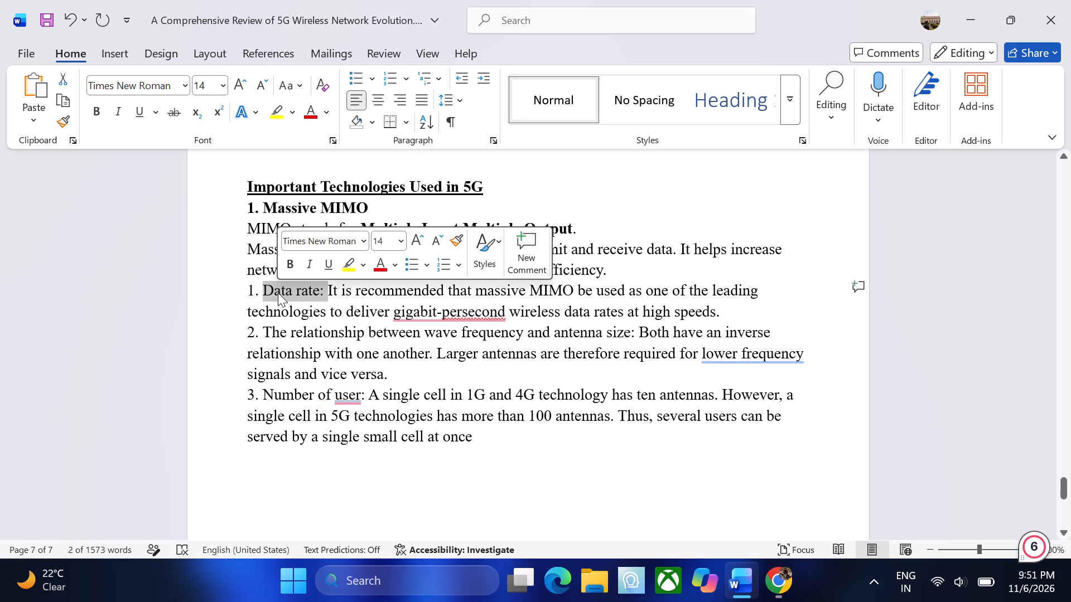
click(287, 266)
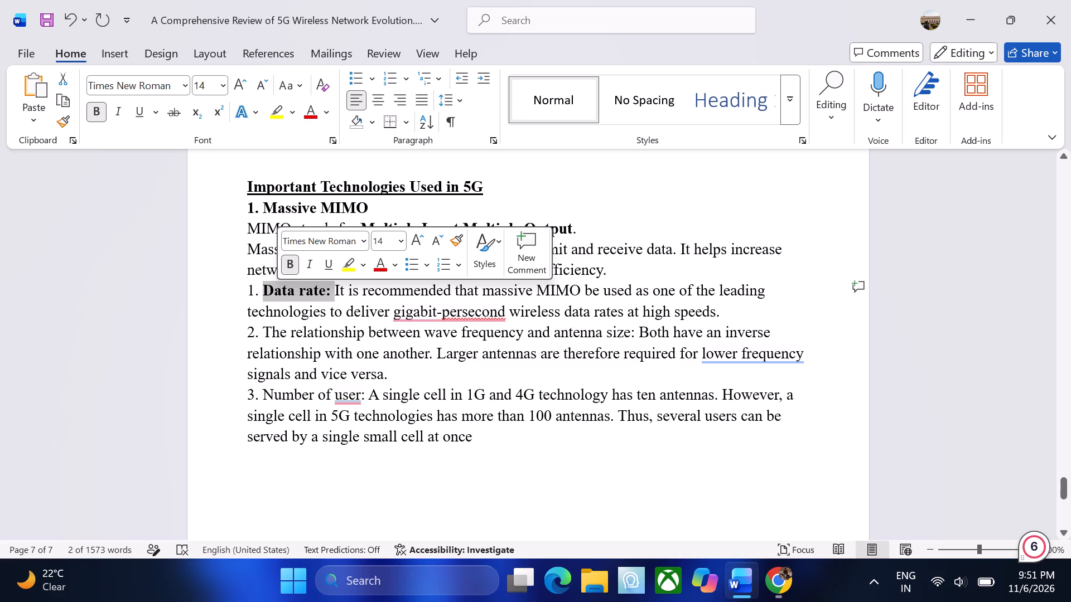
drag(634, 331, 273, 328)
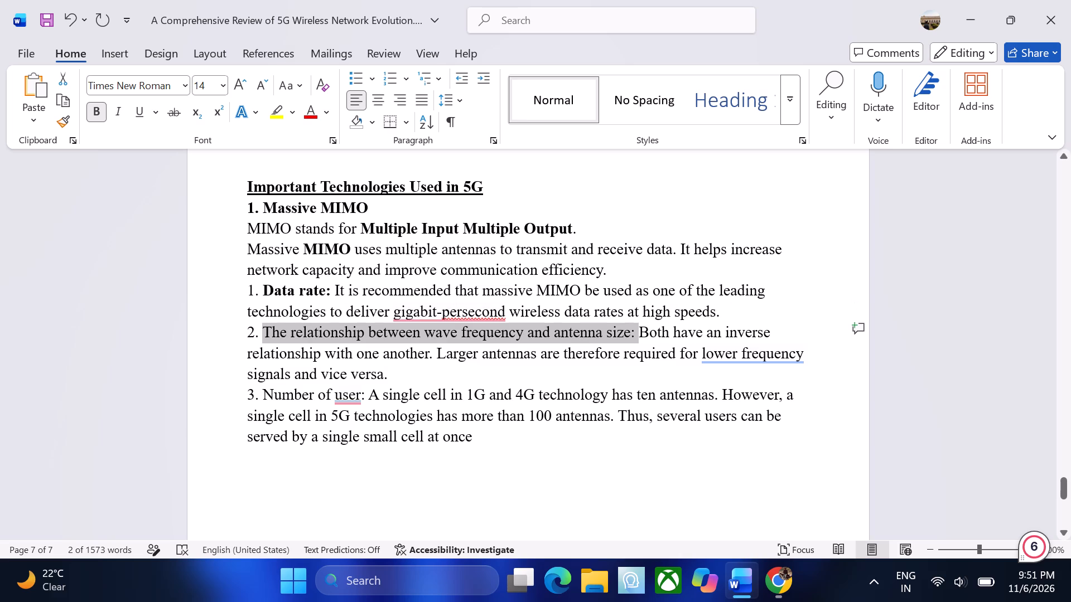
drag(273, 328, 273, 329)
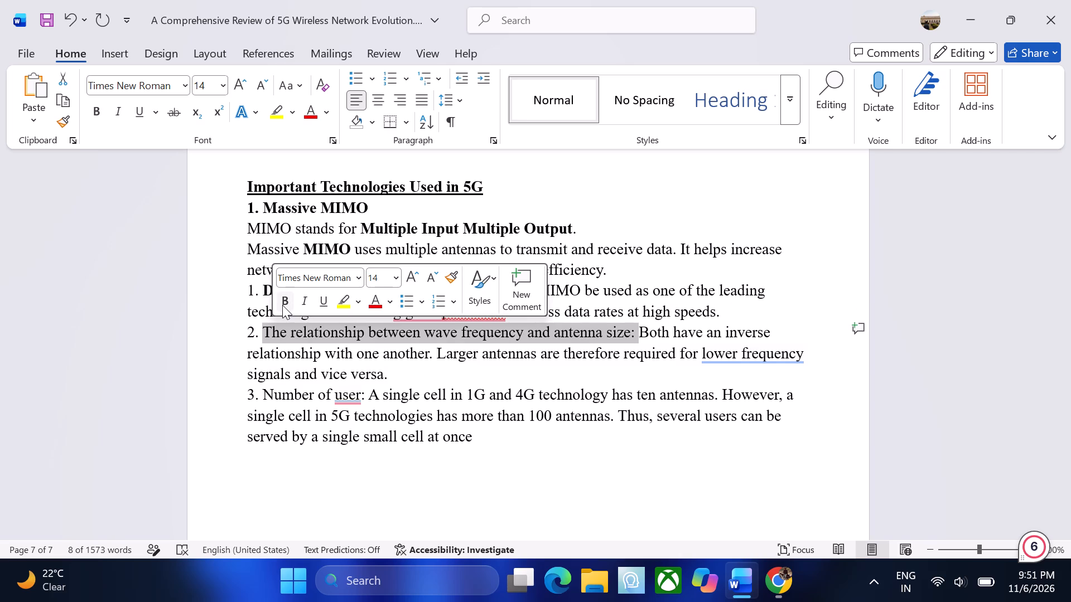
click(282, 305)
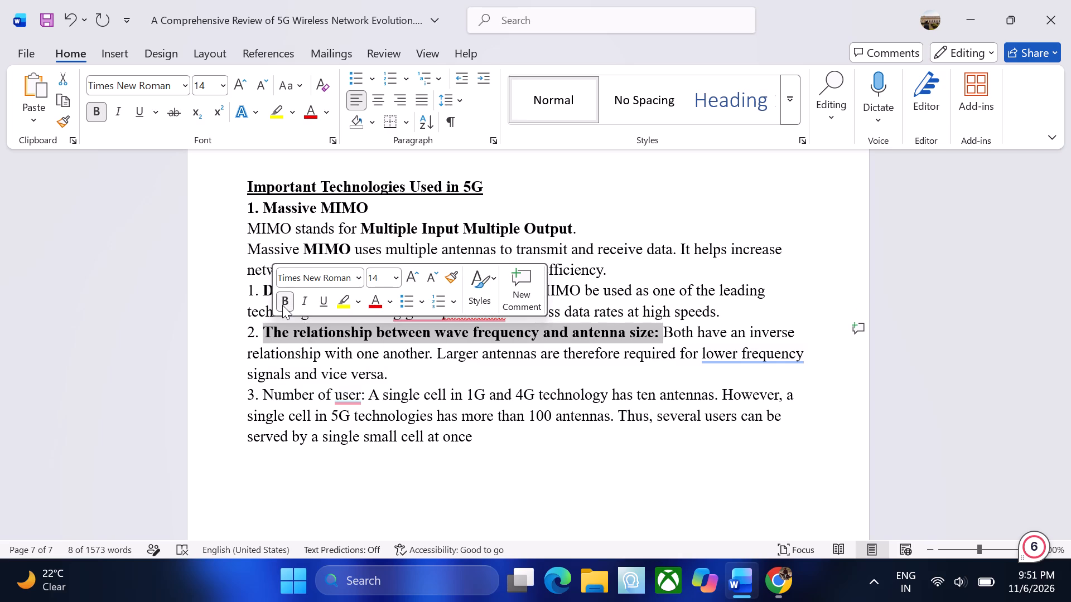
click(320, 363)
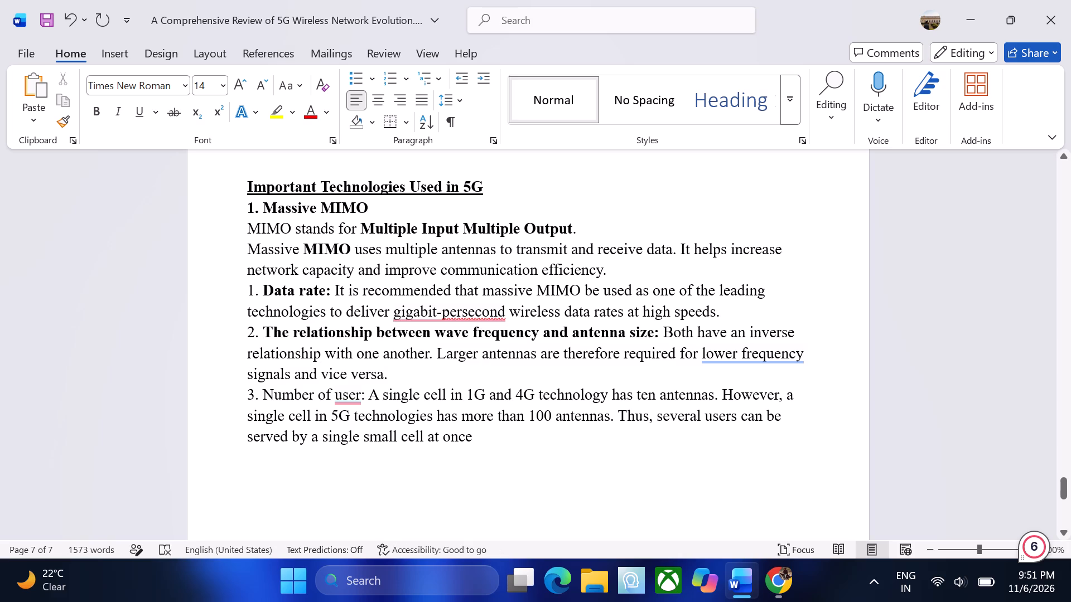
drag(259, 290, 244, 290)
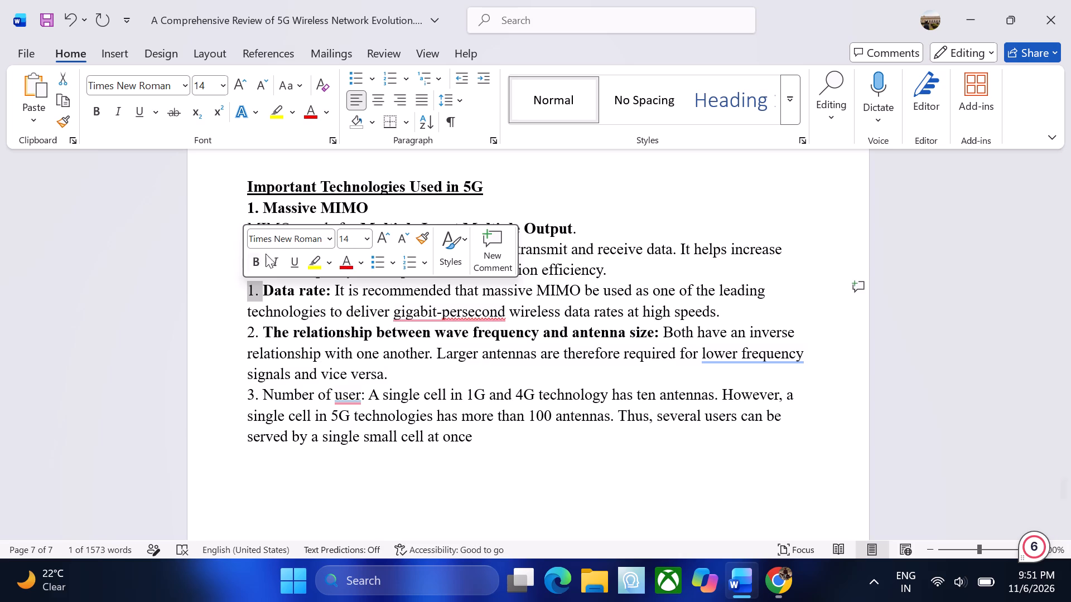
click(260, 263)
drag(259, 334, 244, 332)
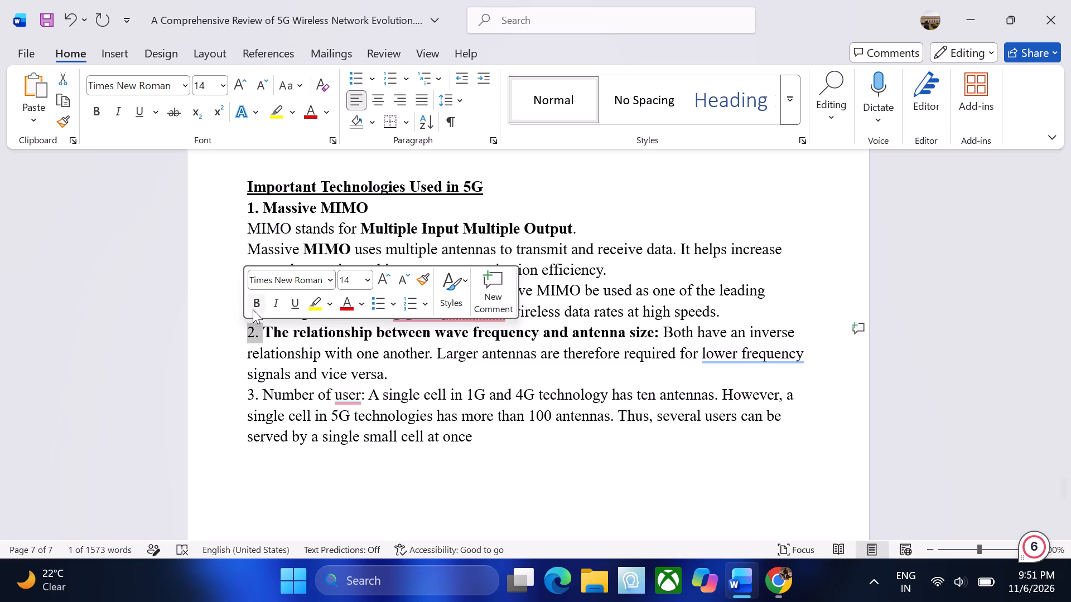
click(253, 309)
drag(245, 387, 282, 393)
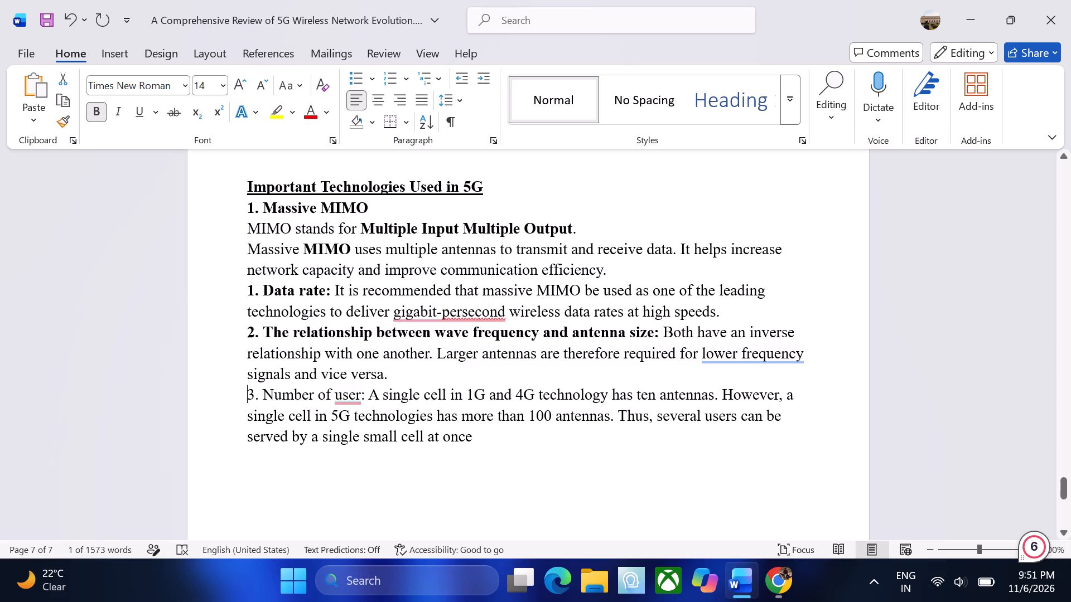
drag(282, 393, 362, 391)
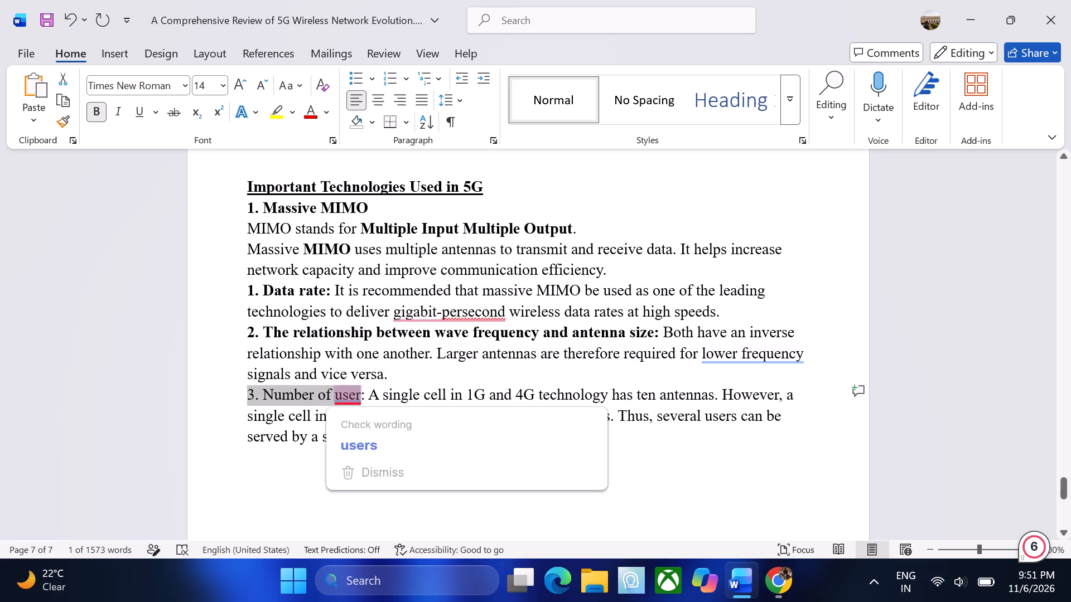
drag(362, 391, 363, 391)
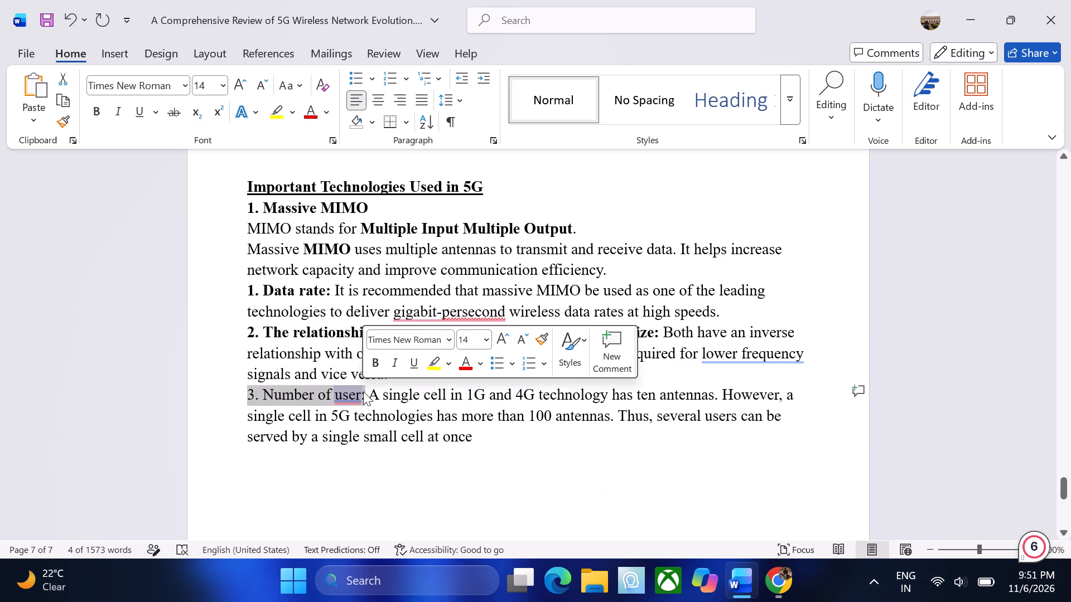
click(378, 366)
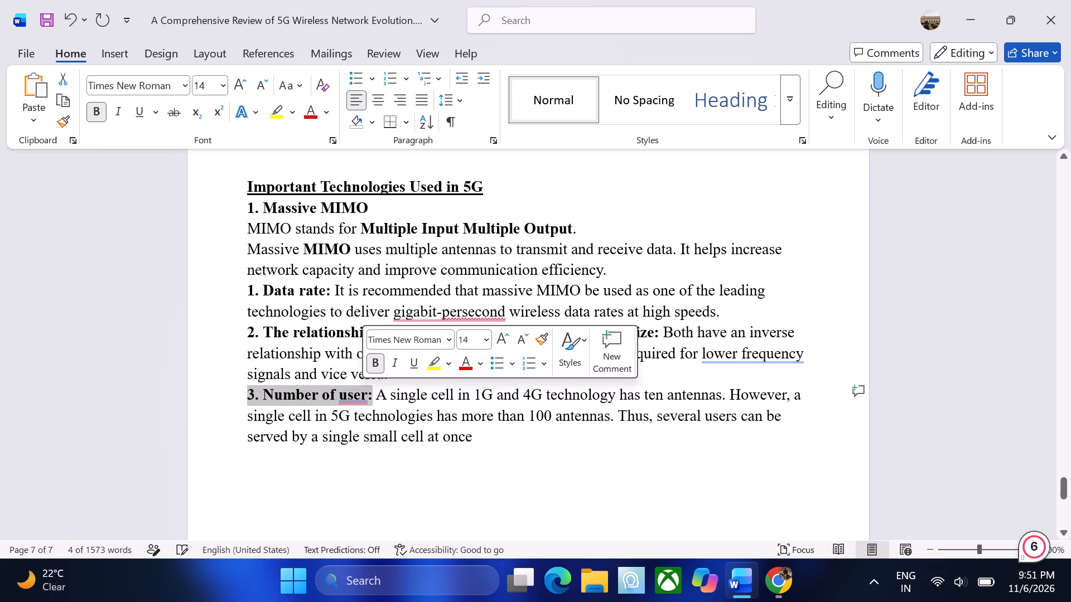
Add a full stop at the end of the "Number of user" item, following "at once".
click(486, 438)
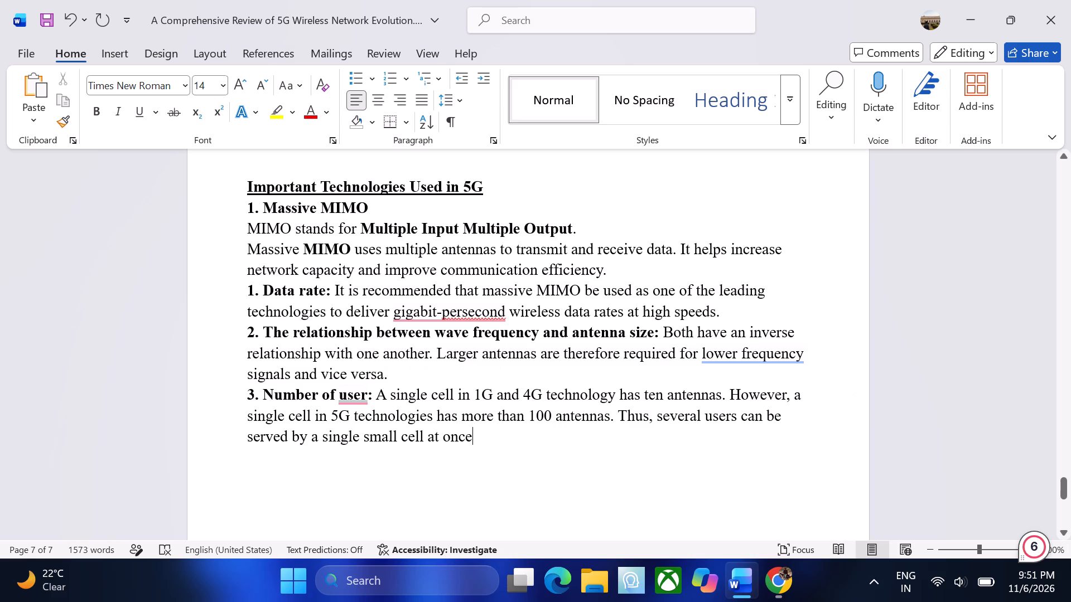
key(period)
Convert the three numbered Massive MIMO features into a bulleted list.
drag(483, 437, 287, 298)
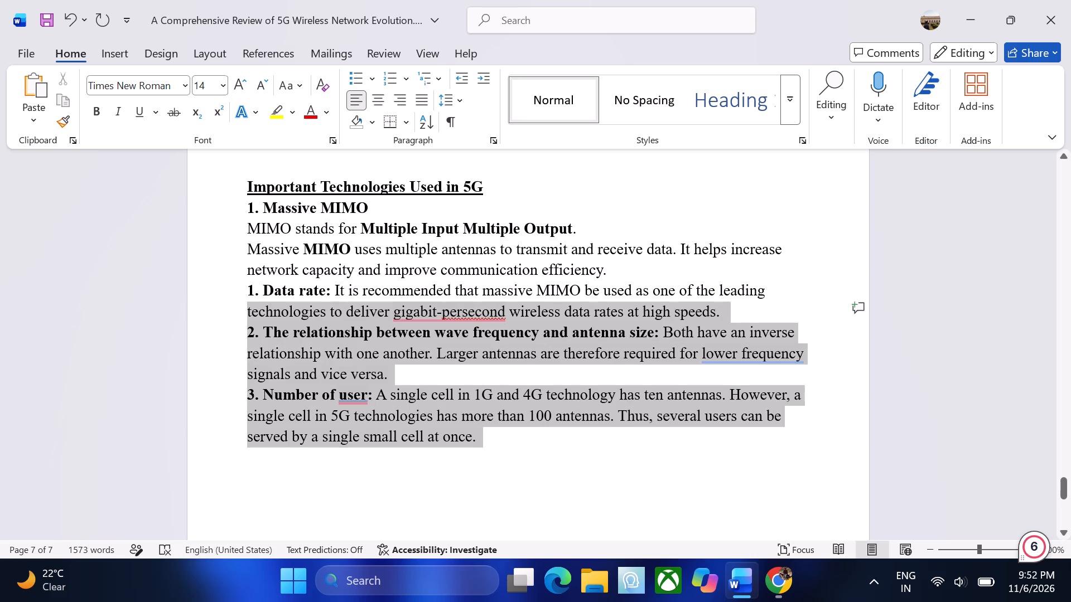
drag(287, 298, 245, 292)
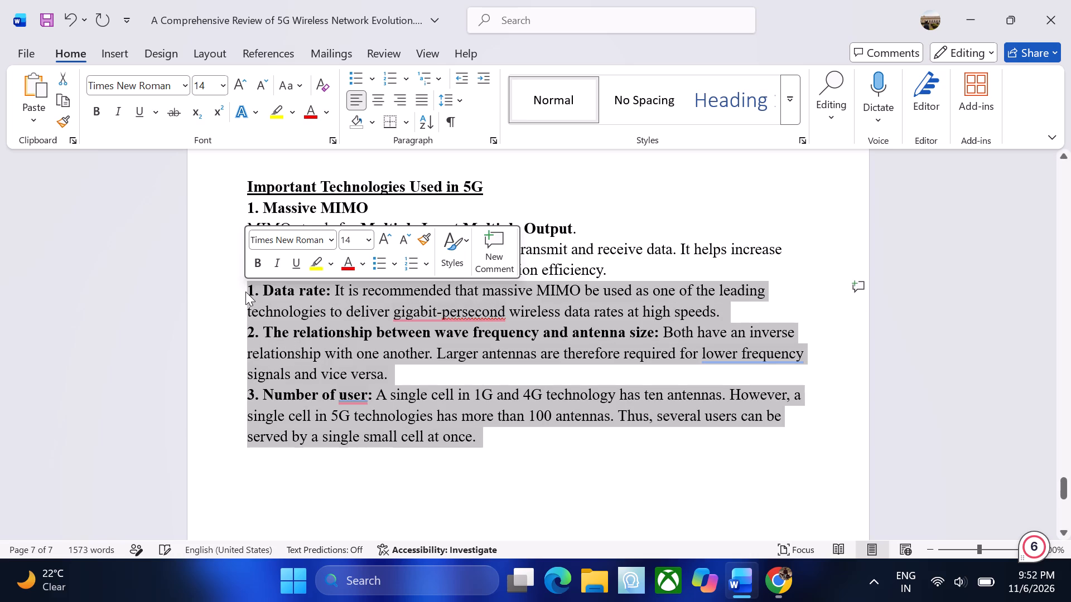
click(359, 83)
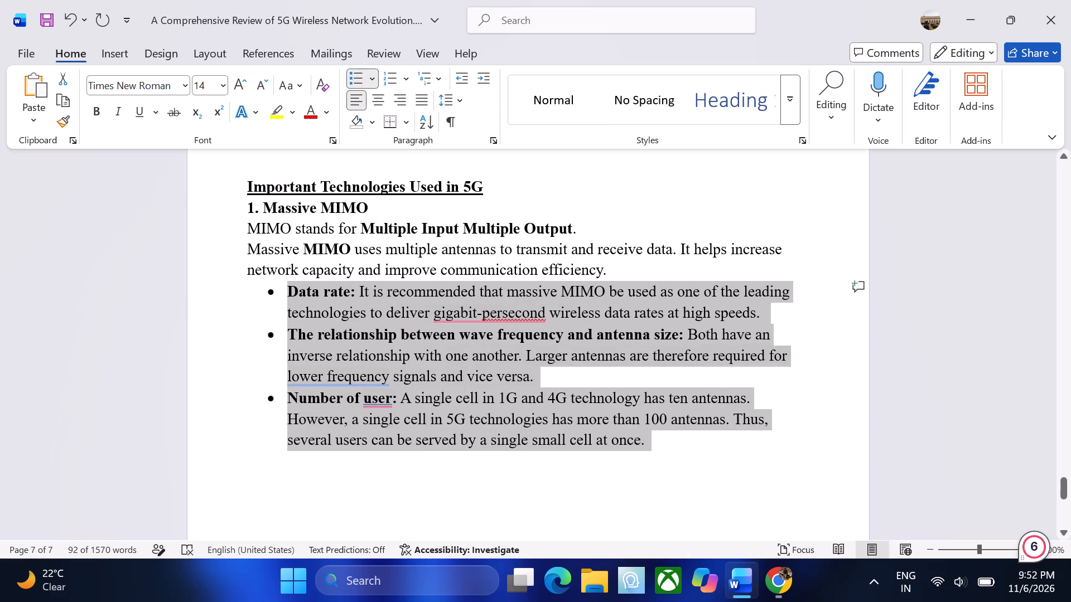
Add an empty line below the bulleted list, without a bullet and aligned to the left margin.
click(669, 444)
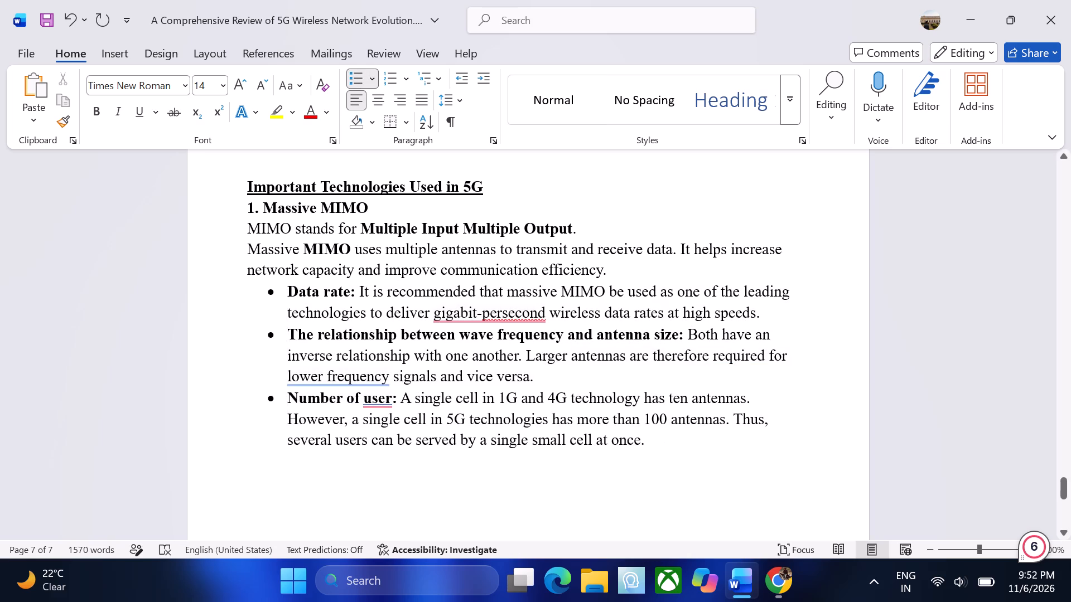
key(Return)
key(BackSpace)
key(BackSpace)
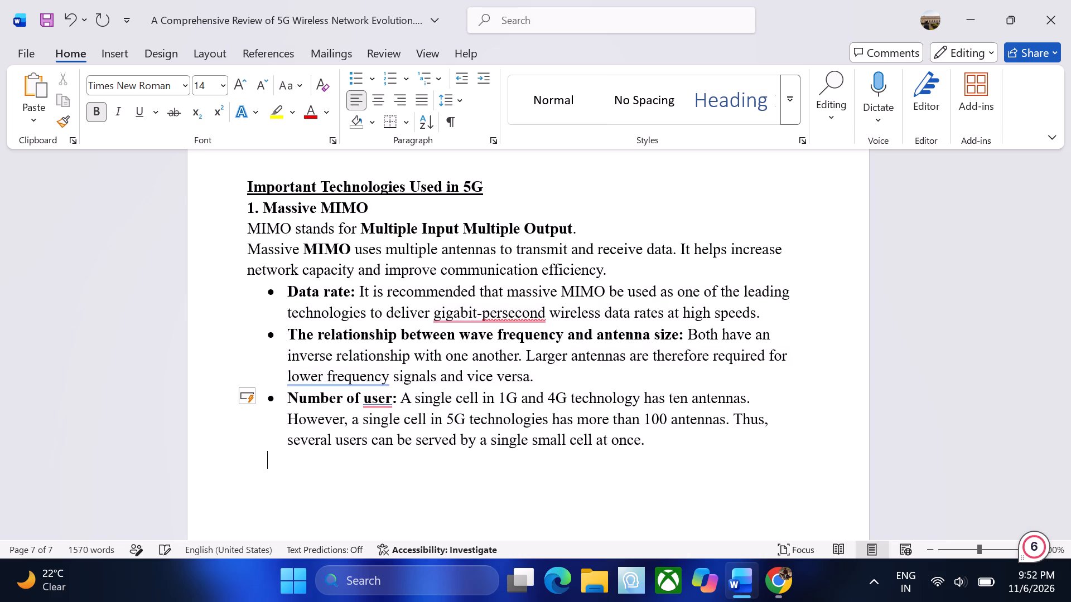
key(BackSpace)
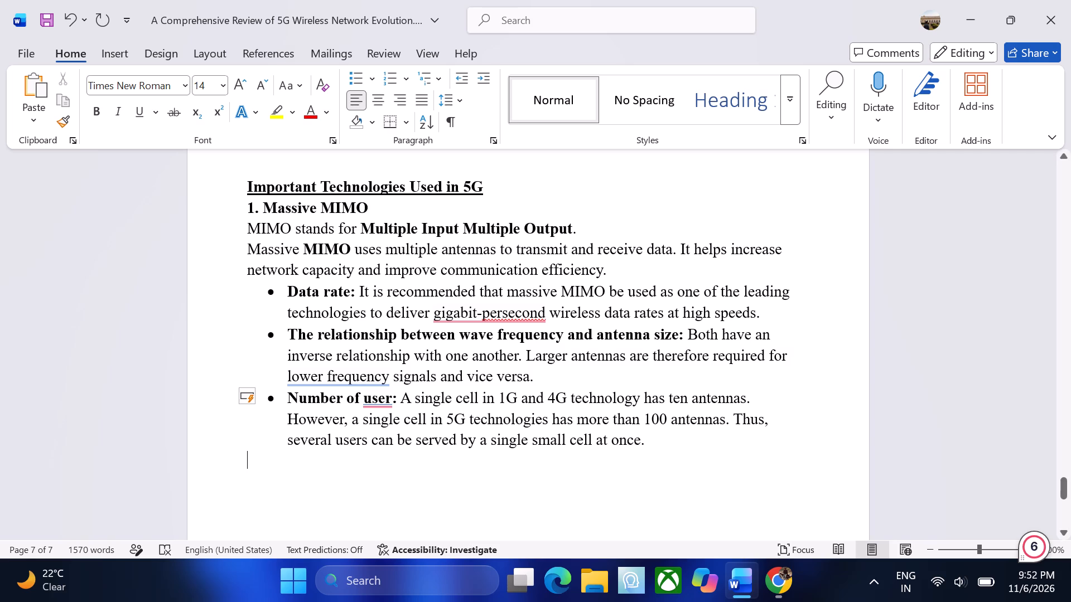
Set the Massive MIMO body text, from "MIMO stands for" through the last bullet, to font size 12.
drag(650, 441, 268, 222)
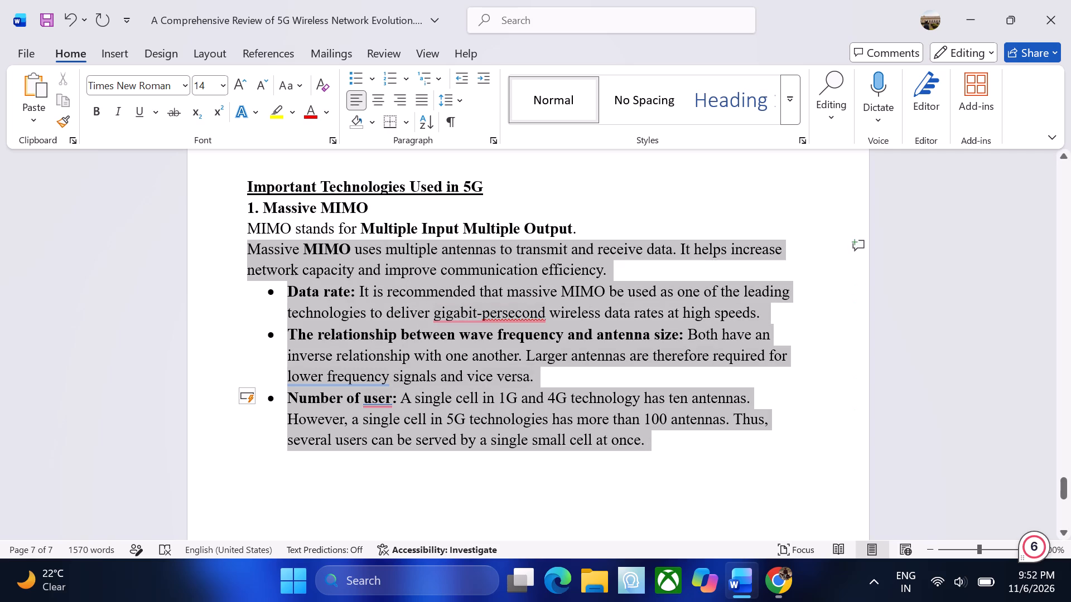
drag(268, 222, 242, 229)
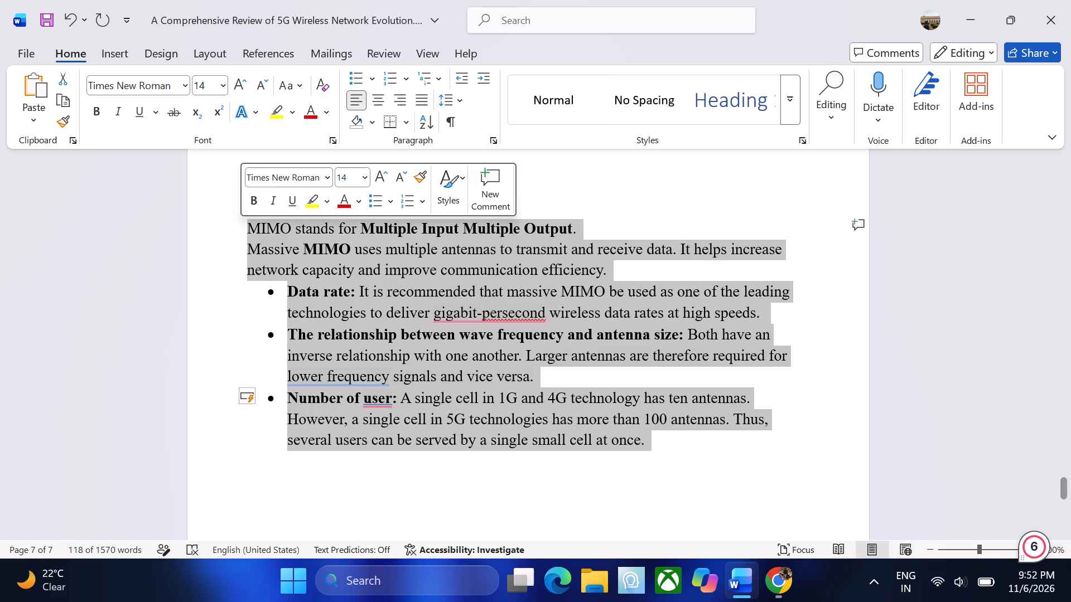
click(364, 181)
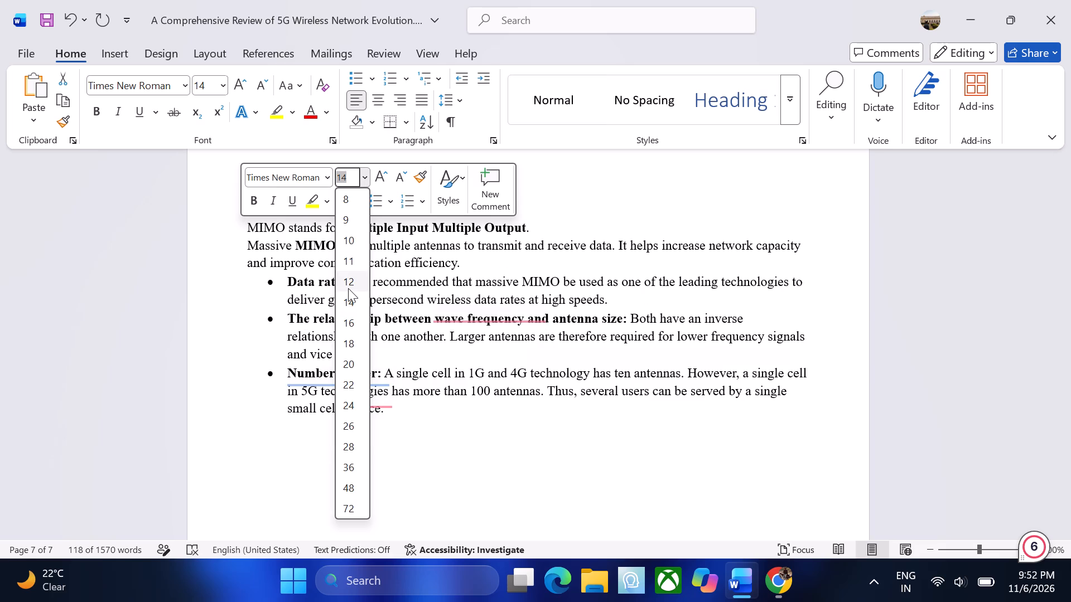
click(348, 288)
click(406, 432)
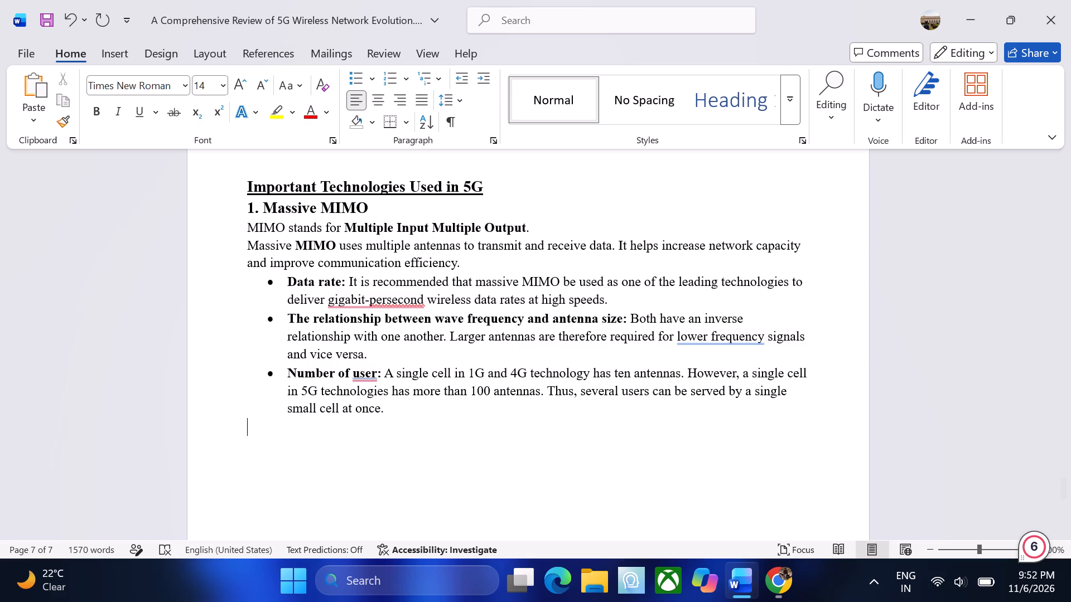
Copy the Massive MIMO base station image, Screenshot 2026-10-30 122458.png, from the Pictures Screenshots folder and paste it below the bulleted list in Word.
scroll(406, 432, down, 2)
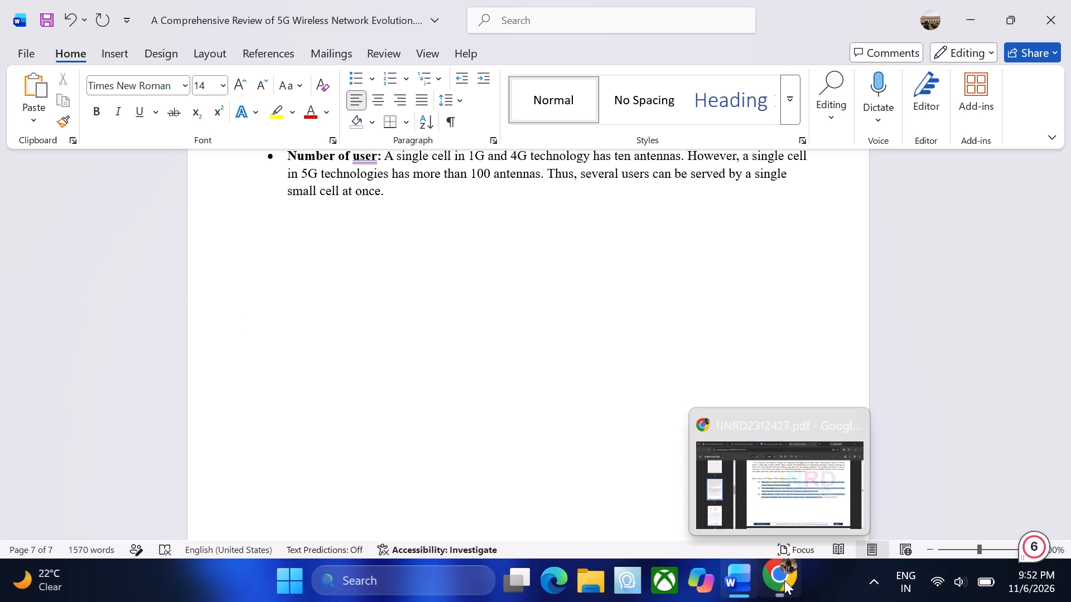
double_click(592, 570)
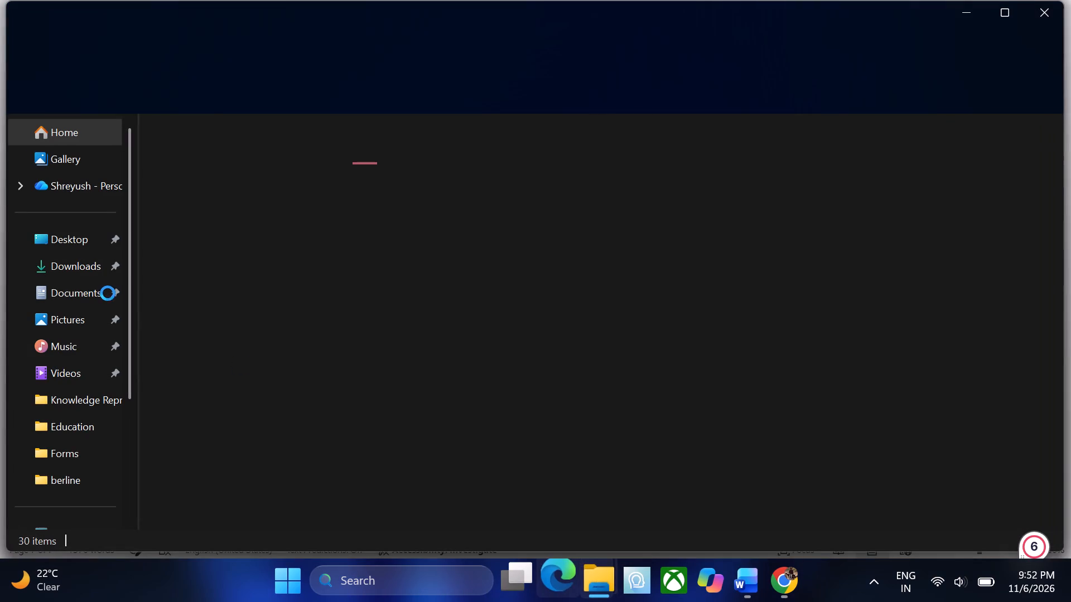
click(75, 314)
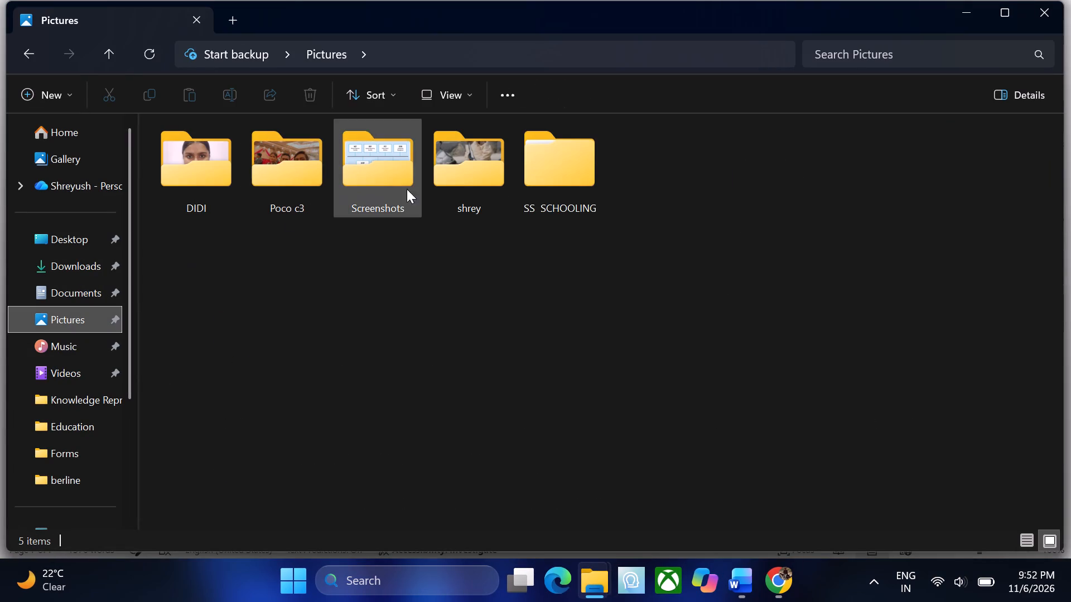
double_click(409, 193)
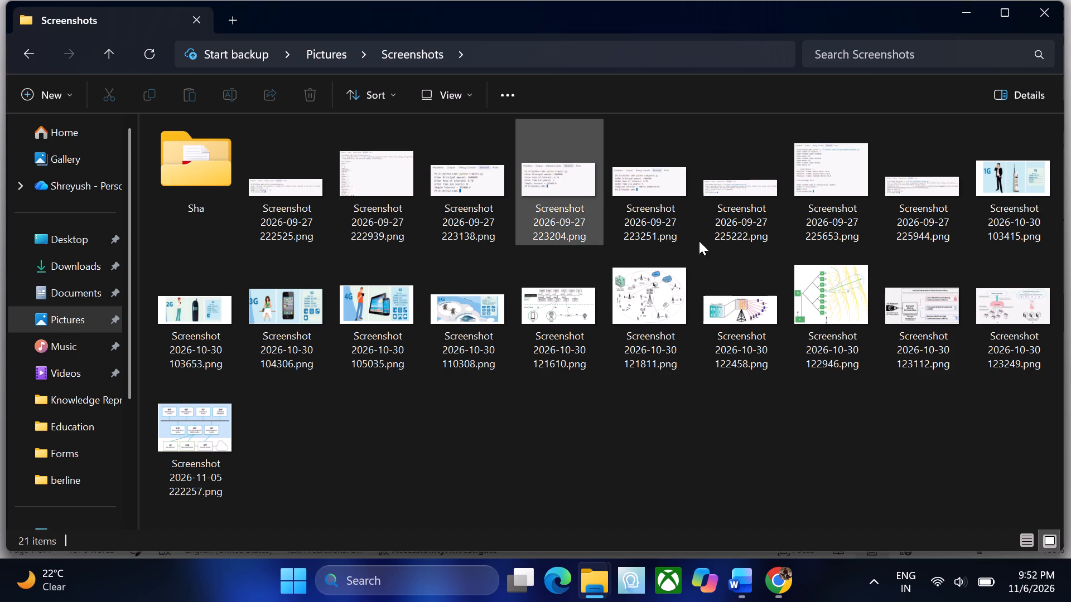
click(755, 313)
key(ctrl+c)
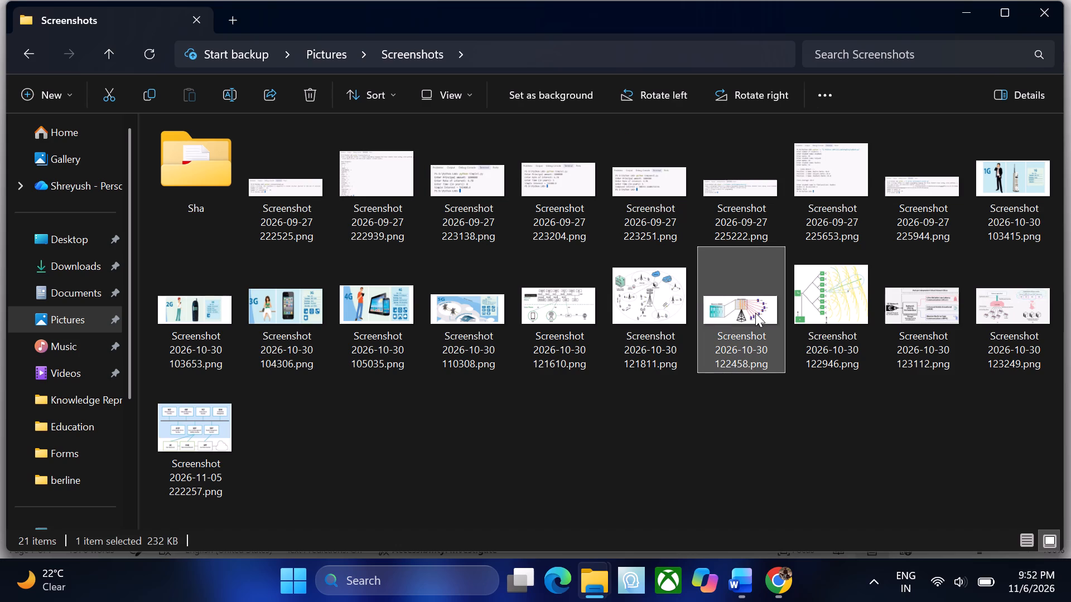
key(alt+Tab)
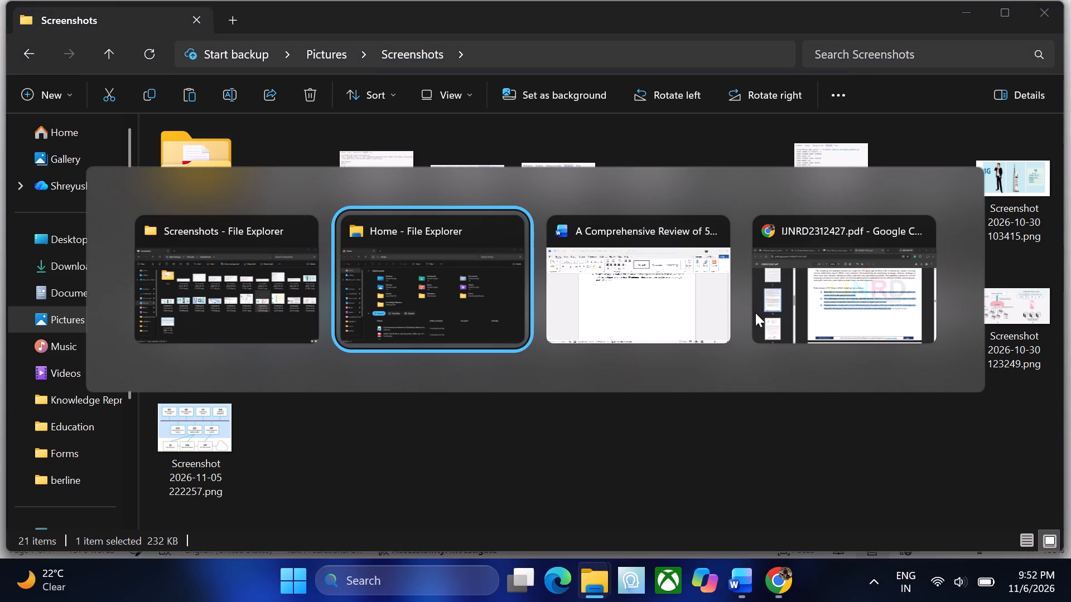
key(alt+Tab)
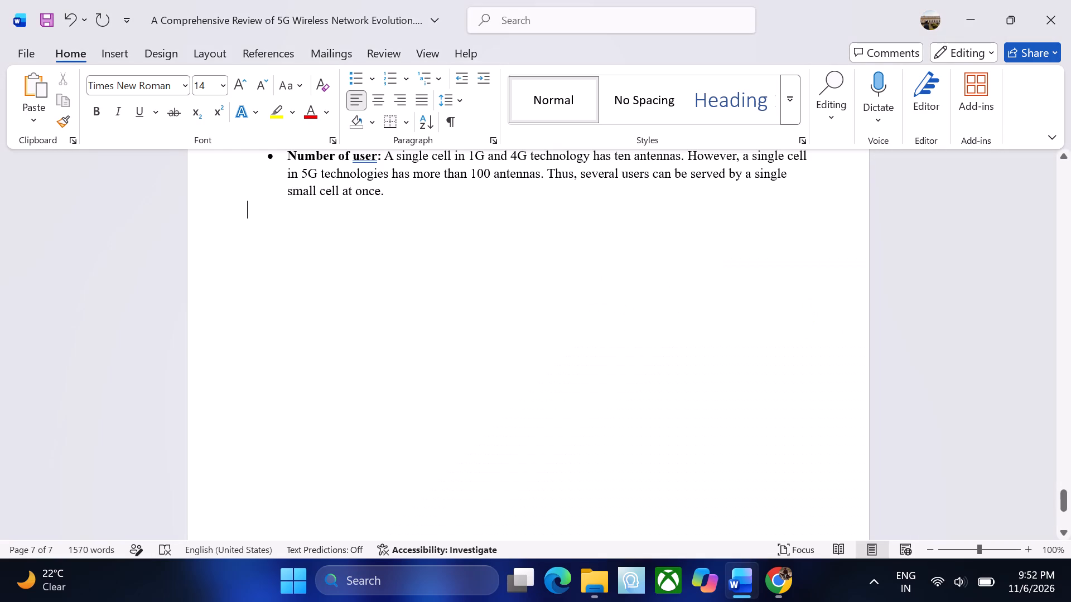
key(ctrl+v)
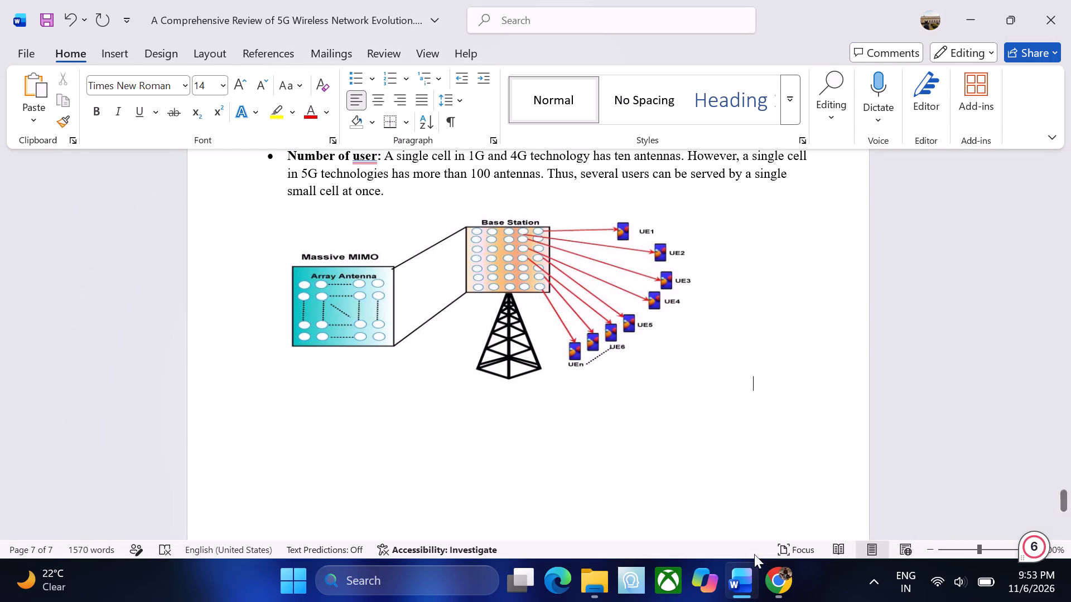
Switch to Chrome and examine the reference PDF IJNRD2312427.pdf from the Massive MIMO features through the NOMA section.
click(774, 571)
click(636, 415)
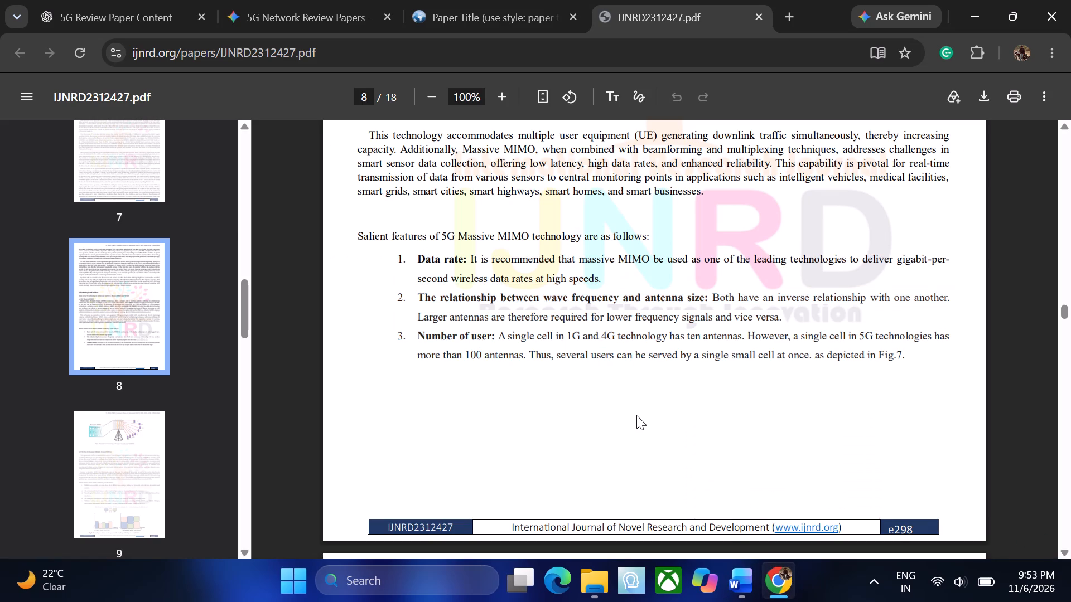
scroll(636, 415, down, 5)
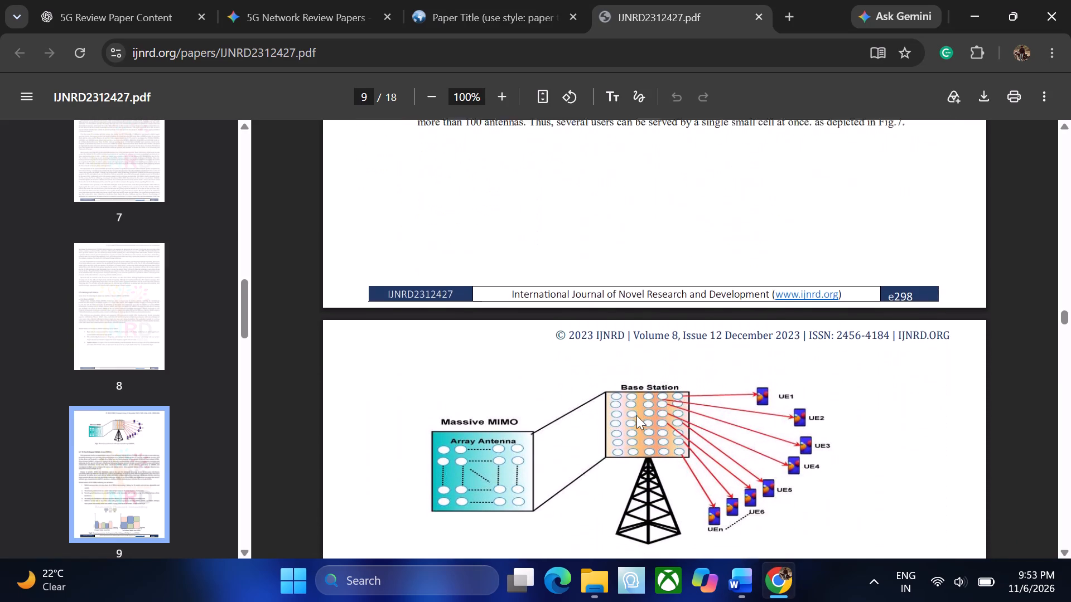
scroll(636, 415, down, 7)
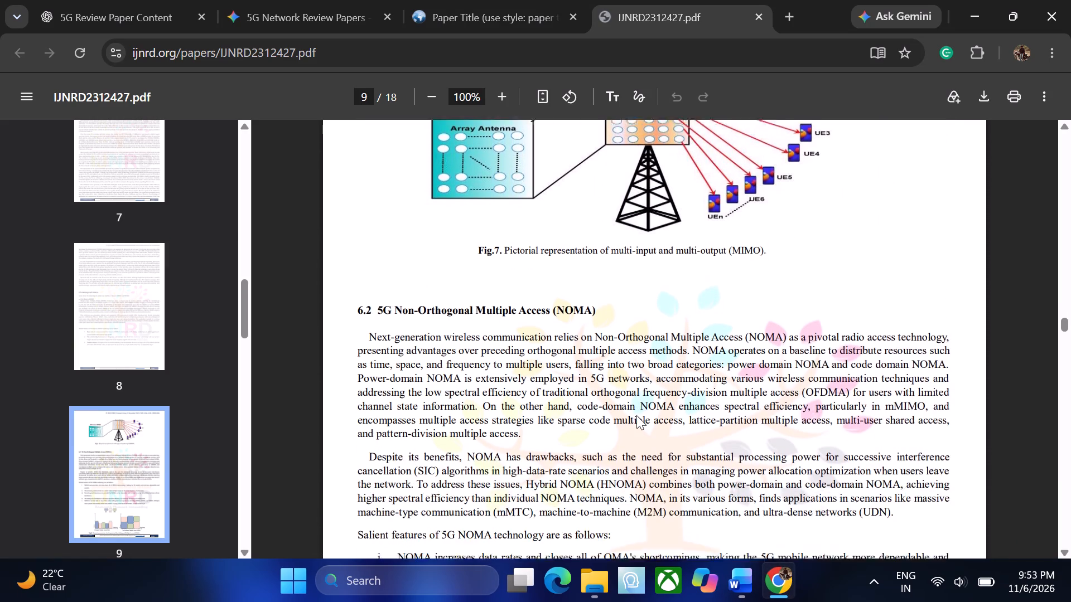
scroll(636, 415, down, 2)
Return to Word, save the review paper, and add an empty line below the Massive MIMO figure.
key(alt+Tab)
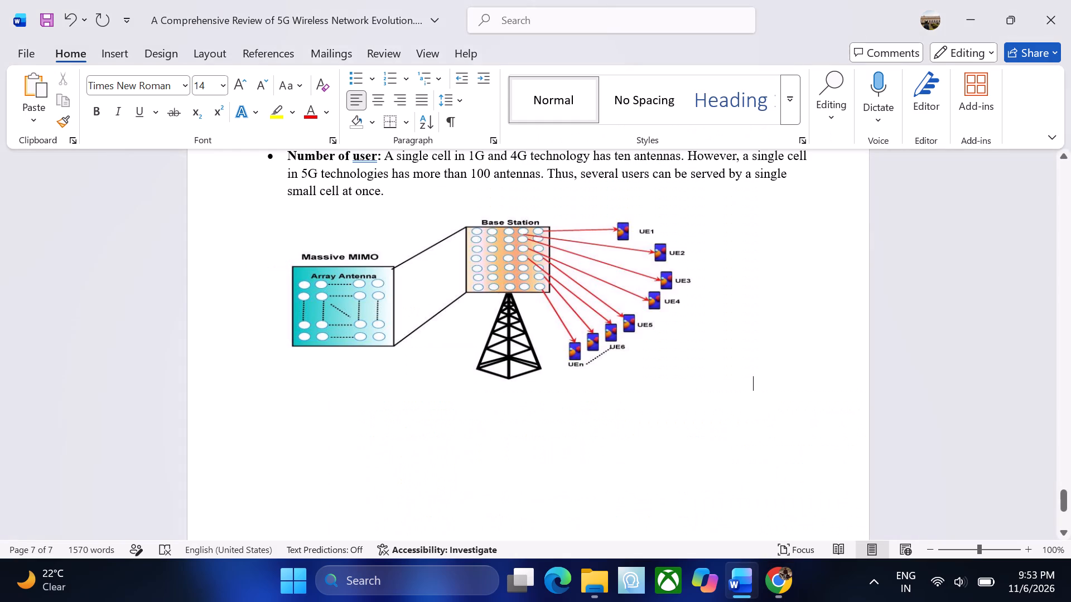
key(ctrl+s)
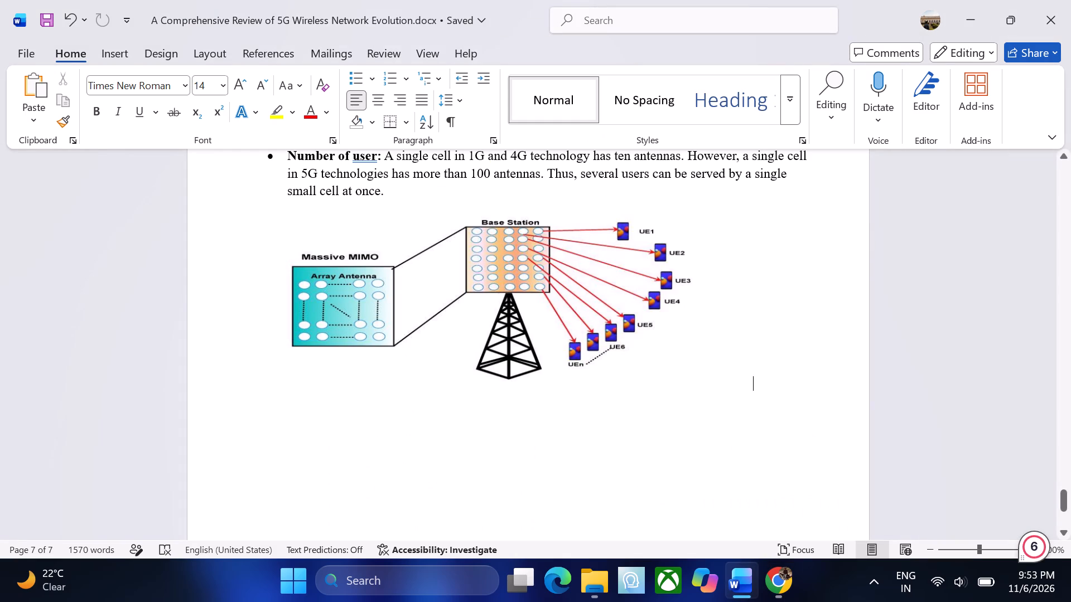
key(Return)
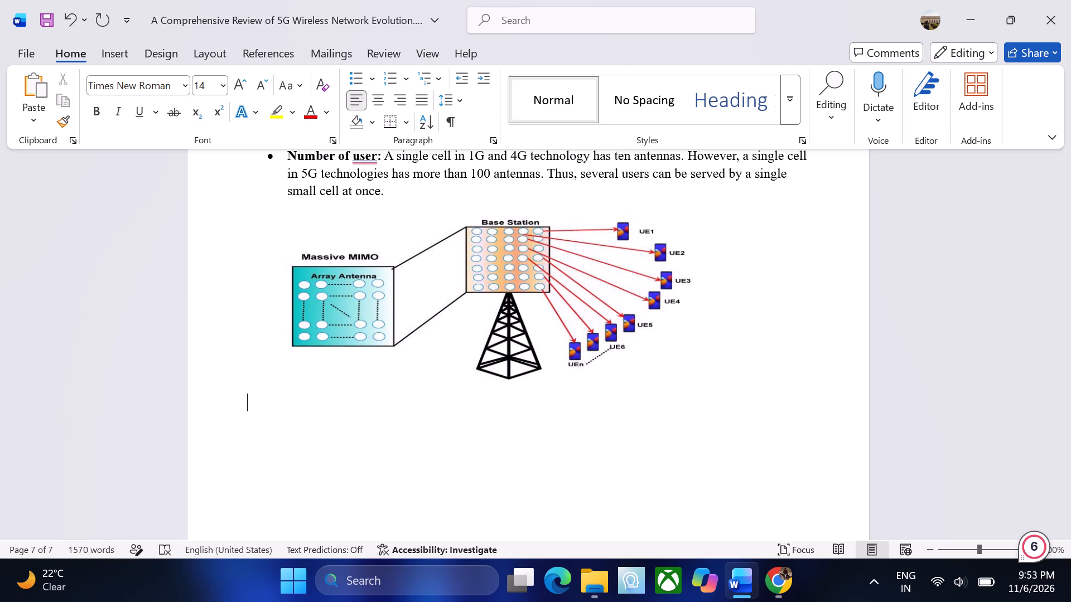
key(alt+Tab)
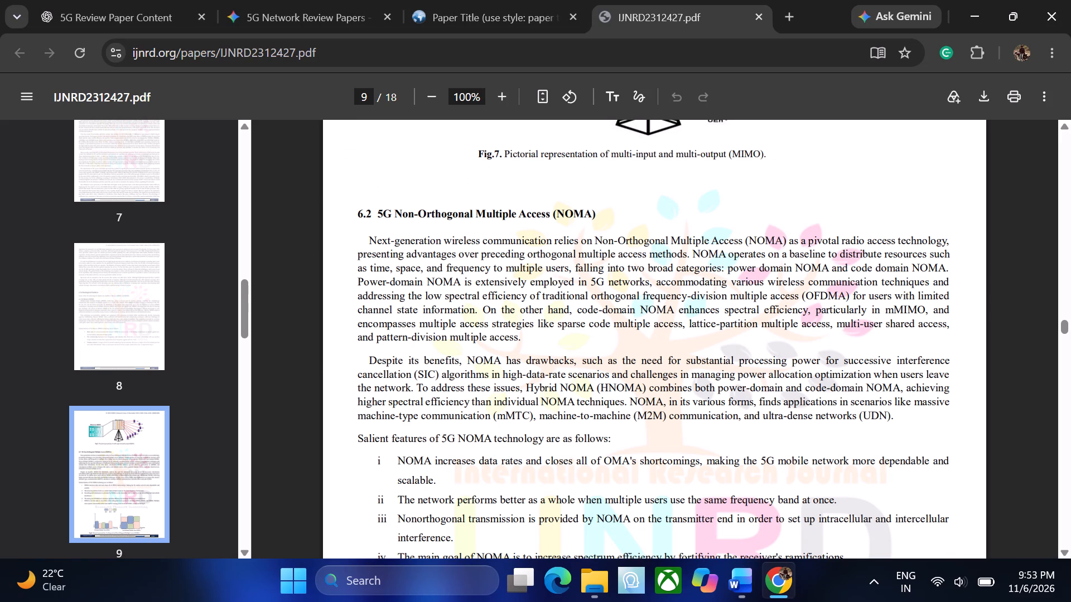
scroll(470, 331, down, 1)
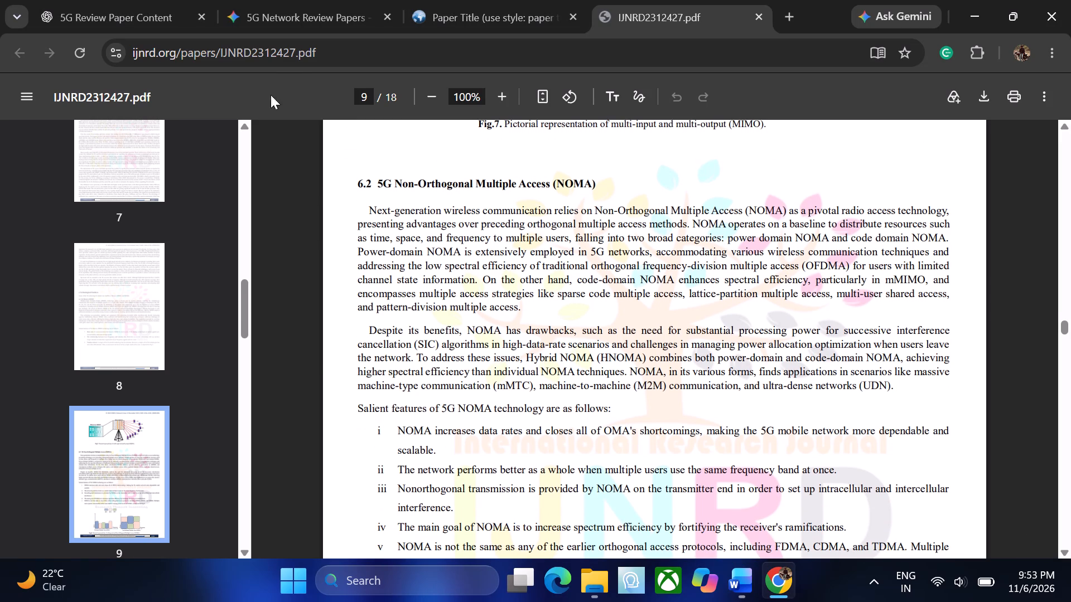
click(164, 1)
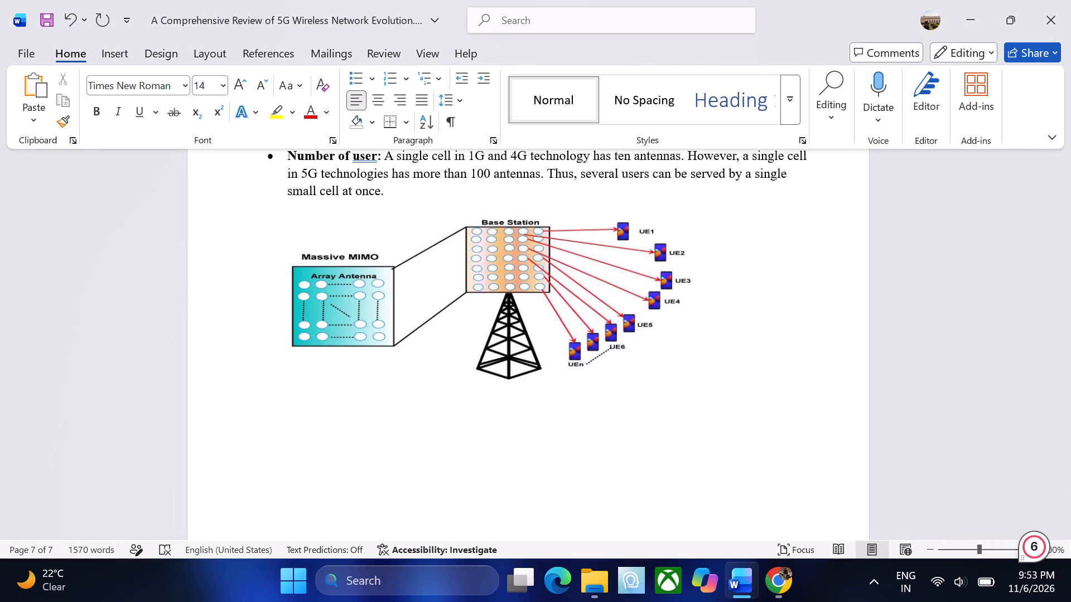
text(2.)
key(BackSpace)
key(BackSpace)
key(b)
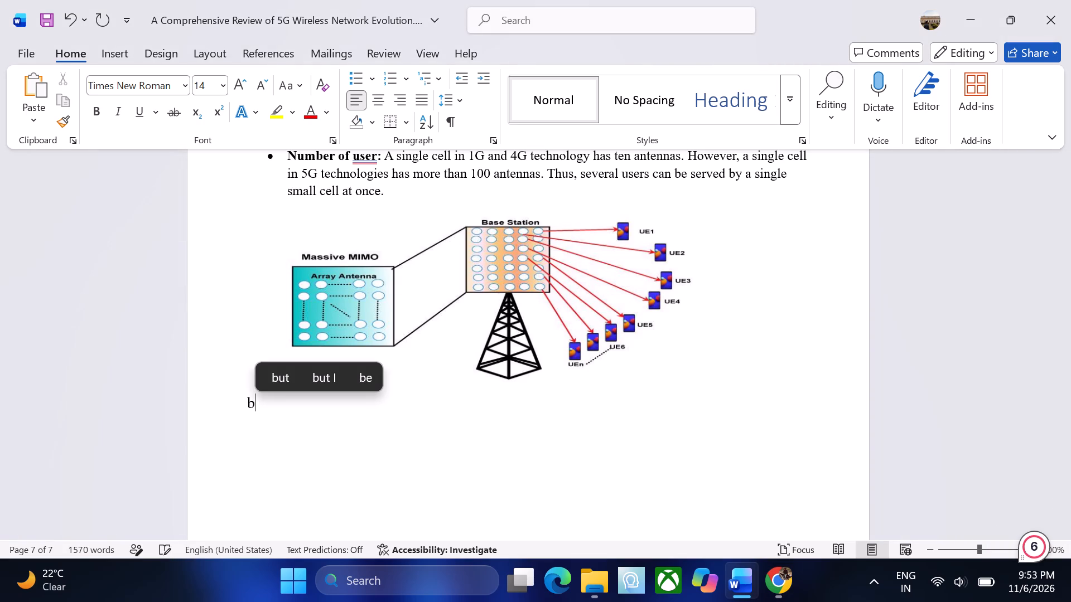
text(2.)
key(BackSpace)
key(BackSpace)
key(BackSpace)
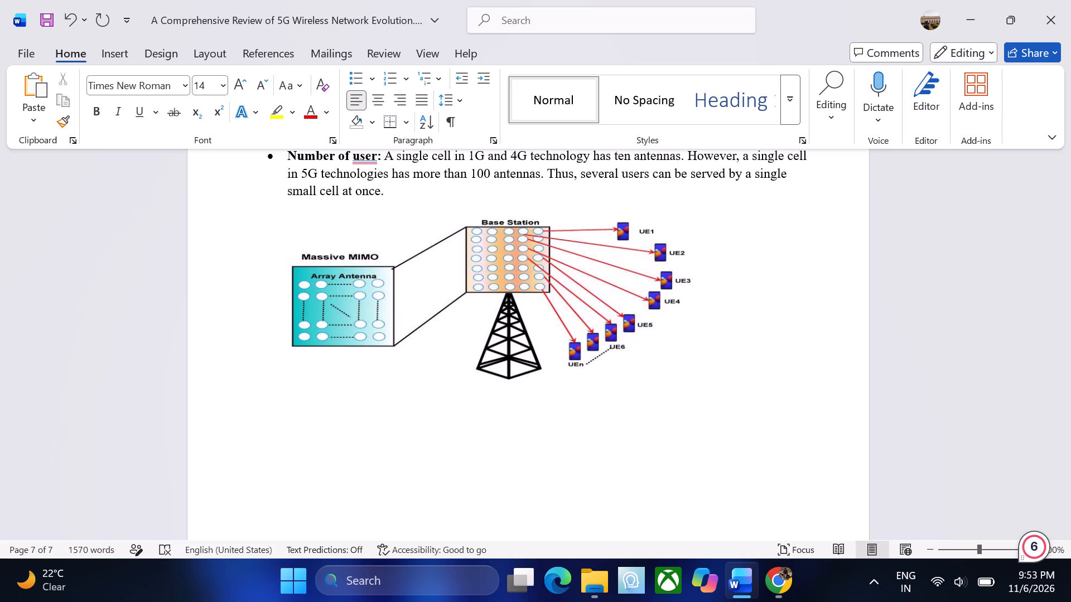
key(ctrl+b)
text(2.)
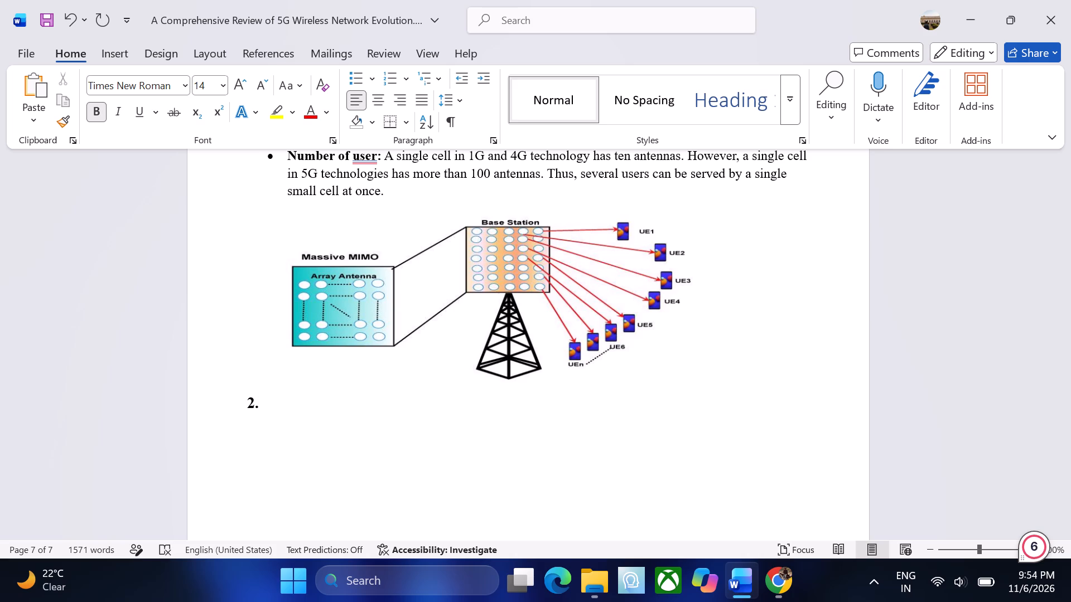
key(space)
key(ctrl+v)
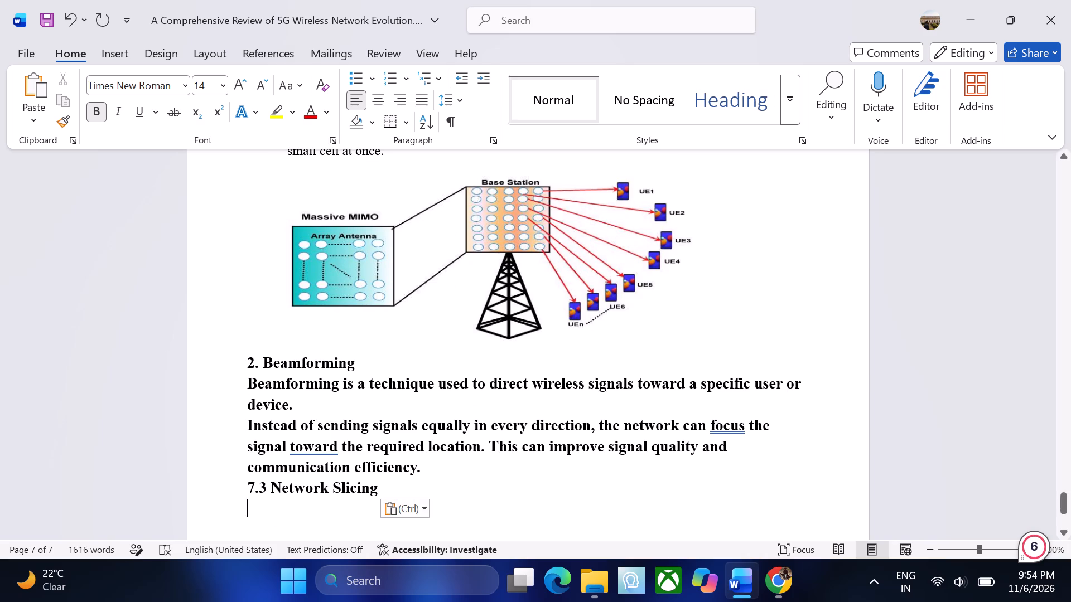
Remove bold from the two Beamforming body paragraphs and set them to font size 12.
drag(430, 470, 271, 394)
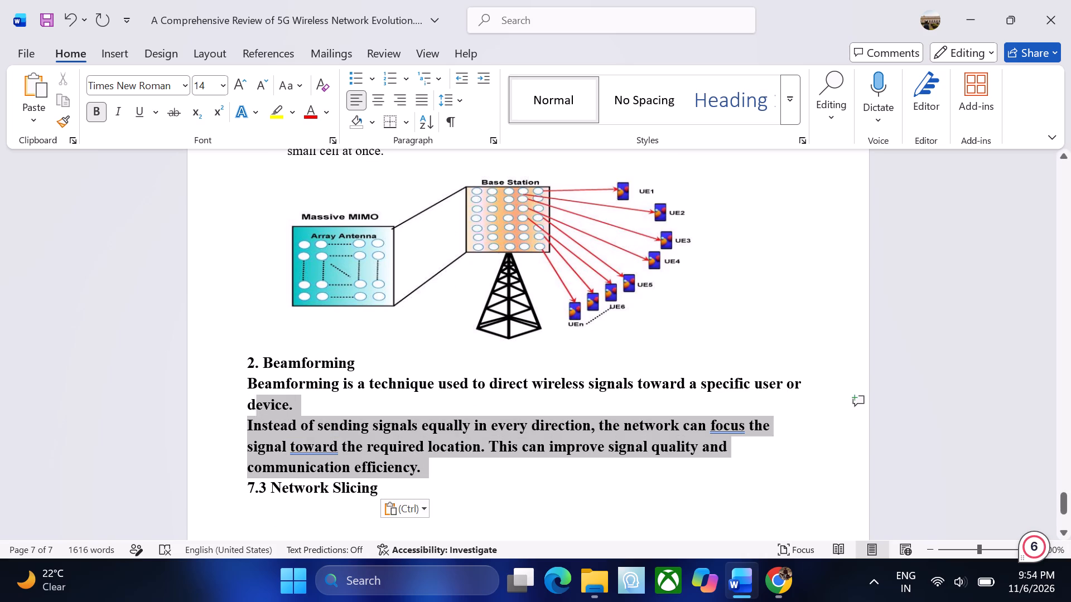
drag(271, 394, 250, 386)
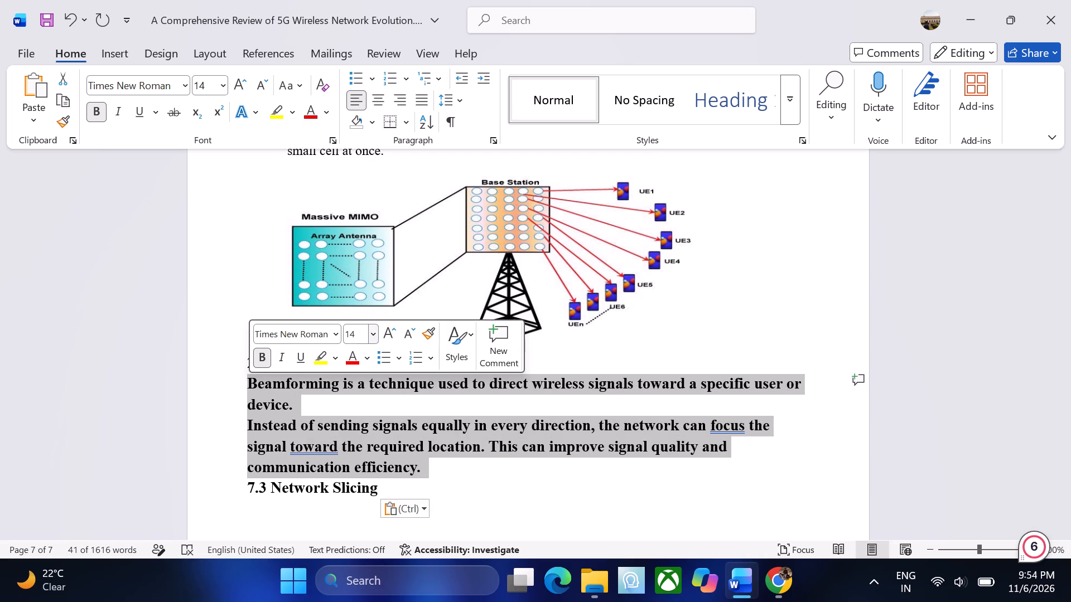
click(261, 359)
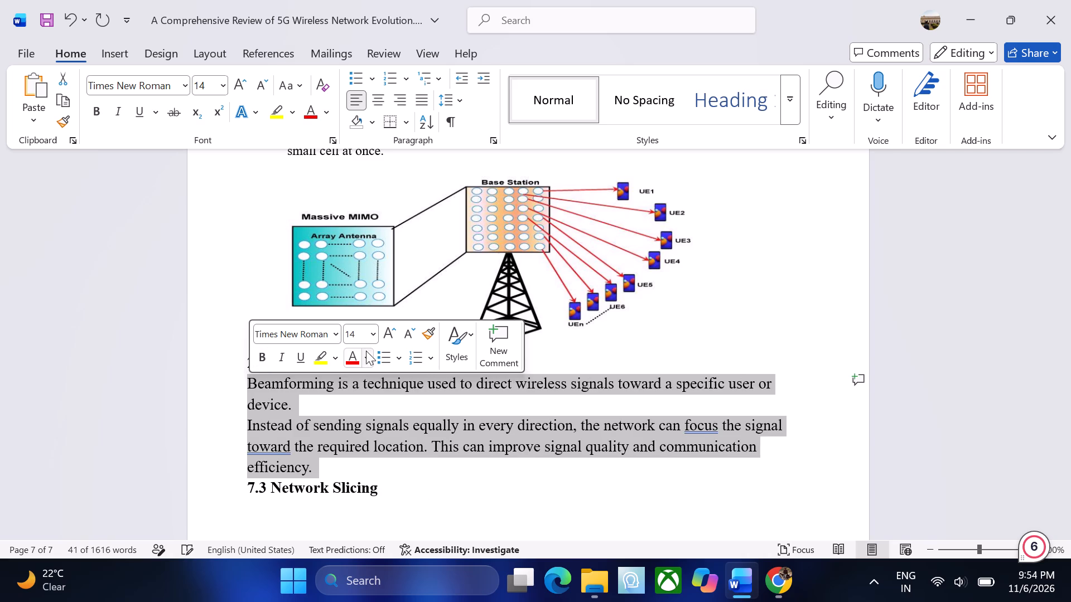
click(377, 337)
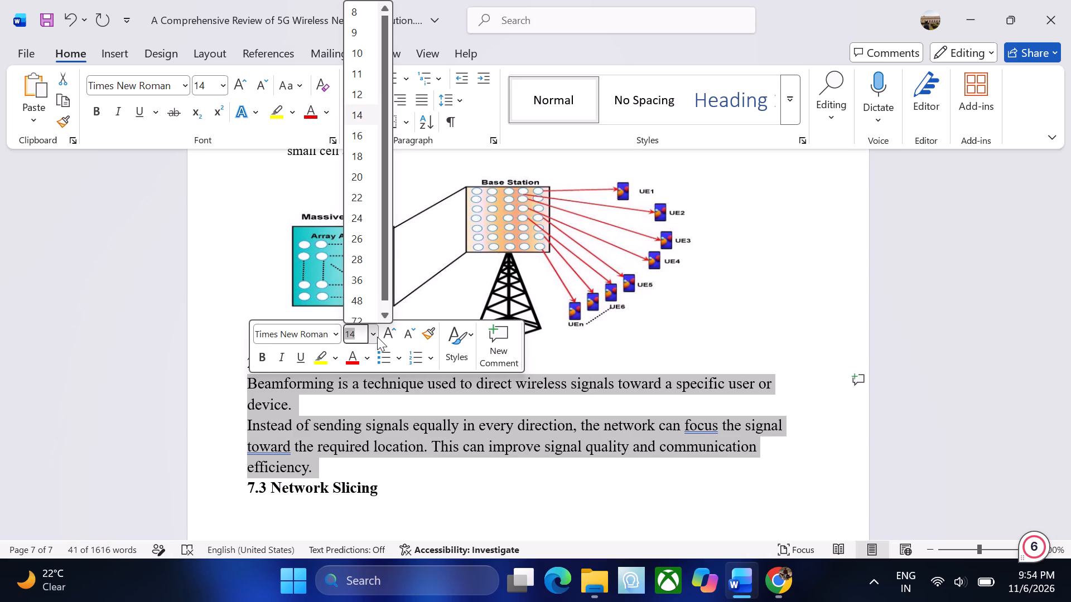
click(352, 94)
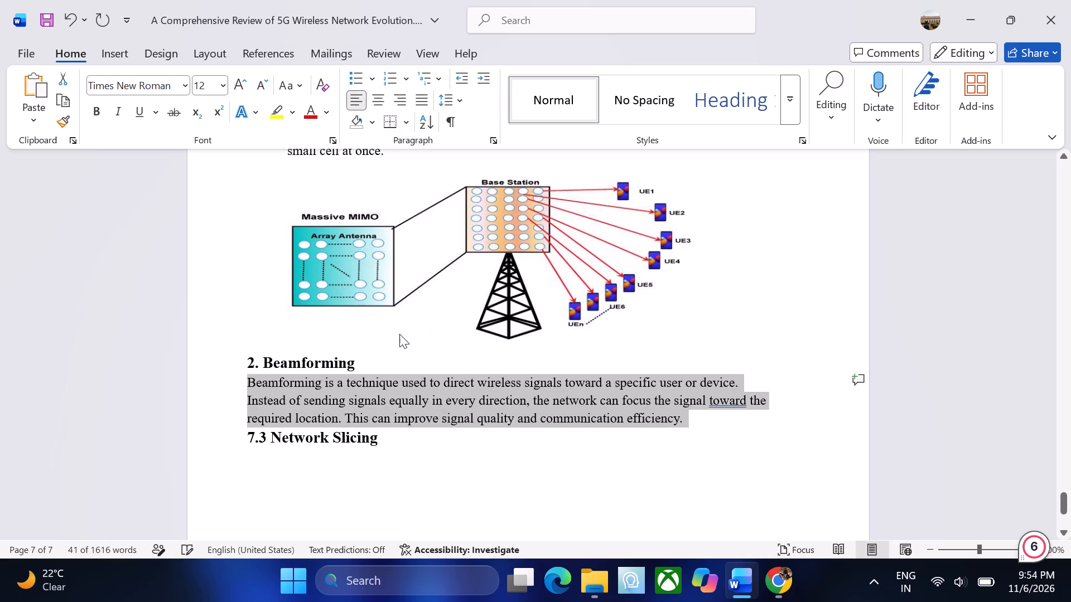
click(561, 432)
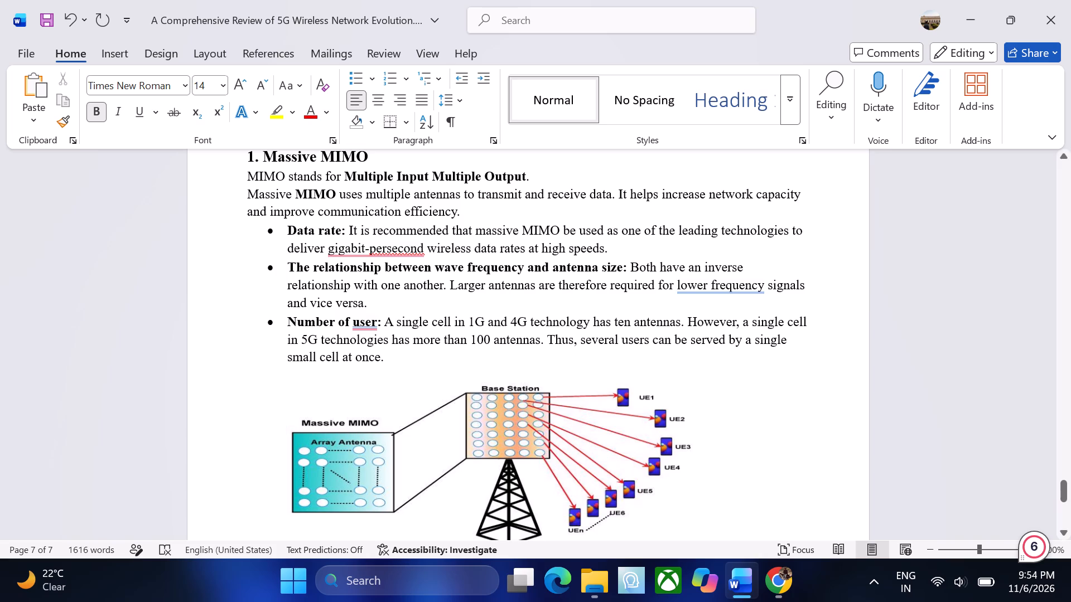
Insert an empty line between the Beamforming body text and the "7.3 Network Slicing" heading.
click(495, 174)
scroll(404, 329, down, 1)
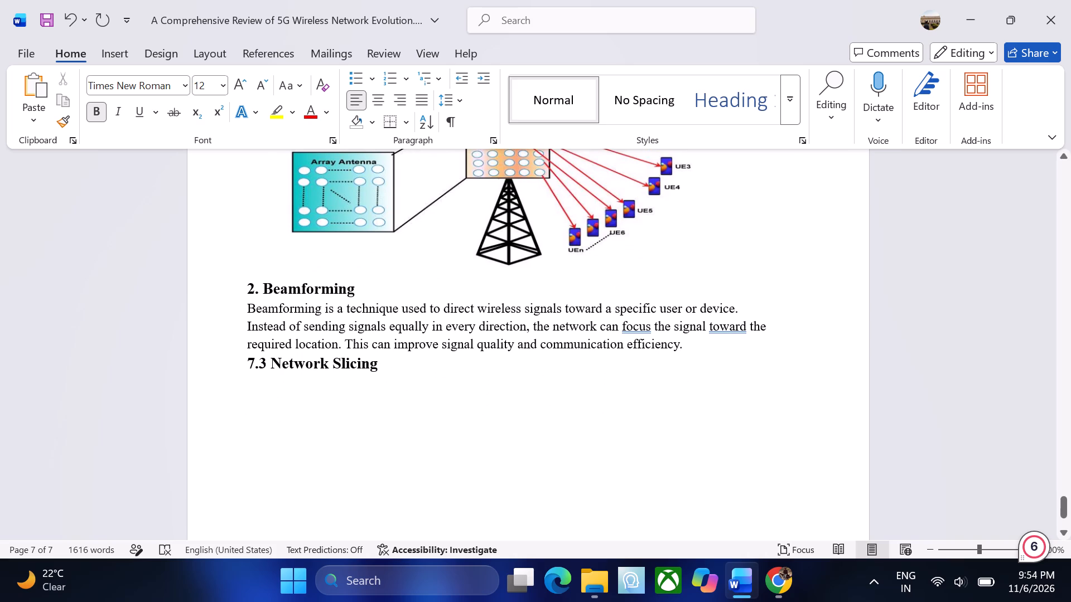
click(687, 344)
key(Return)
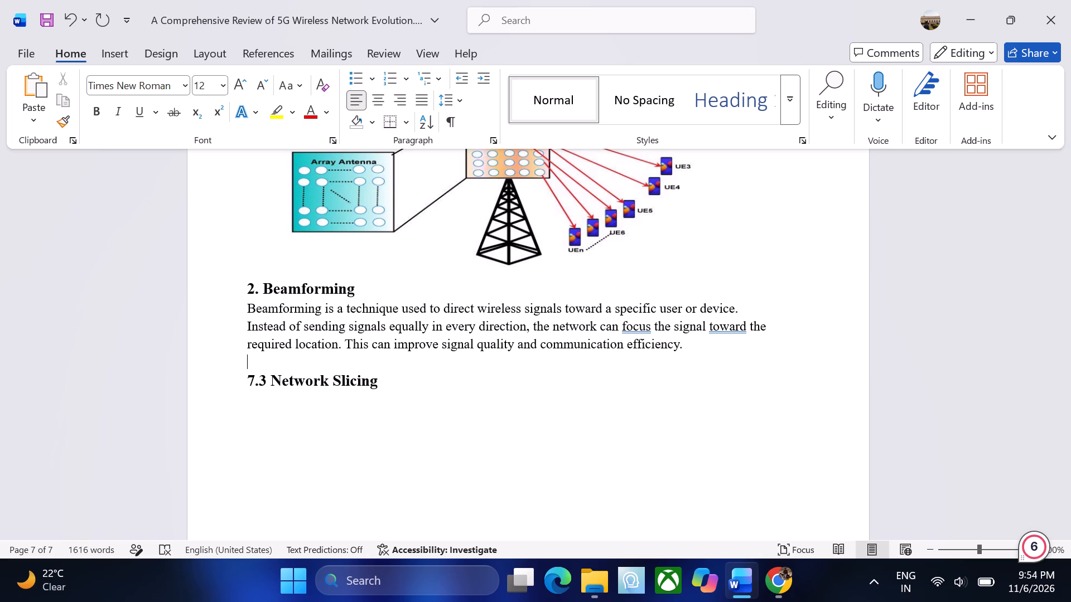
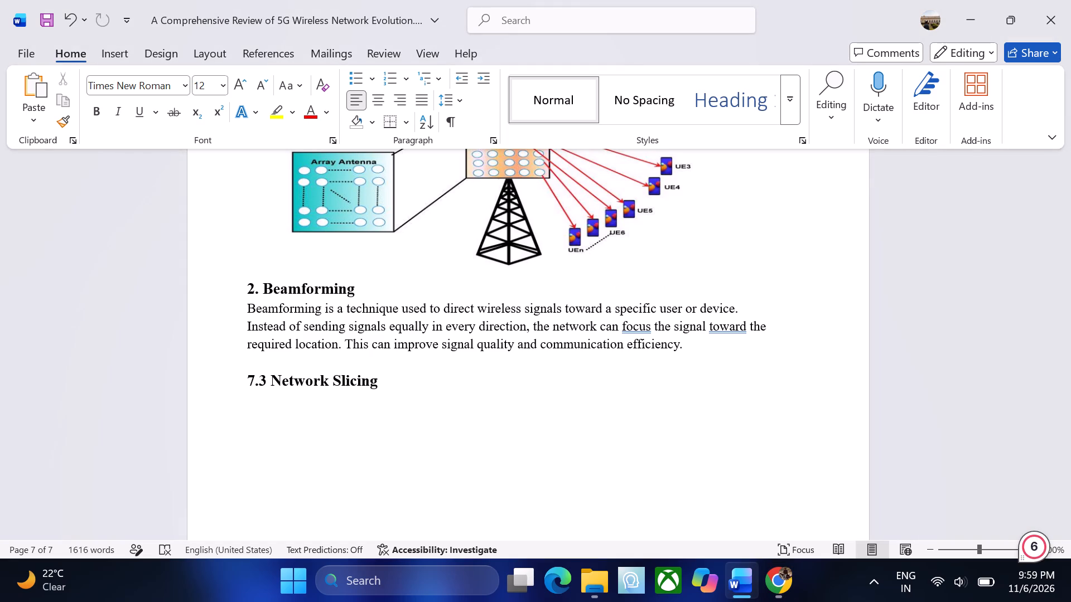
key(ctrl+v)
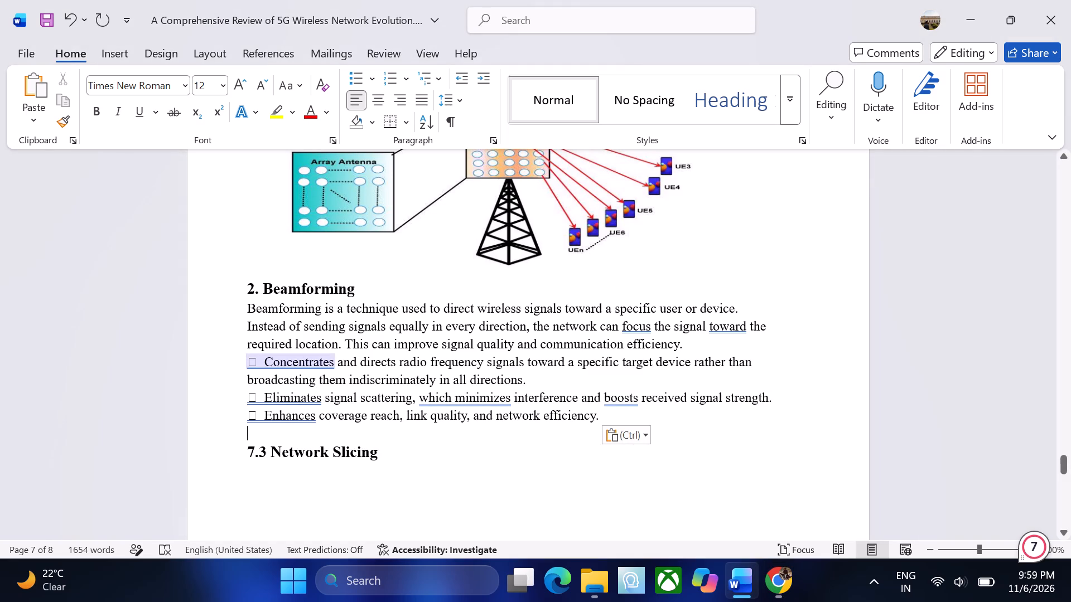
click(427, 445)
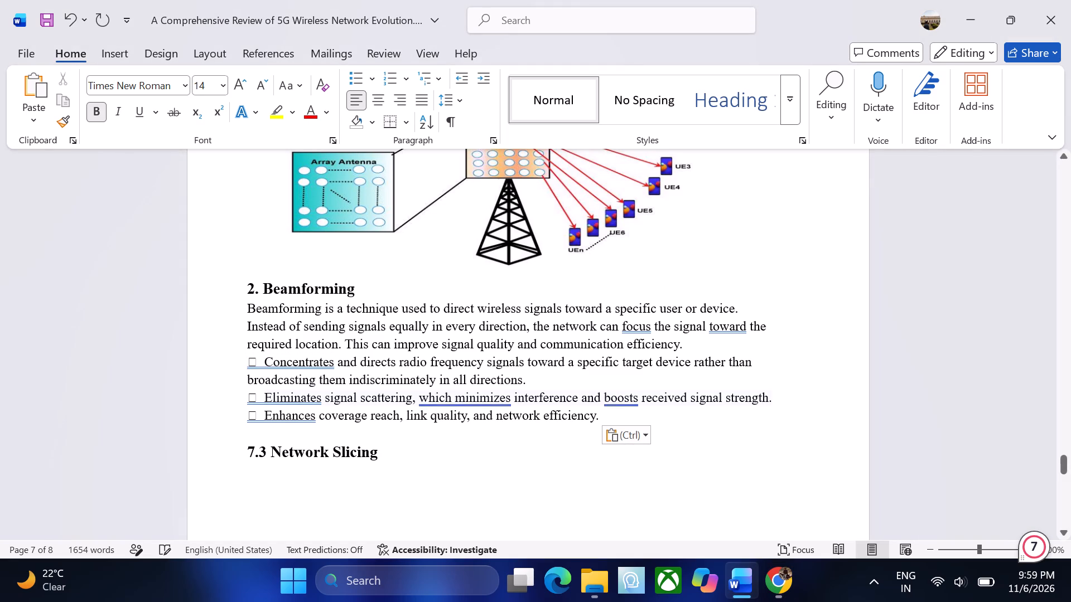
drag(602, 418, 249, 358)
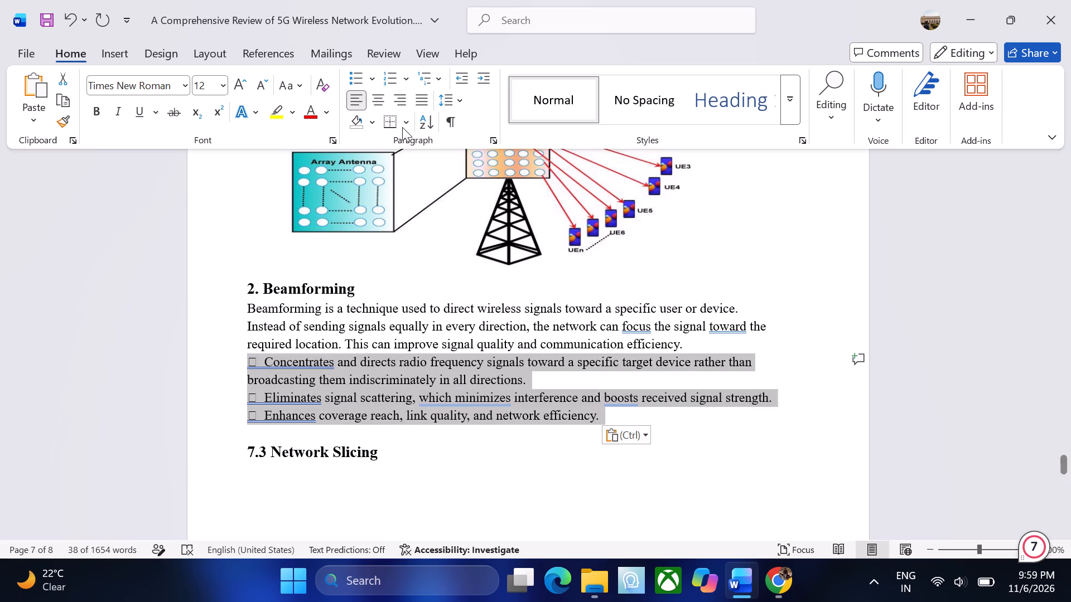
click(357, 80)
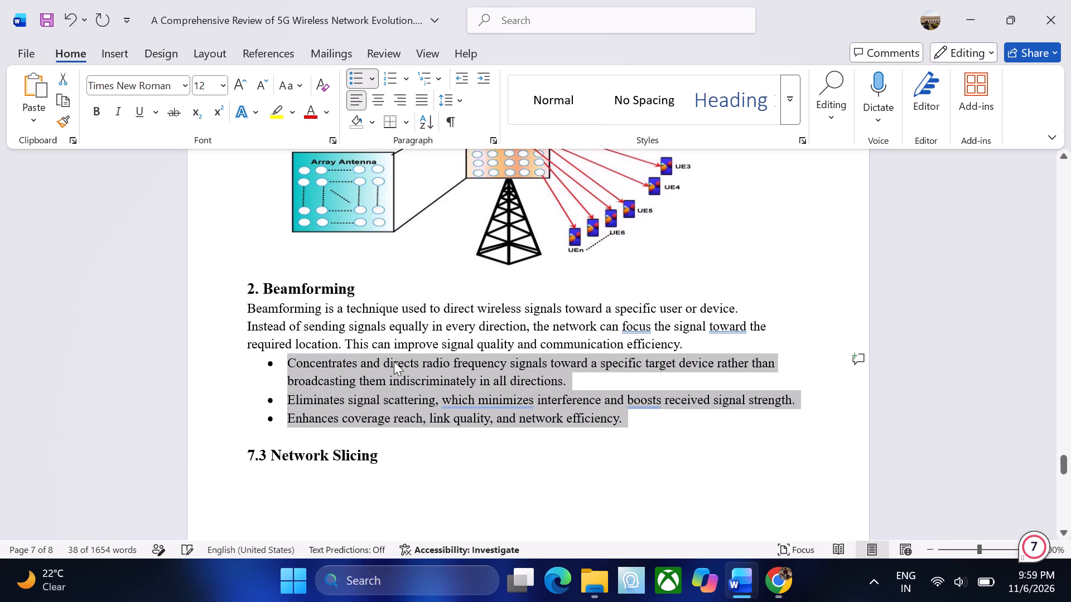
click(635, 416)
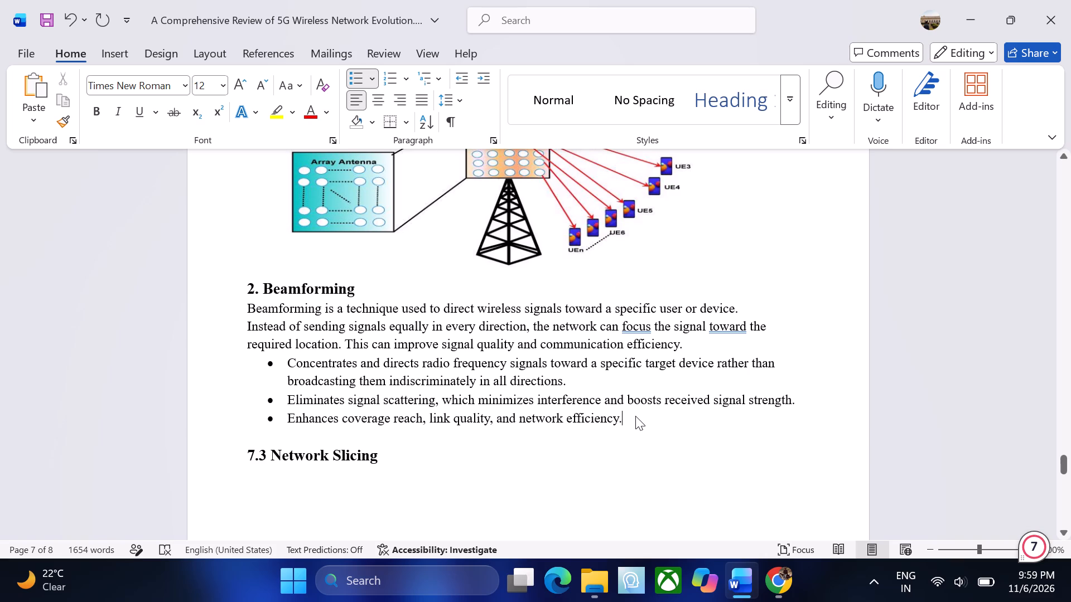
Review the layout of the Massive MIMO section, its figure and the Beamforming section.
scroll(431, 260, right, 1)
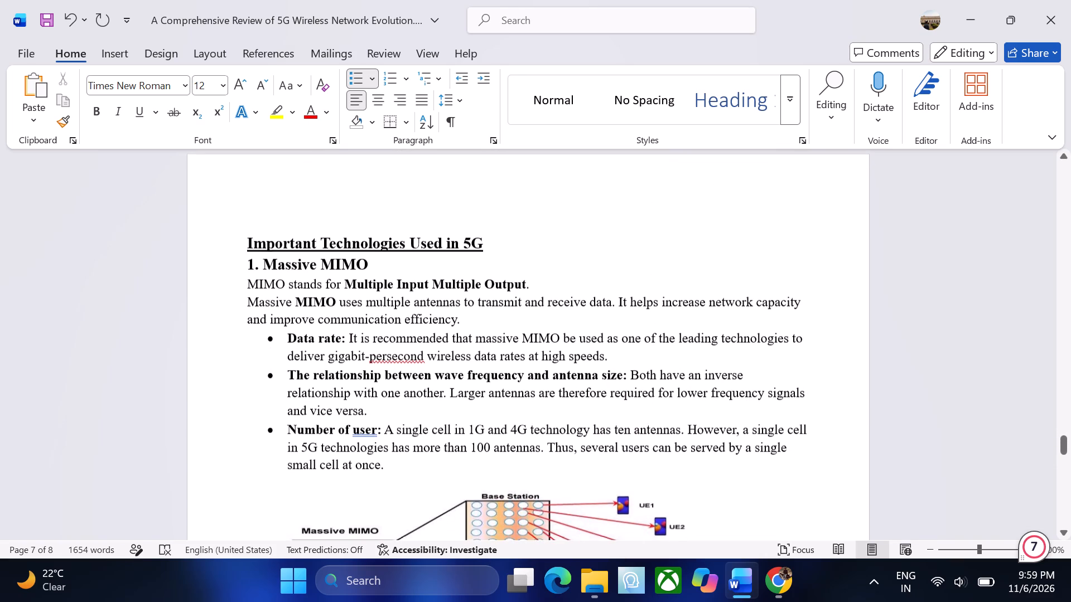
scroll(431, 260, right, 2)
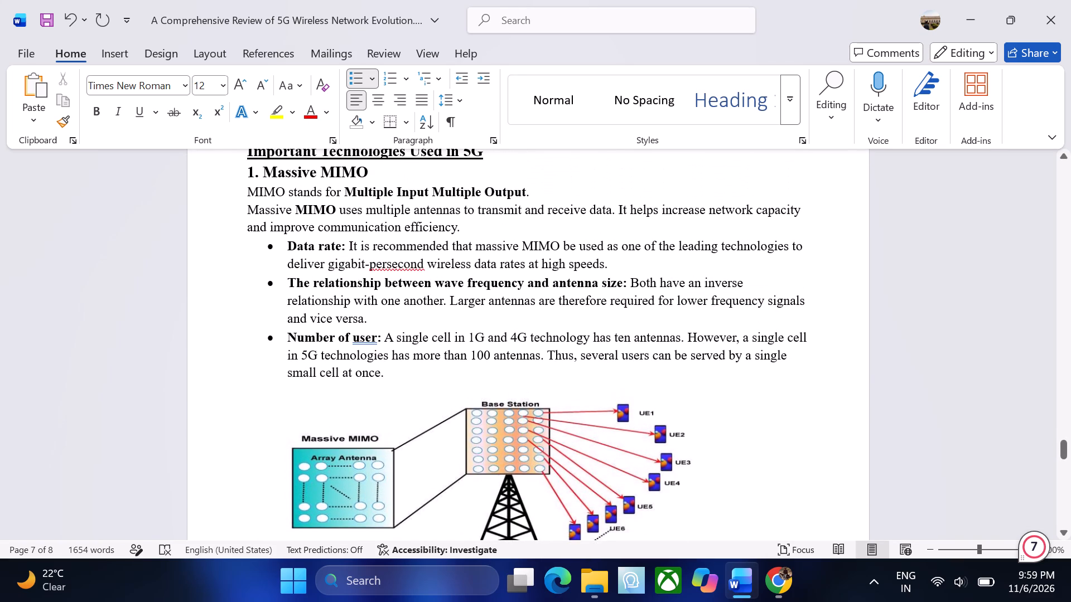
scroll(431, 260, right, 1)
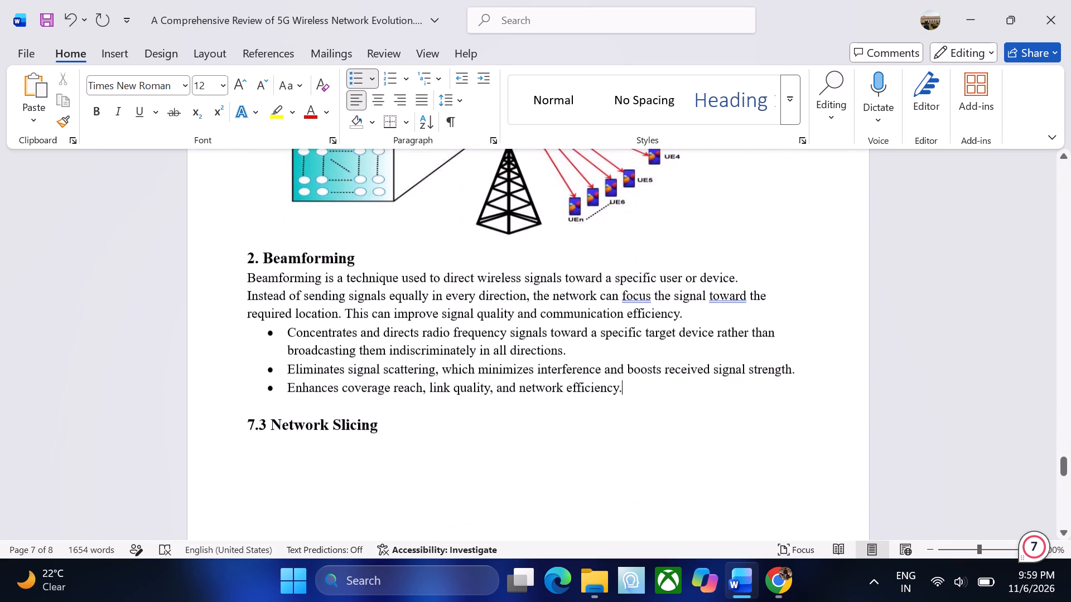
scroll(431, 260, right, 2)
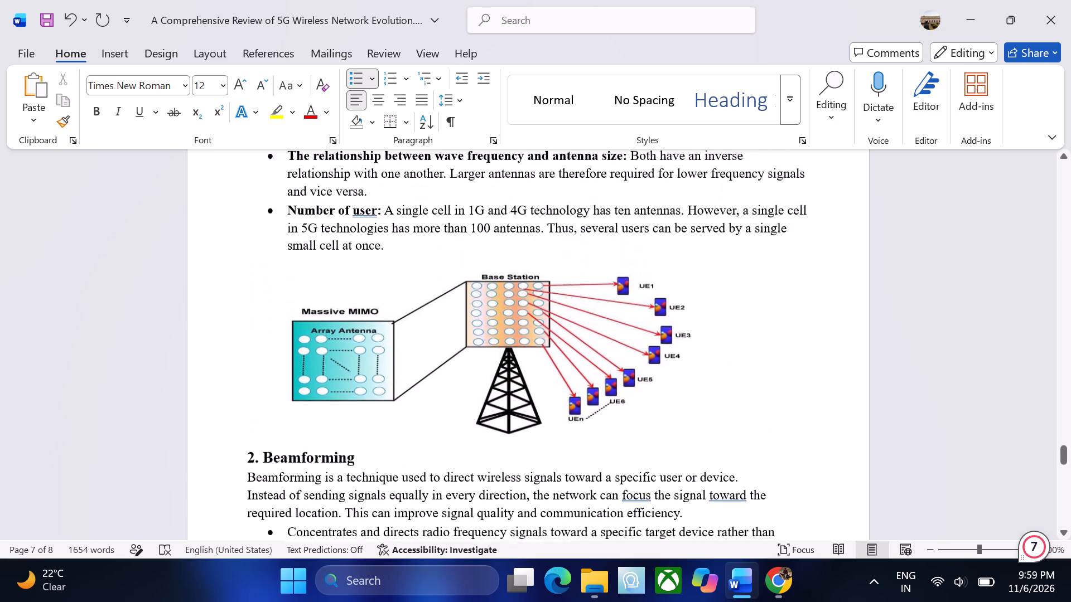
scroll(431, 260, right, 1)
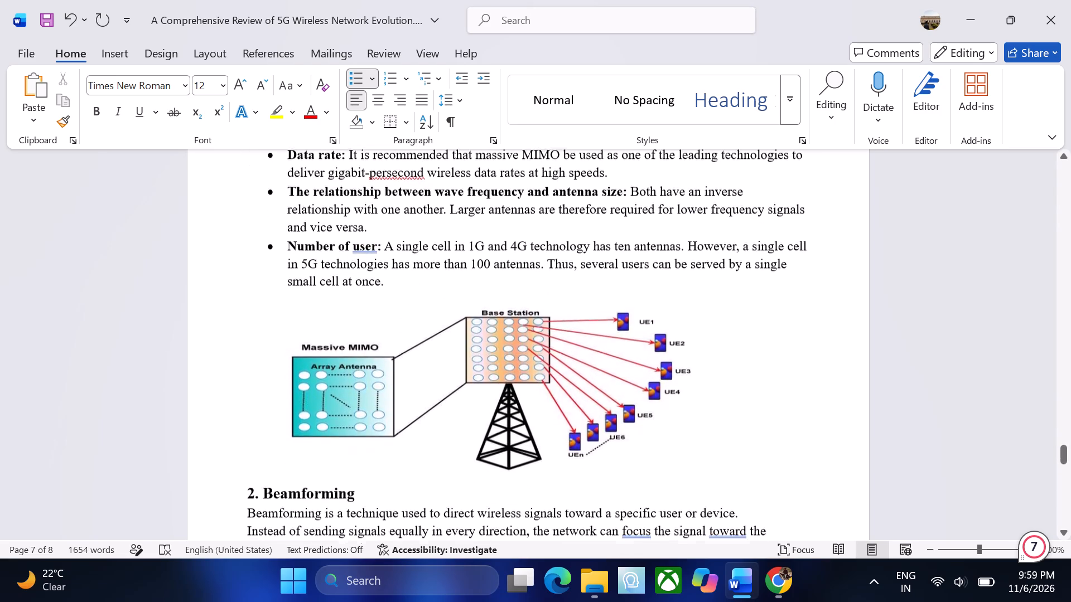
scroll(431, 260, right, 2)
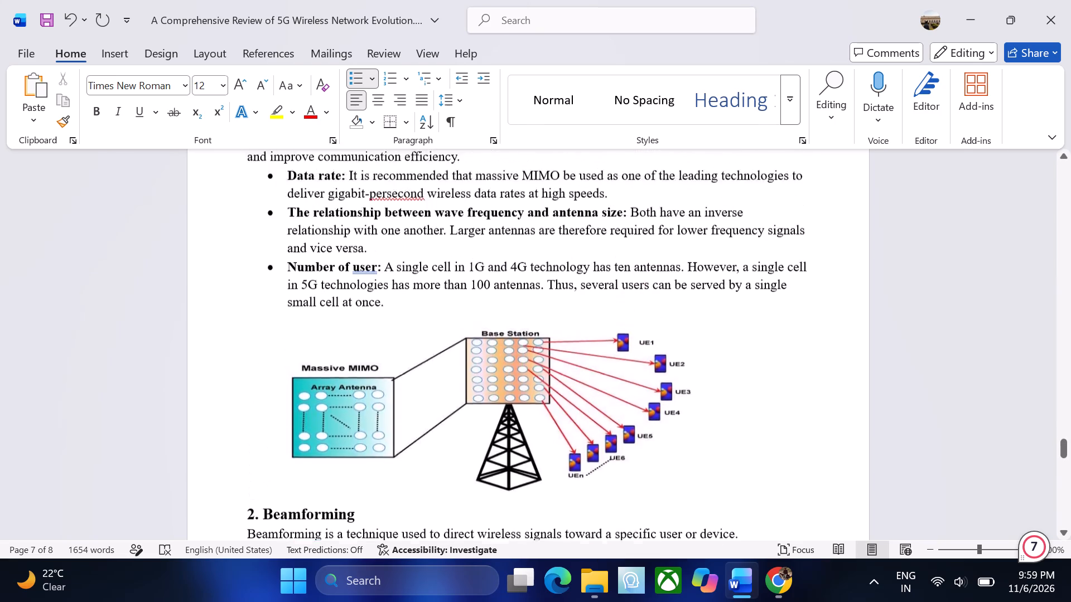
scroll(431, 260, right, 3)
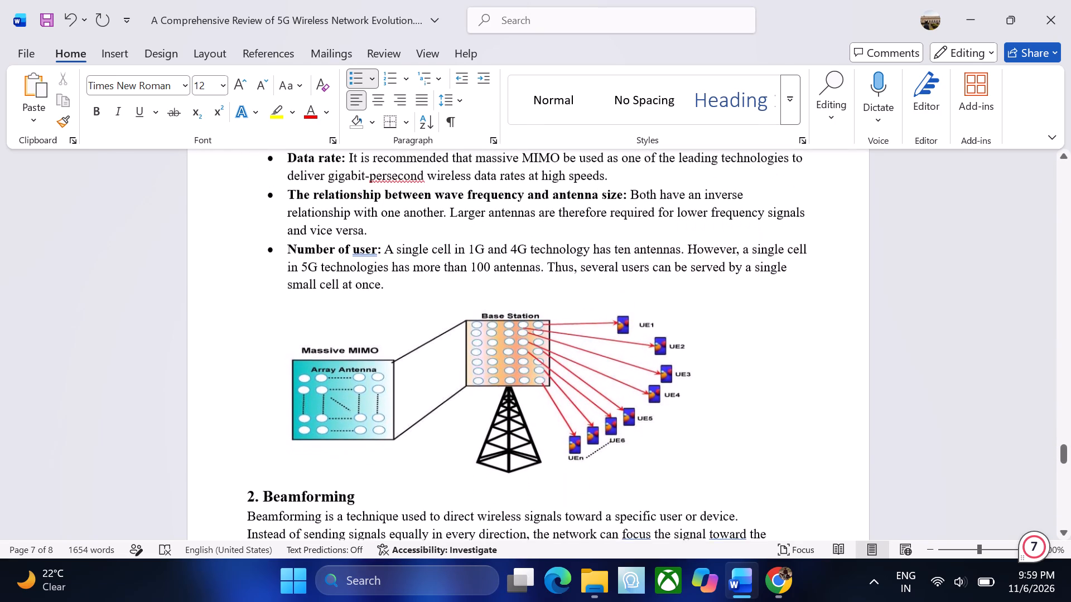
Change the "7.3 Network Slicing" heading below the Beamforming section to read "3. Network Slicing :-".
click(431, 211)
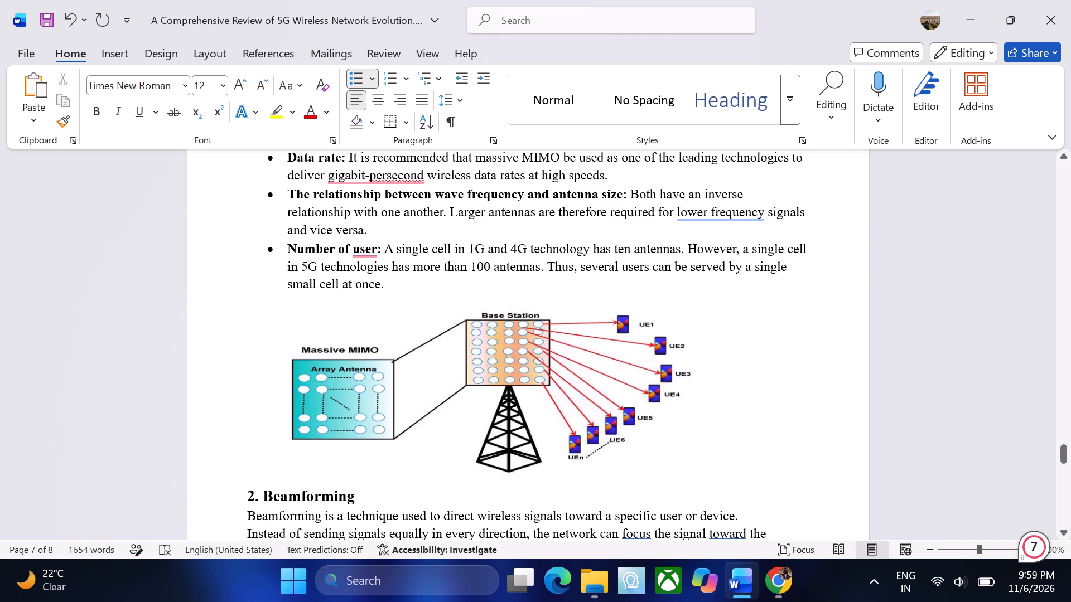
scroll(490, 280, down, 1)
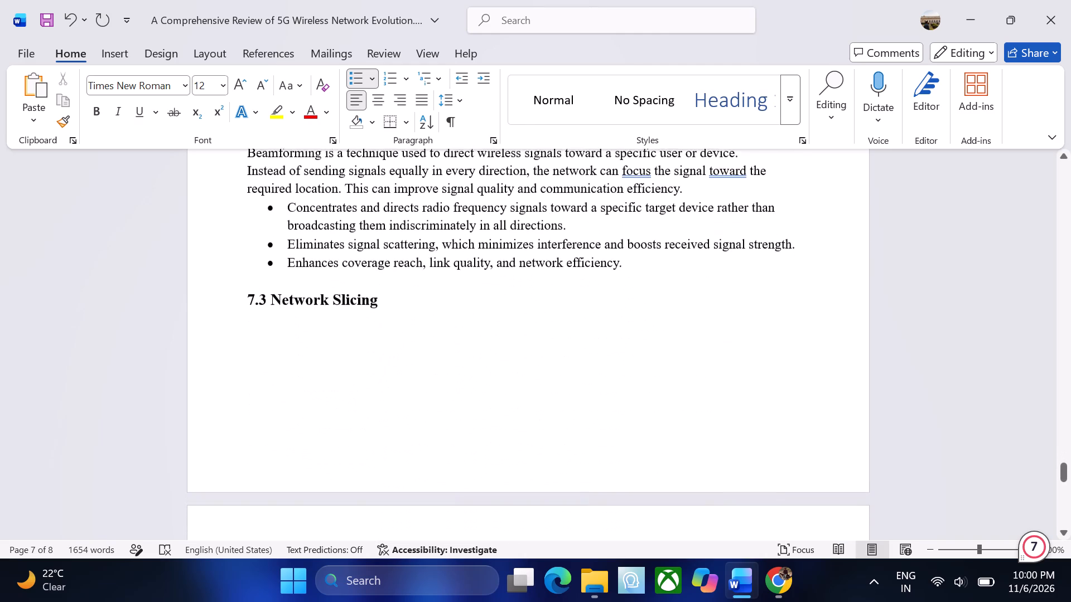
scroll(490, 280, down, 2)
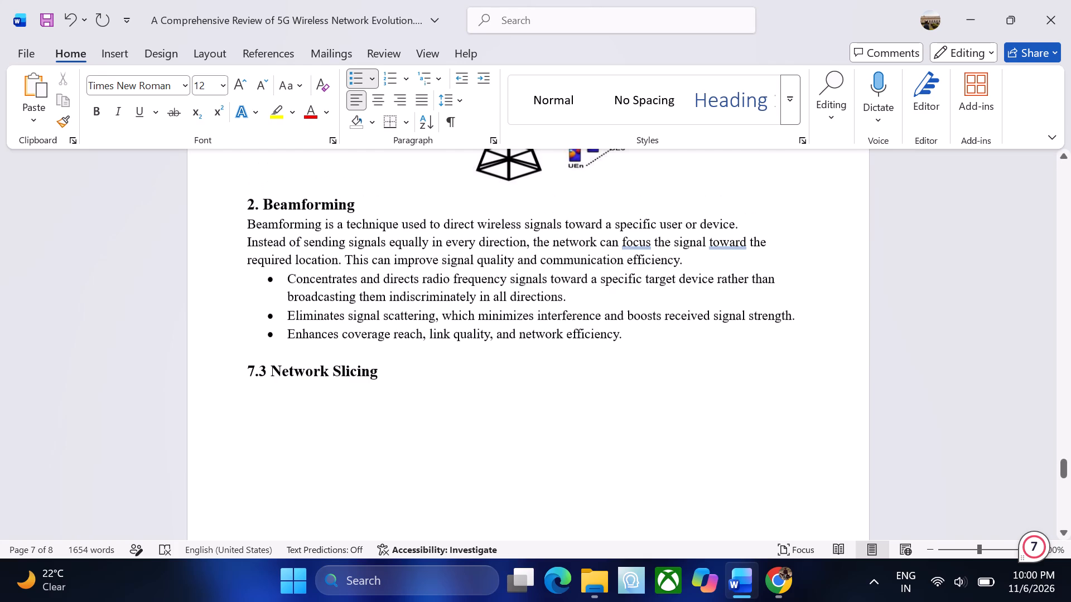
click(263, 371)
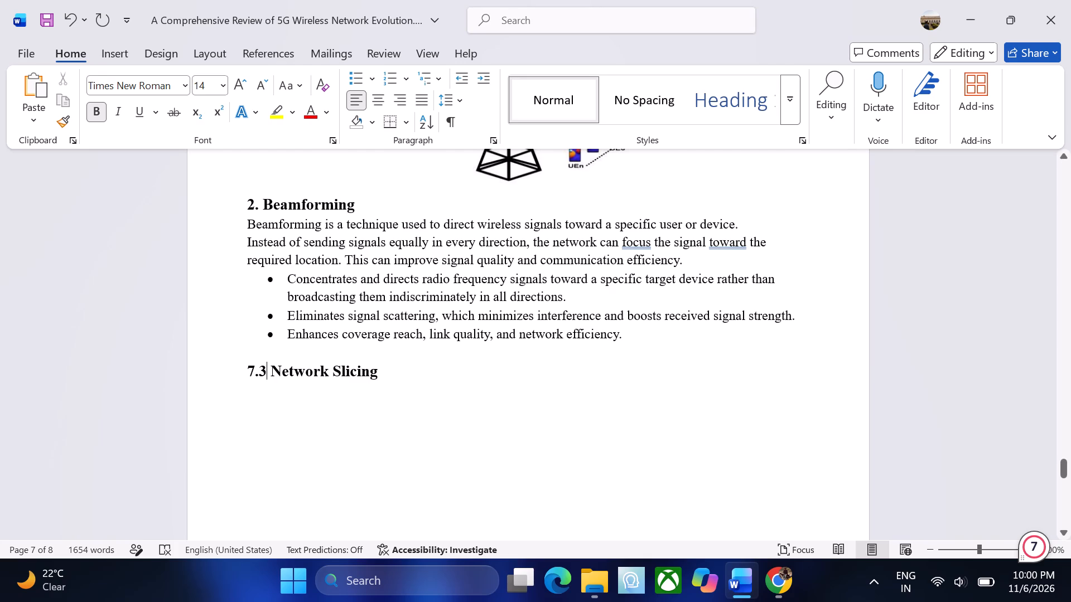
key(Left)
key(BackSpace)
key(BackSpace)
key(Right)
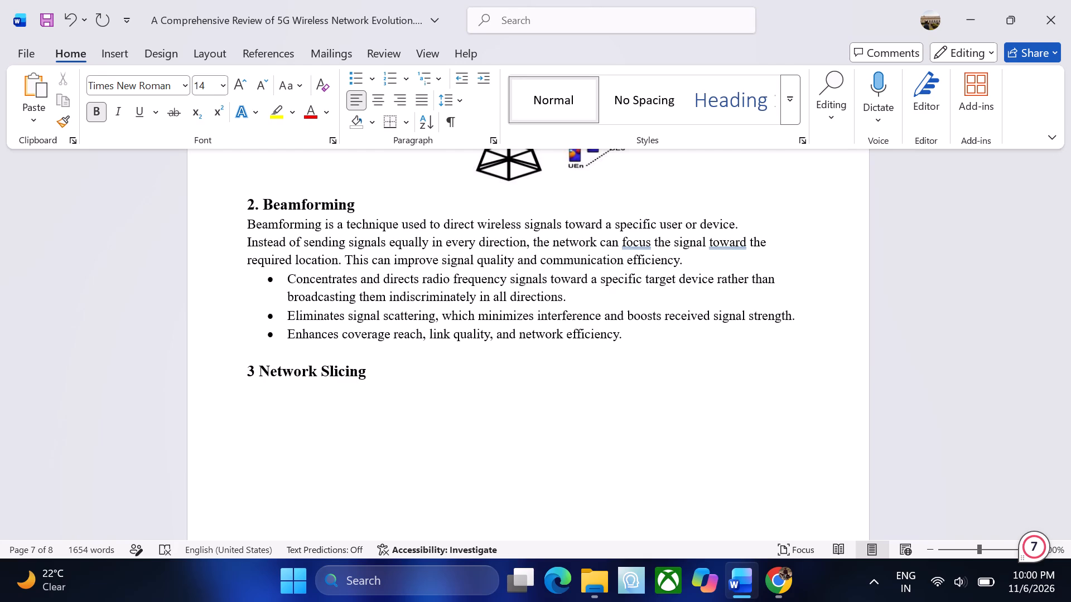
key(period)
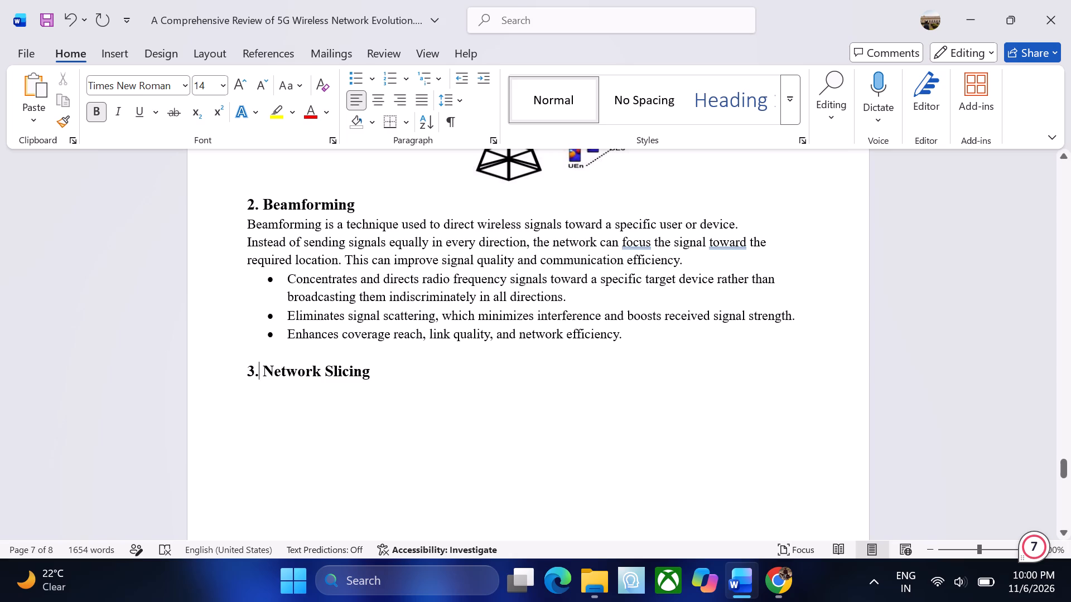
click(374, 371)
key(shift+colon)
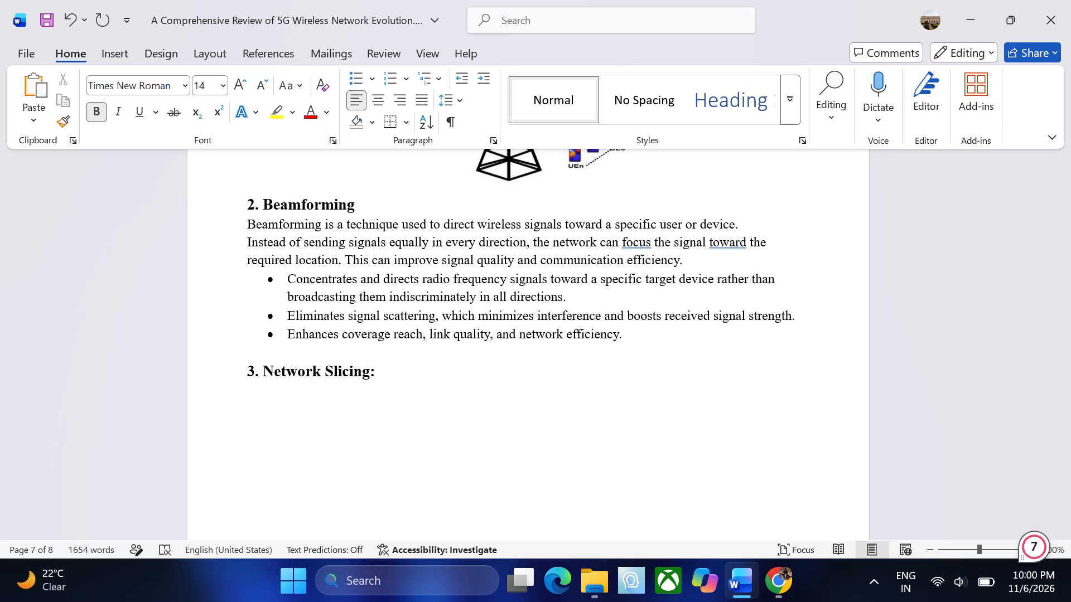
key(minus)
key(Left)
key(Left)
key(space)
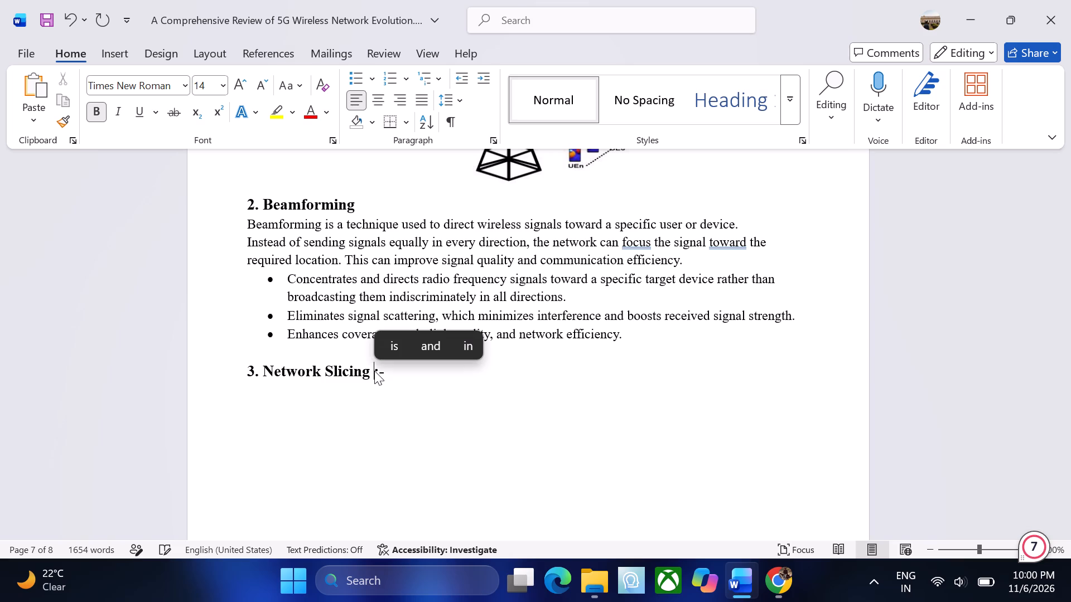
Add " :-" to the end of the "2. Beamforming" heading.
click(371, 211)
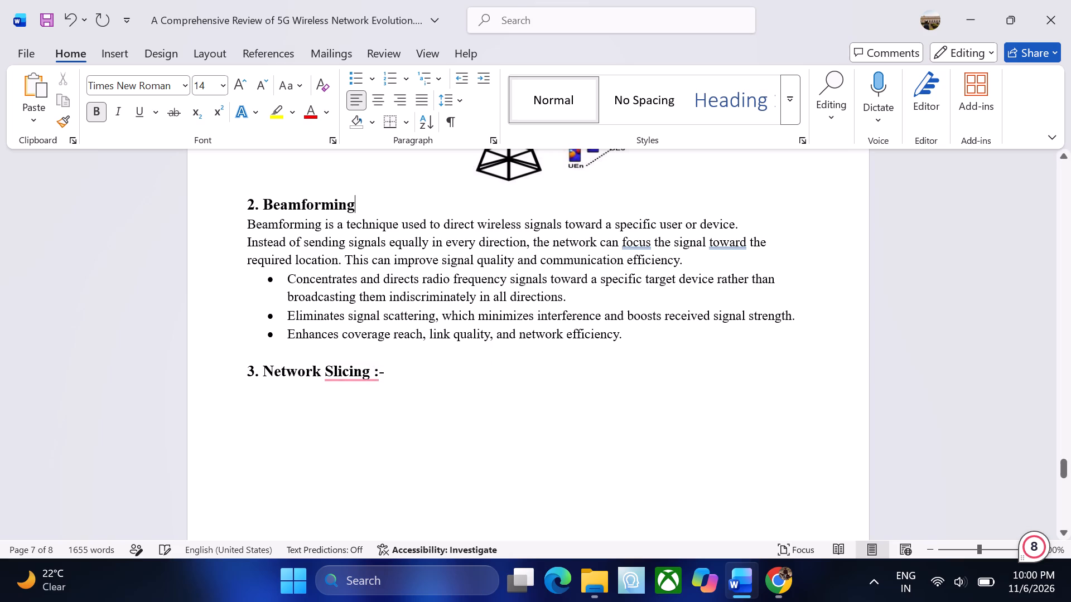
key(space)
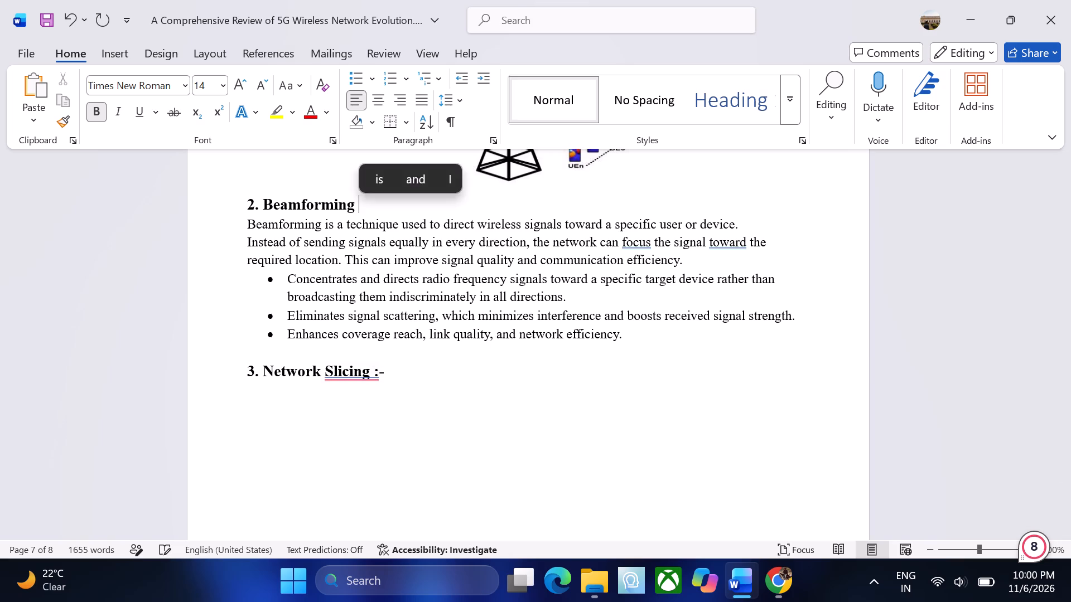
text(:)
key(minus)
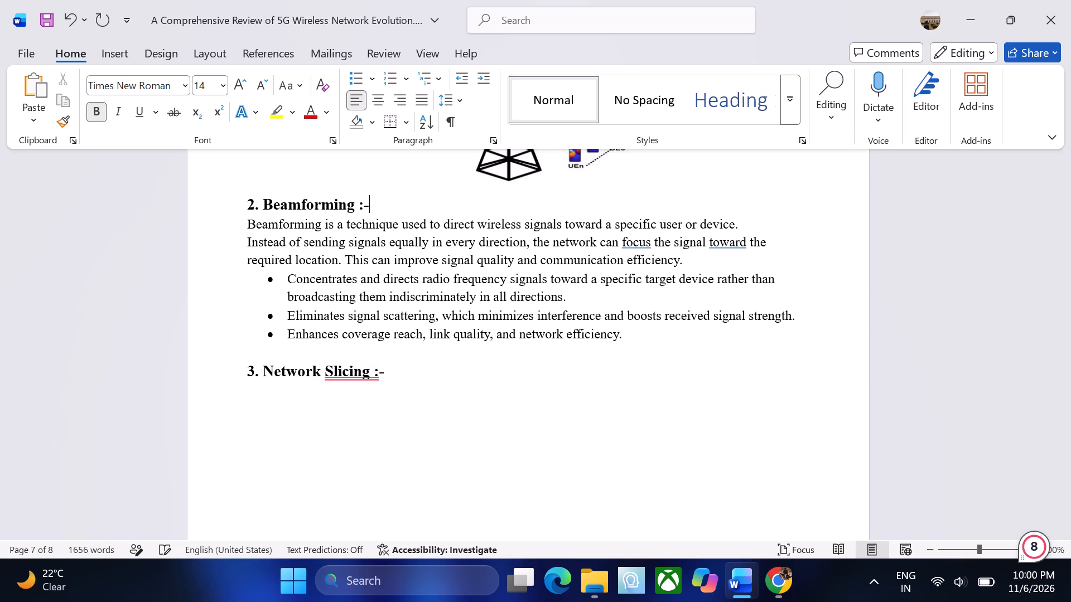
Place the text cursor at the end of the "3. Network Slicing :-" heading.
click(390, 378)
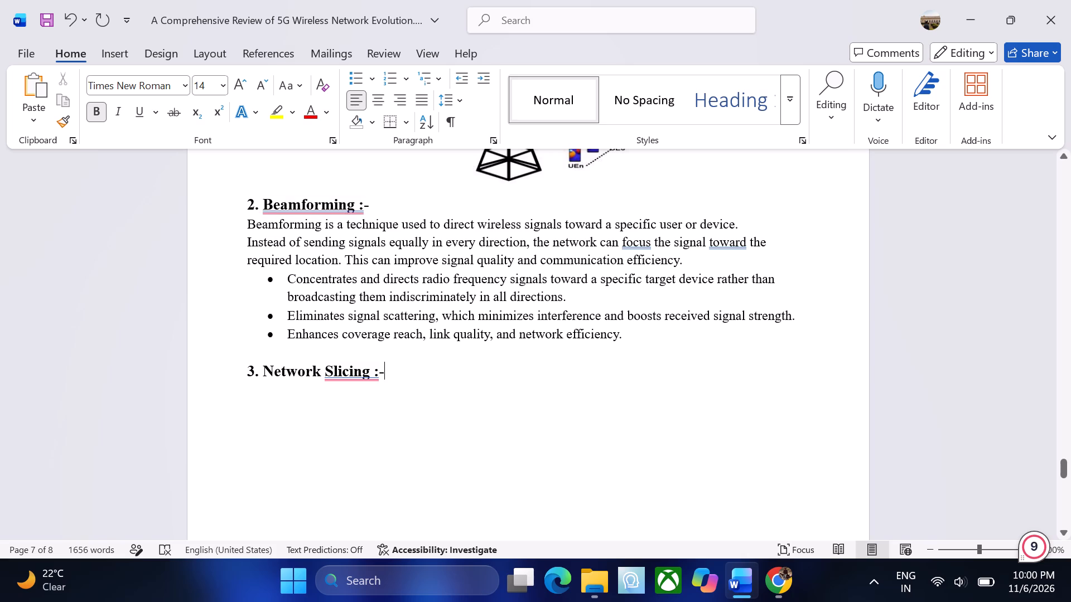
Insert an extra empty, non-bulleted line after the last Beamforming bullet.
click(657, 340)
key(Return)
key(Return)
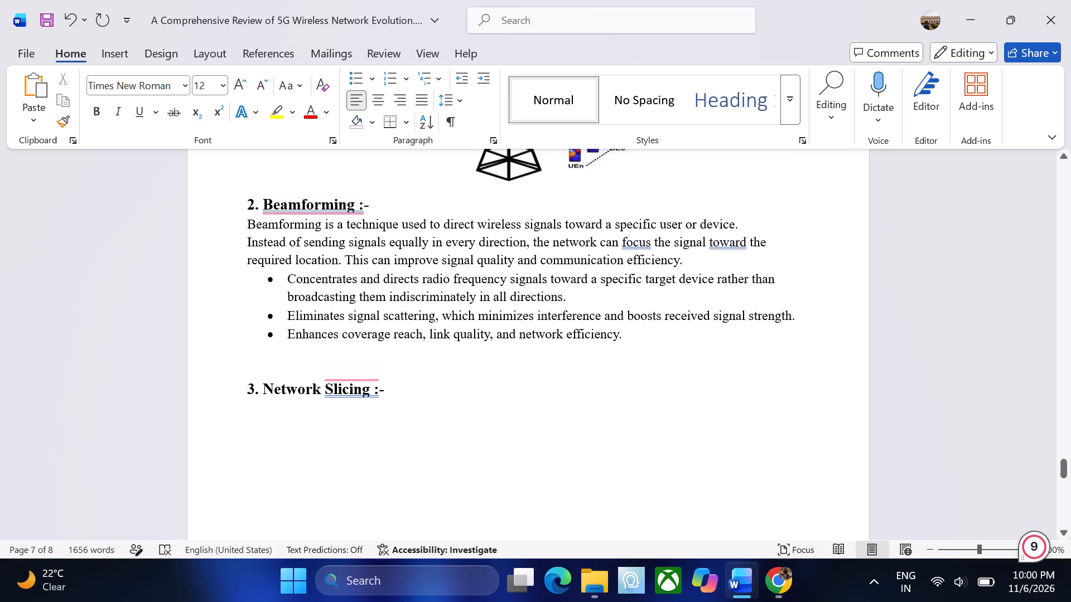
click(761, 572)
click(389, 236)
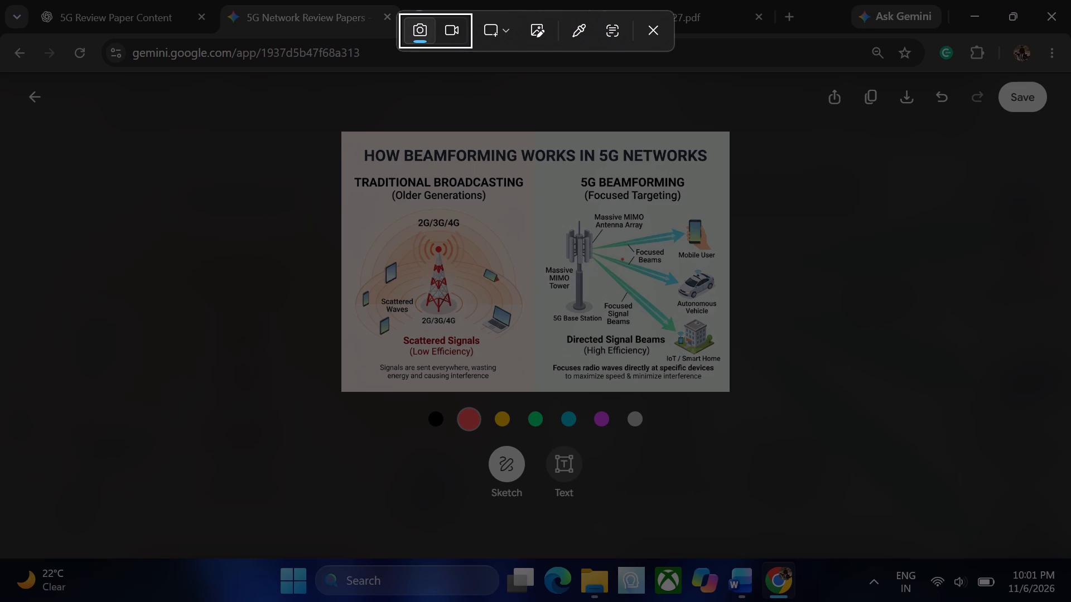
drag(340, 130, 681, 331)
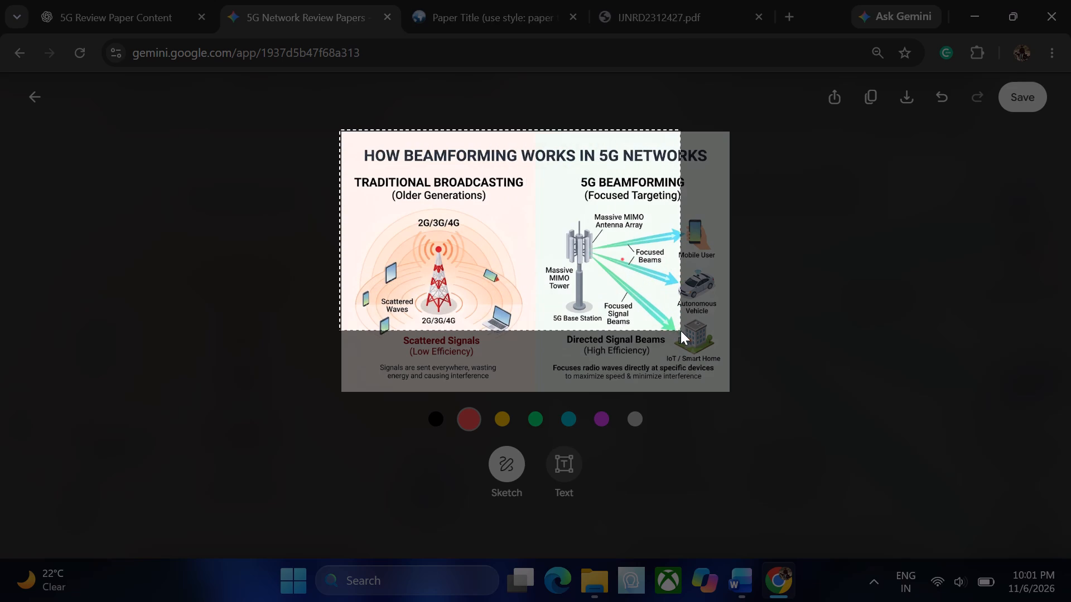
drag(681, 331, 736, 383)
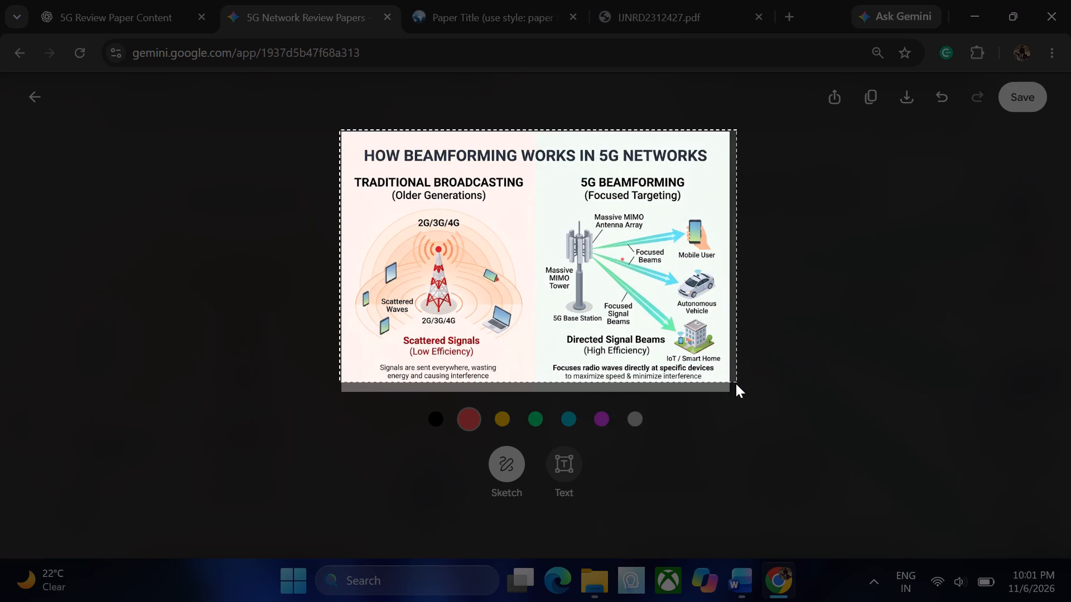
drag(736, 383, 730, 393)
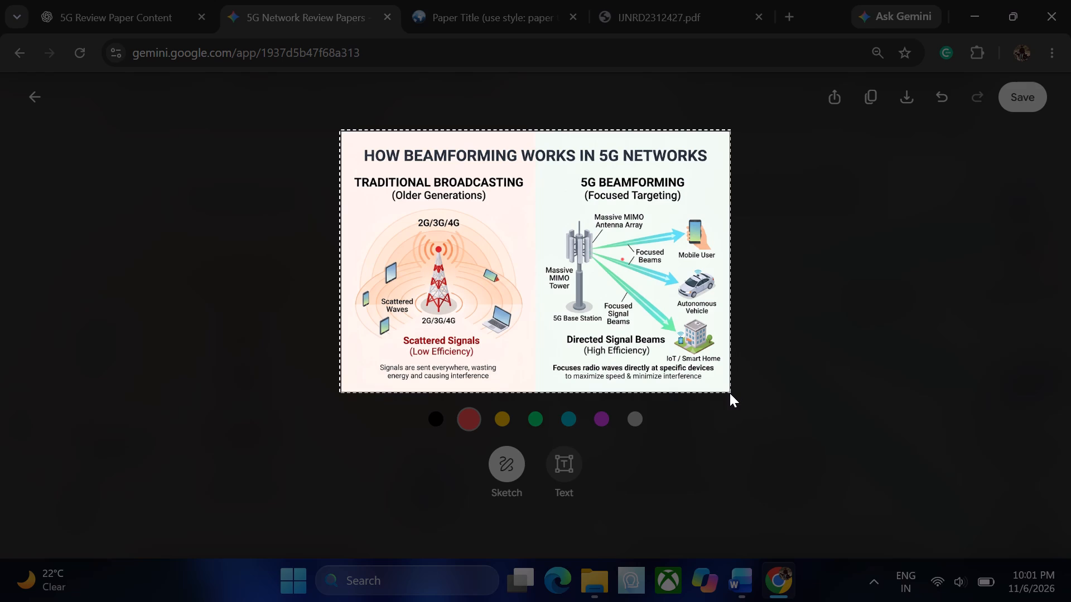
drag(730, 393, 730, 392)
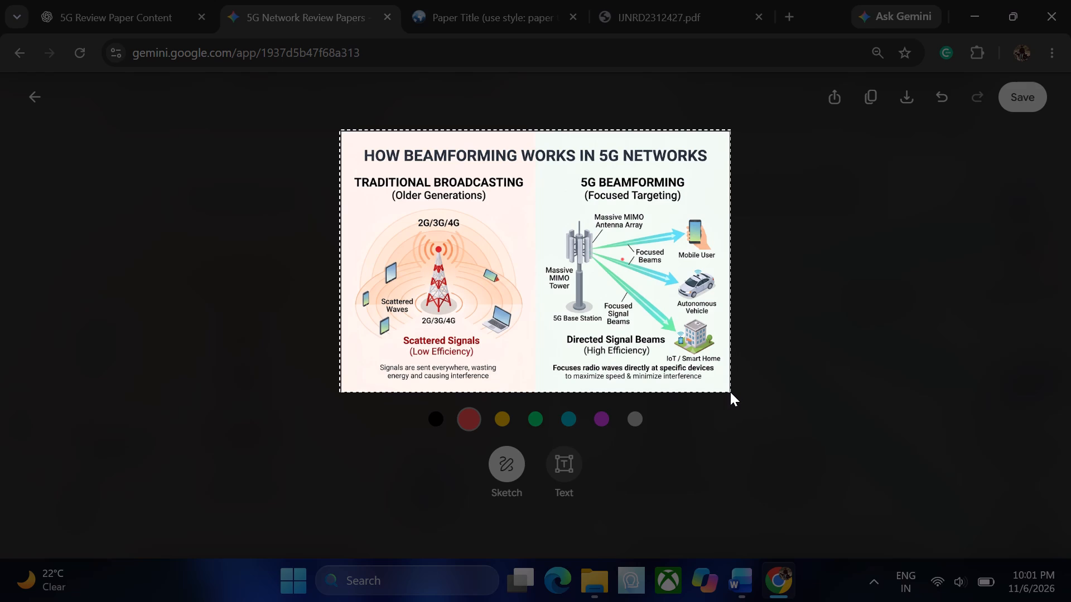
drag(730, 392, 731, 393)
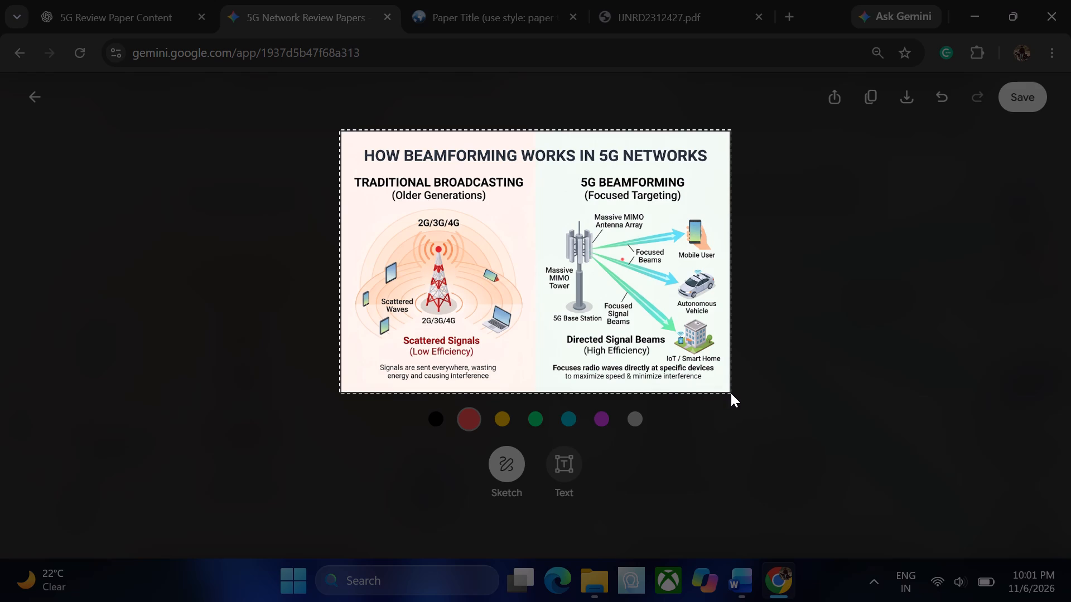
drag(731, 393, 732, 392)
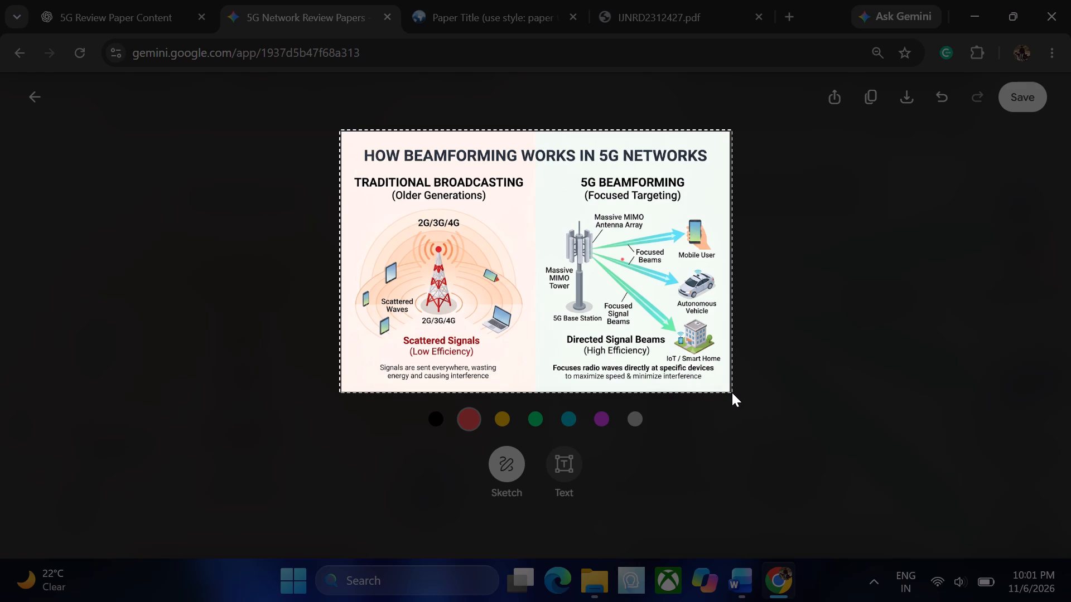
drag(732, 392, 731, 392)
drag(731, 392, 731, 393)
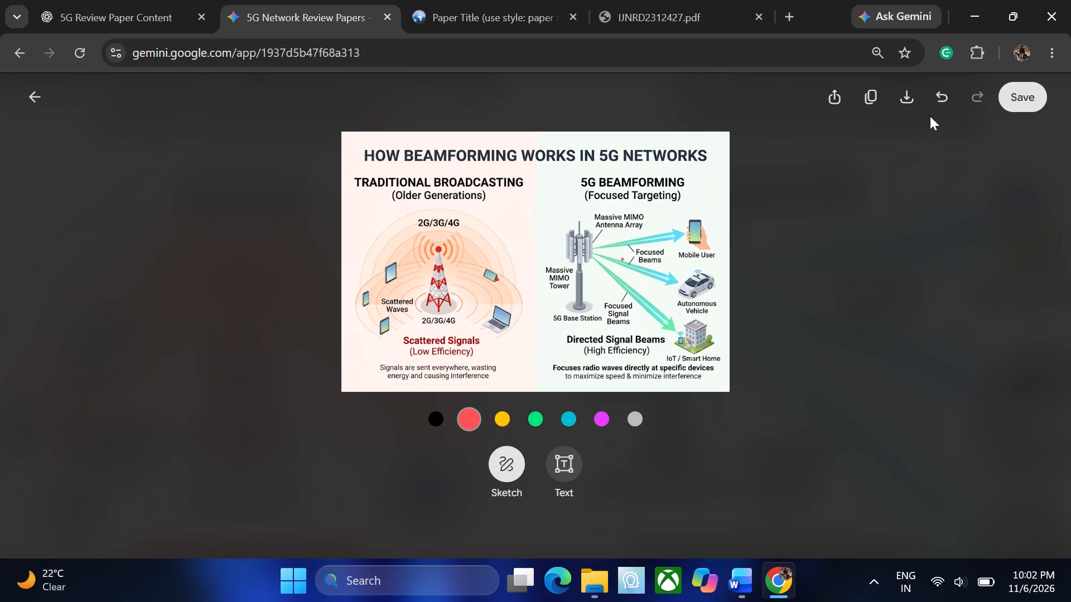
Undo the stray sketch mark on the diagram and leave the enlarged image view.
click(938, 100)
click(34, 94)
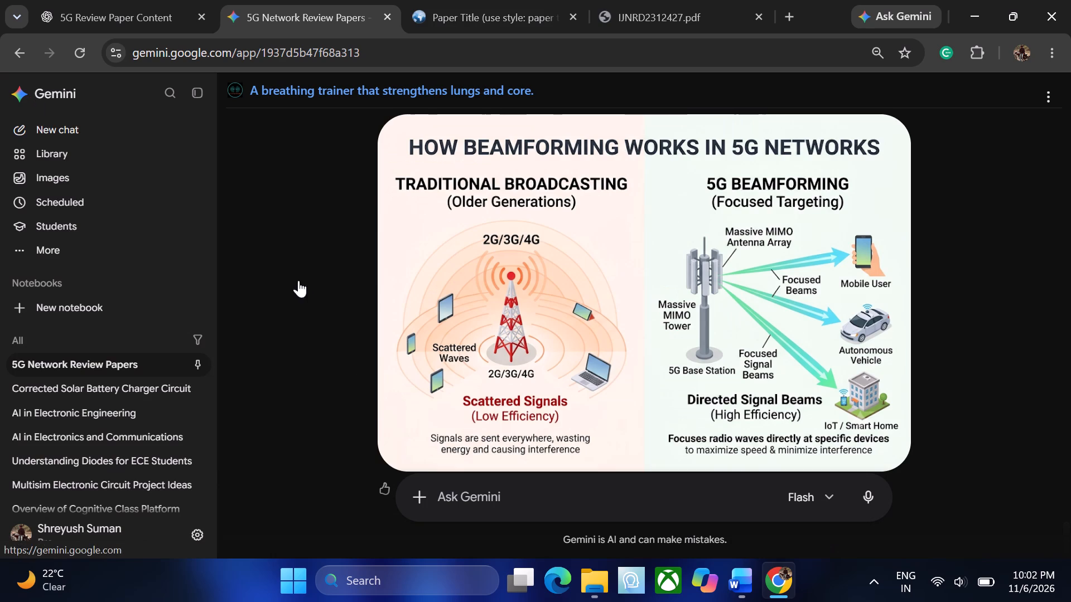
In Word, paste the captured diagram below the Beamforming bullets and shrink it proportionally to about three quarters of its pasted size.
click(736, 570)
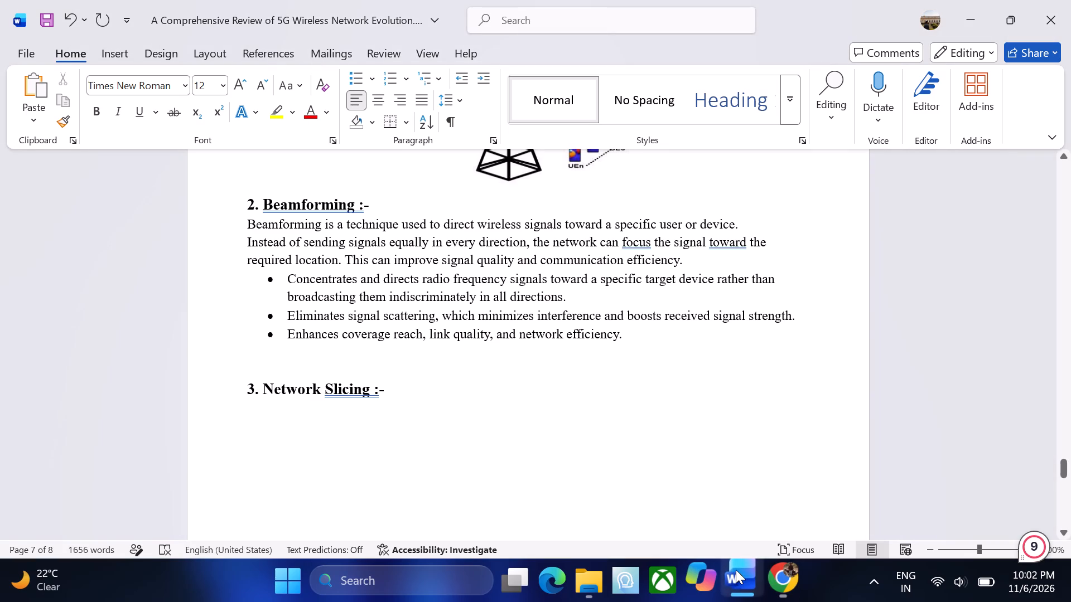
key(ctrl+v)
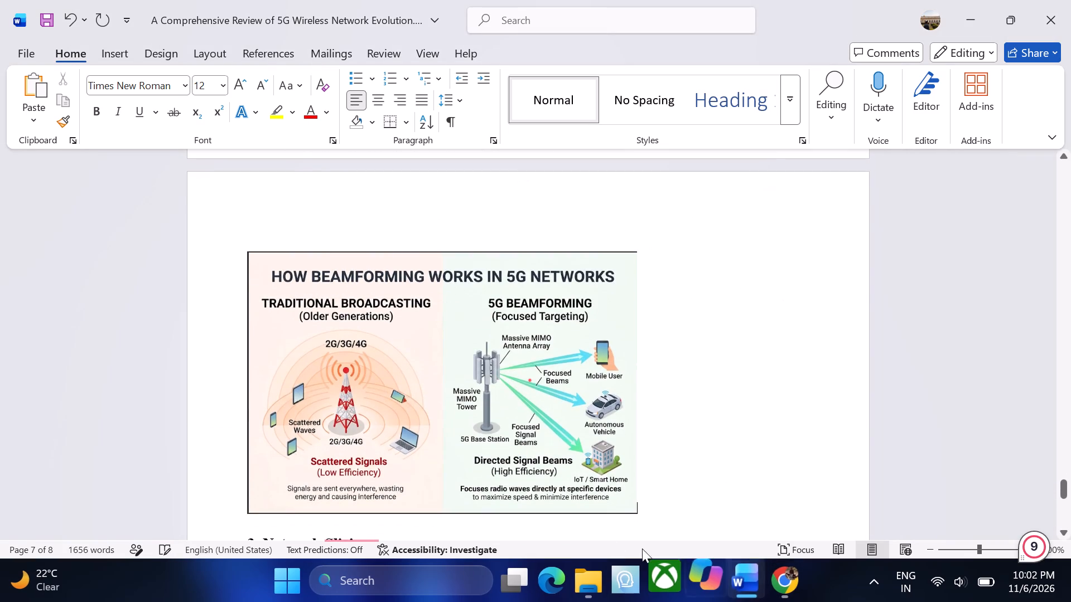
click(597, 467)
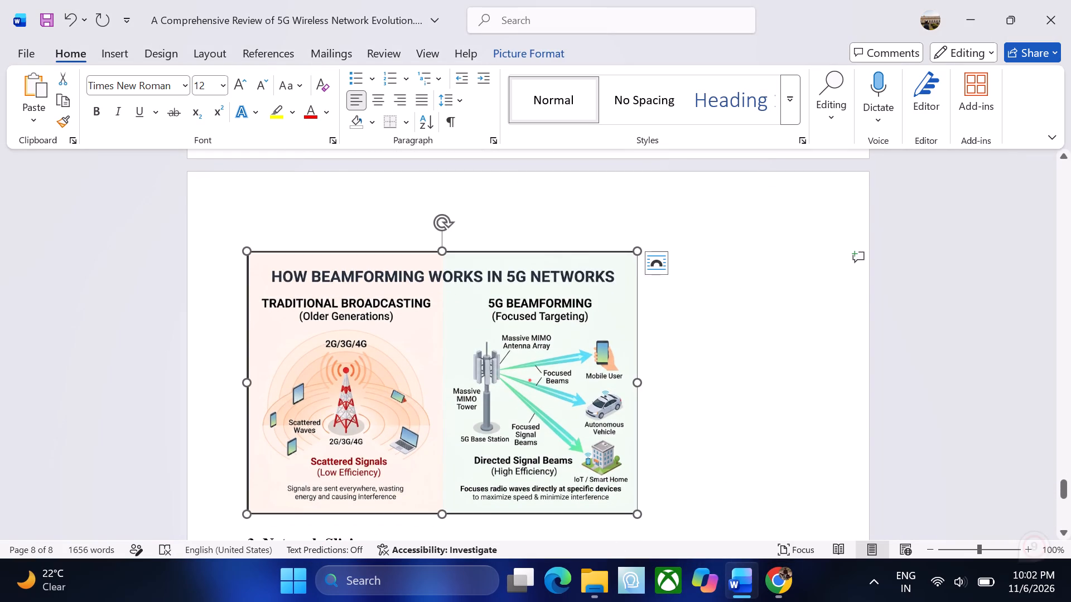
drag(636, 513, 561, 405)
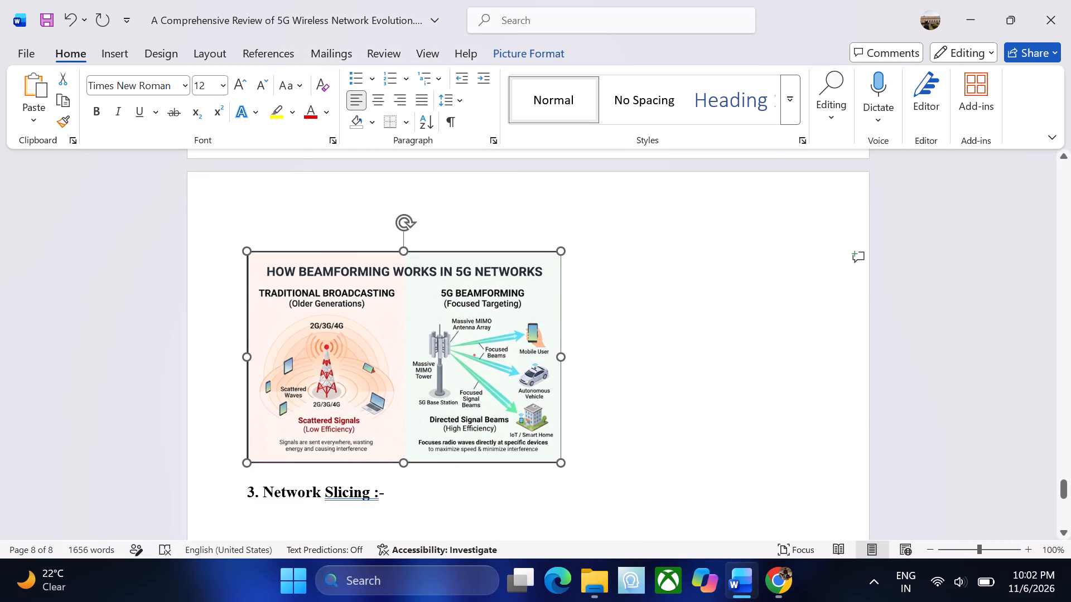
drag(561, 405, 537, 389)
scroll(626, 333, up, 1)
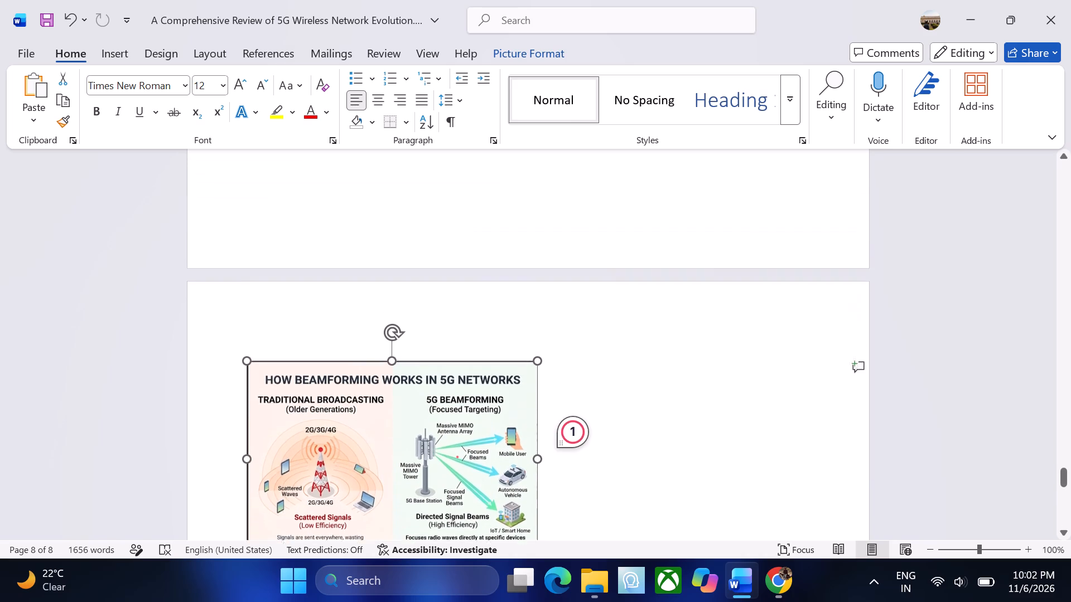
scroll(626, 333, up, 1)
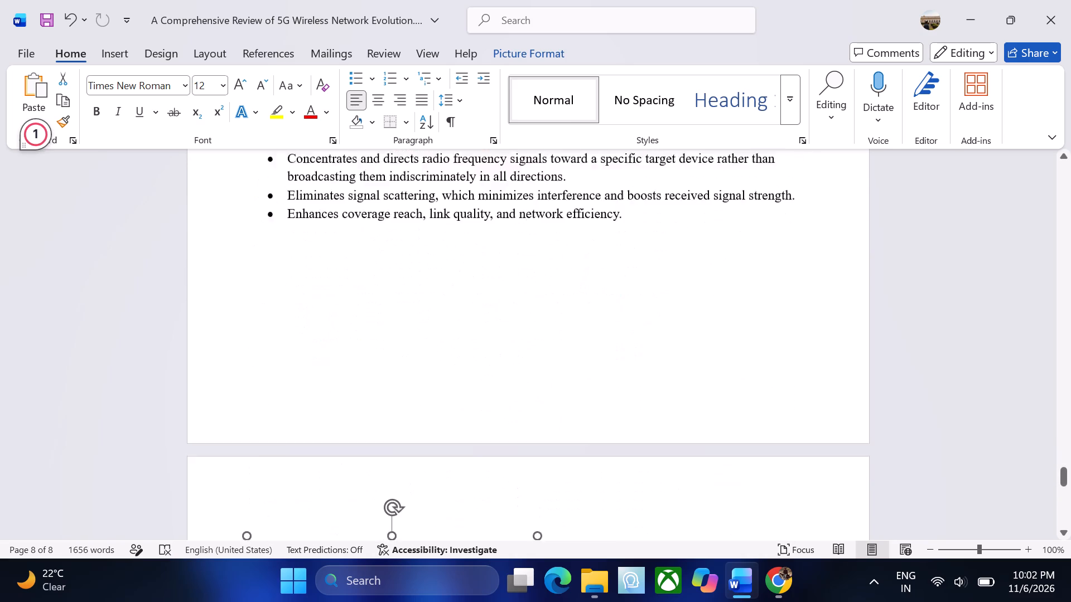
scroll(626, 333, up, 1)
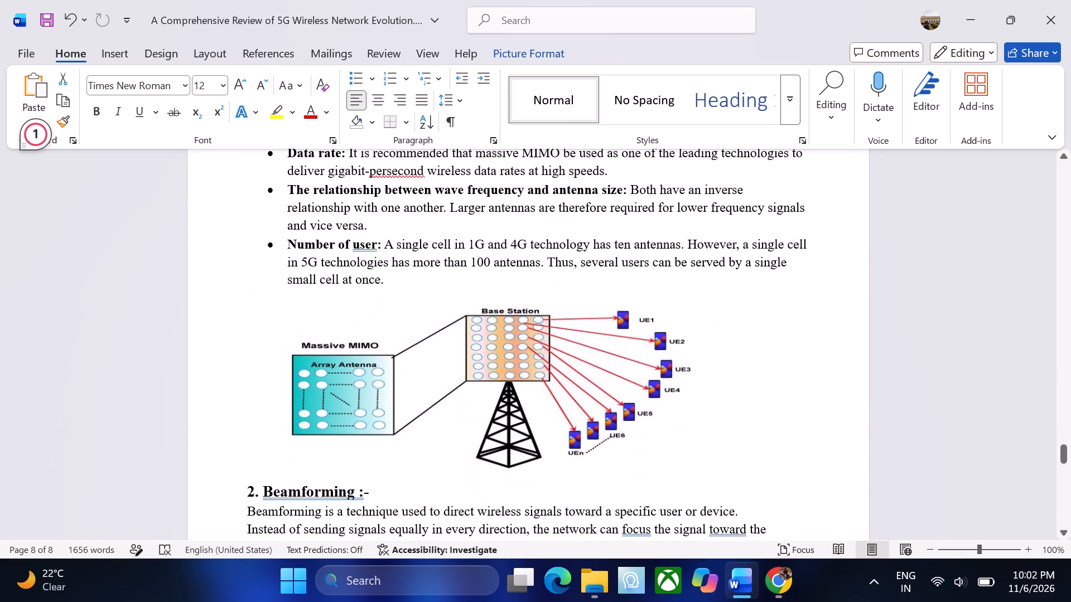
Reduce the height of the Massive MIMO diagram slightly, by a little under a tenth, keeping its width.
scroll(626, 333, up, 2)
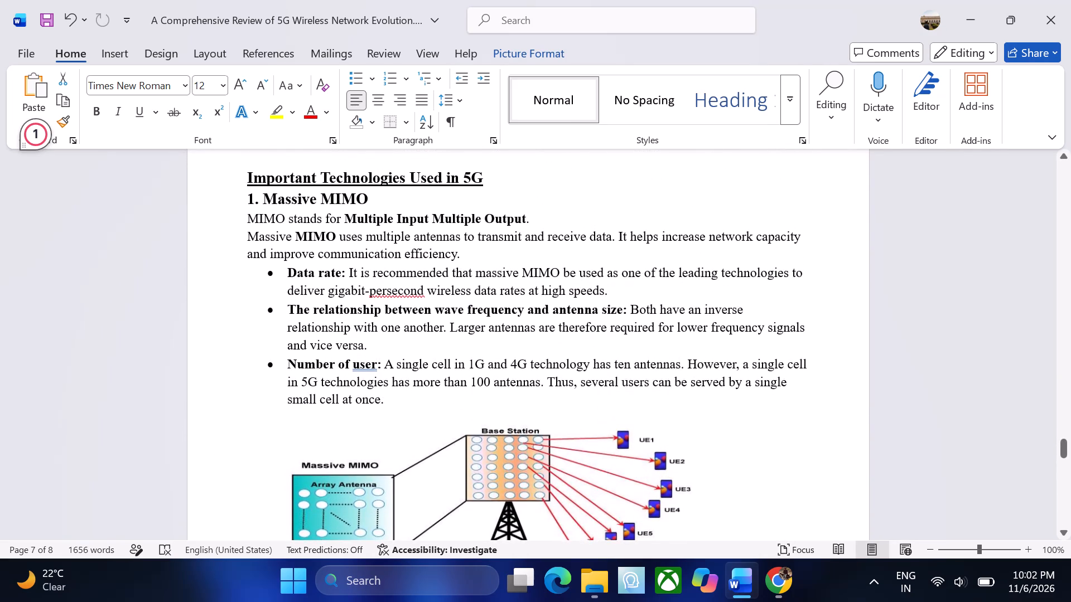
scroll(626, 333, up, 2)
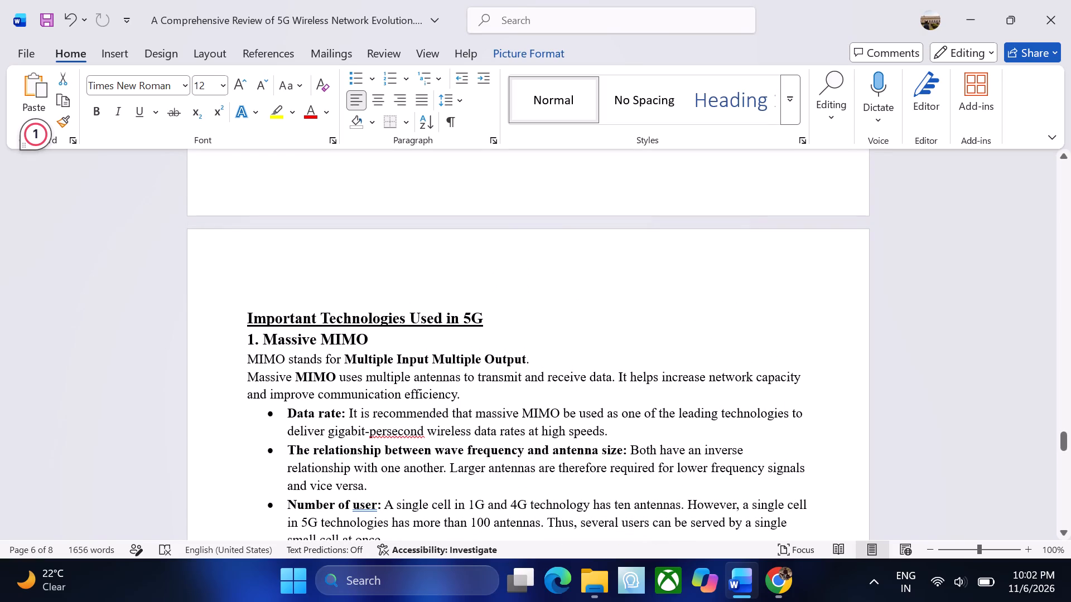
click(408, 292)
scroll(450, 368, right, 2)
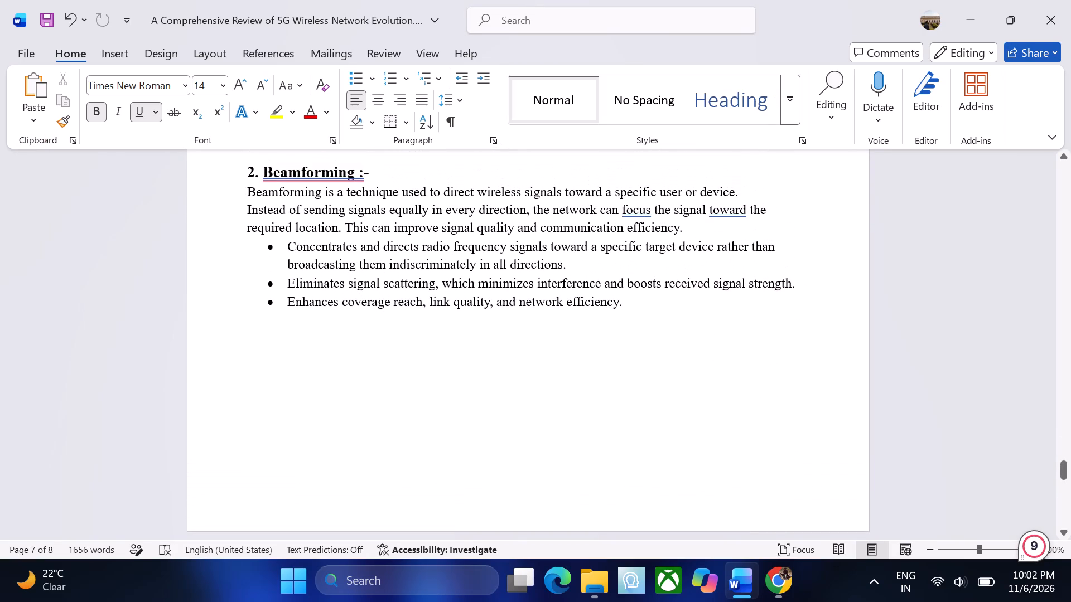
scroll(450, 368, right, 1)
scroll(450, 368, up, 1)
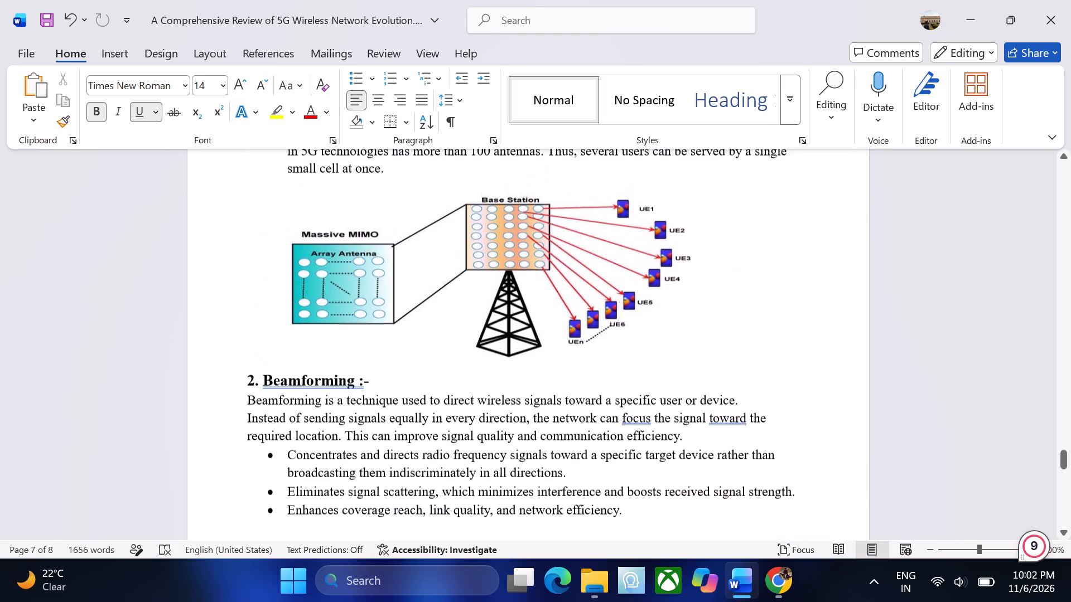
scroll(450, 368, up, 1)
click(475, 318)
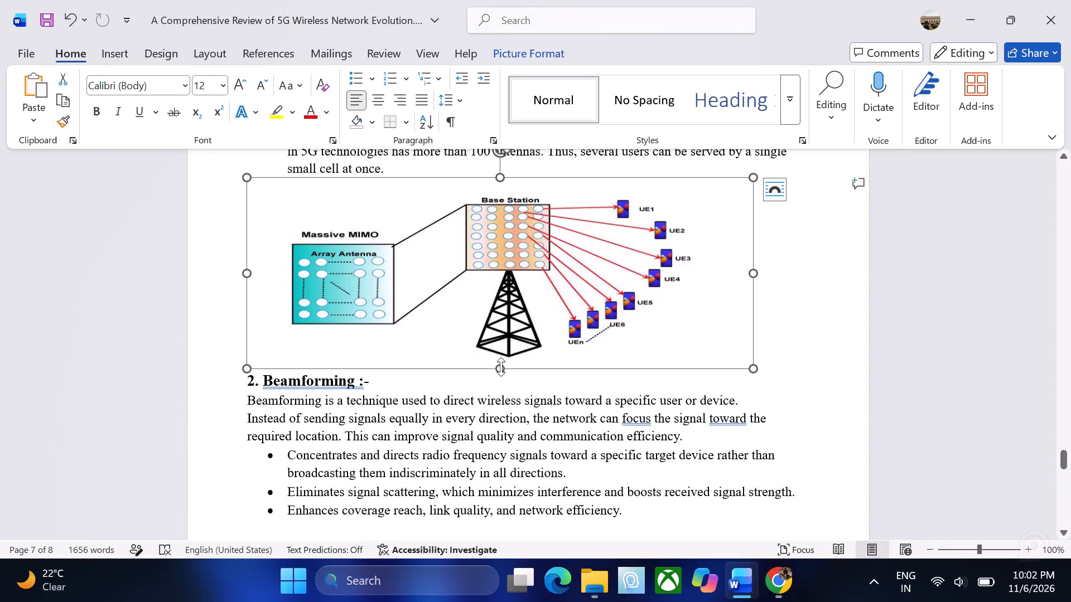
drag(500, 367, 500, 352)
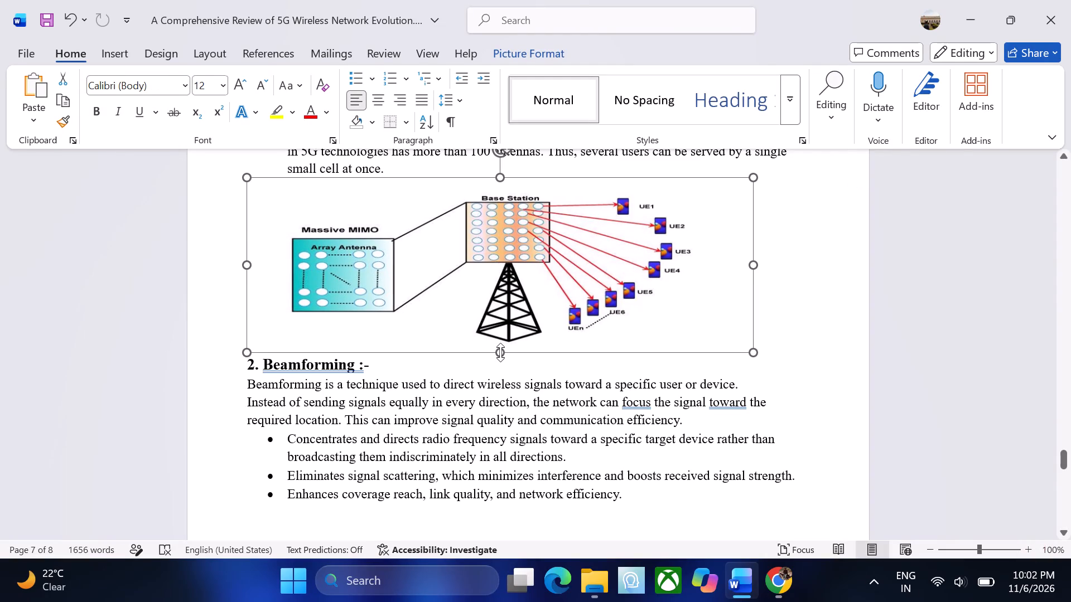
Shrink the Beamforming diagram proportionally to about 70 percent of its size so it fits beneath the Beamforming bullets.
scroll(500, 352, down, 2)
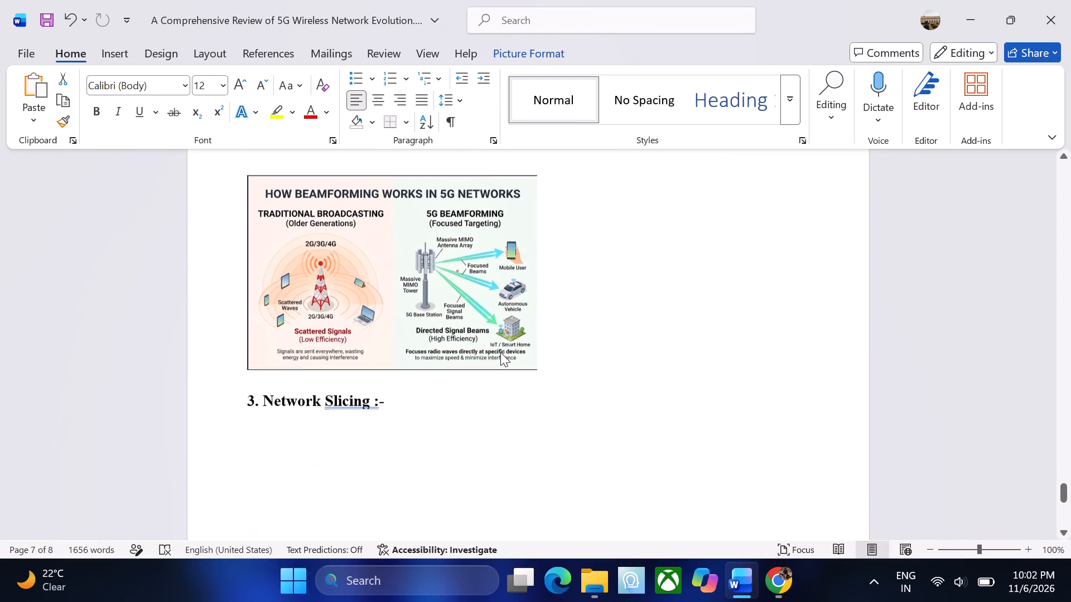
scroll(500, 352, down, 1)
click(473, 323)
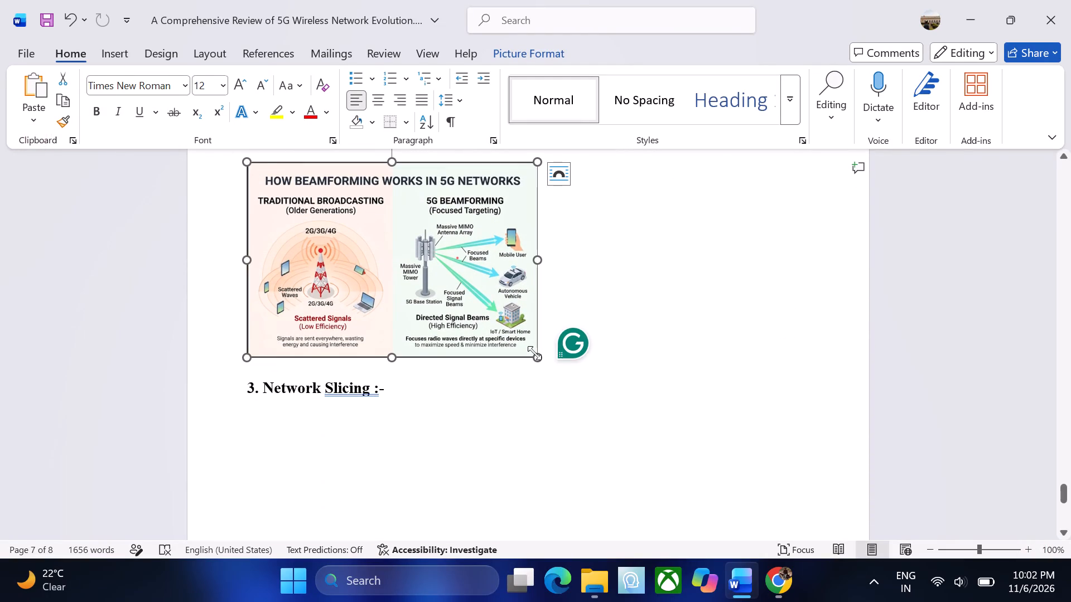
drag(534, 353, 450, 264)
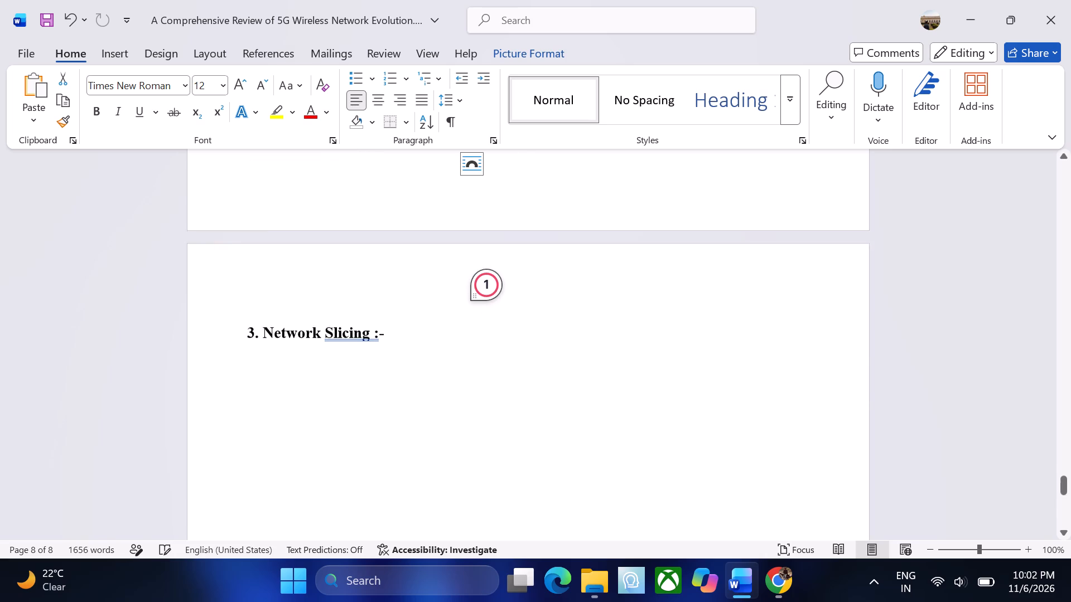
Widen the Beamforming diagram to about two thirds of the text width and make it slightly taller.
scroll(509, 249, up, 1)
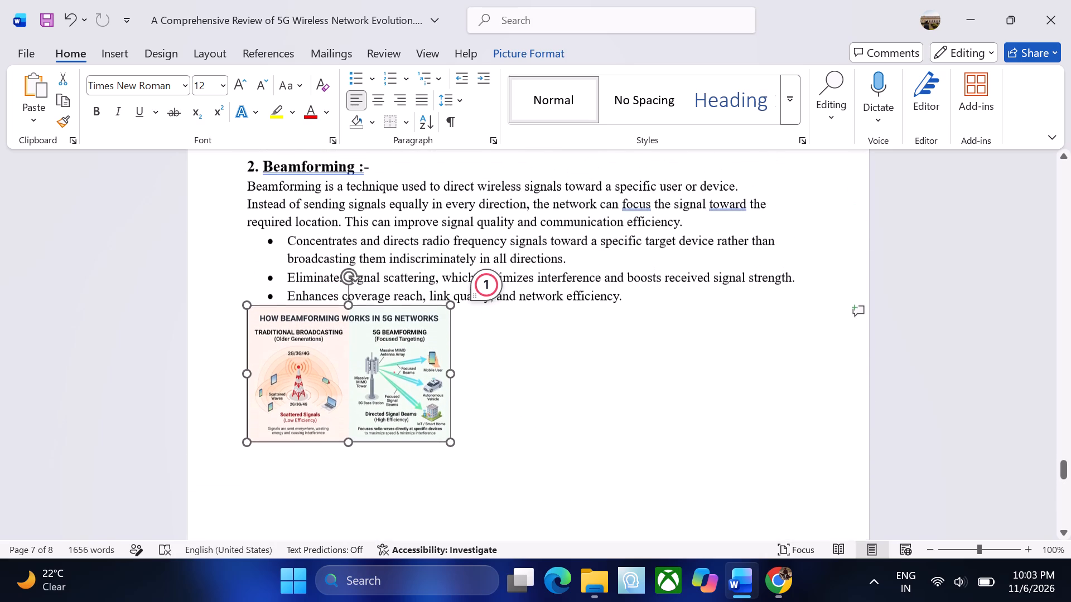
scroll(509, 249, up, 1)
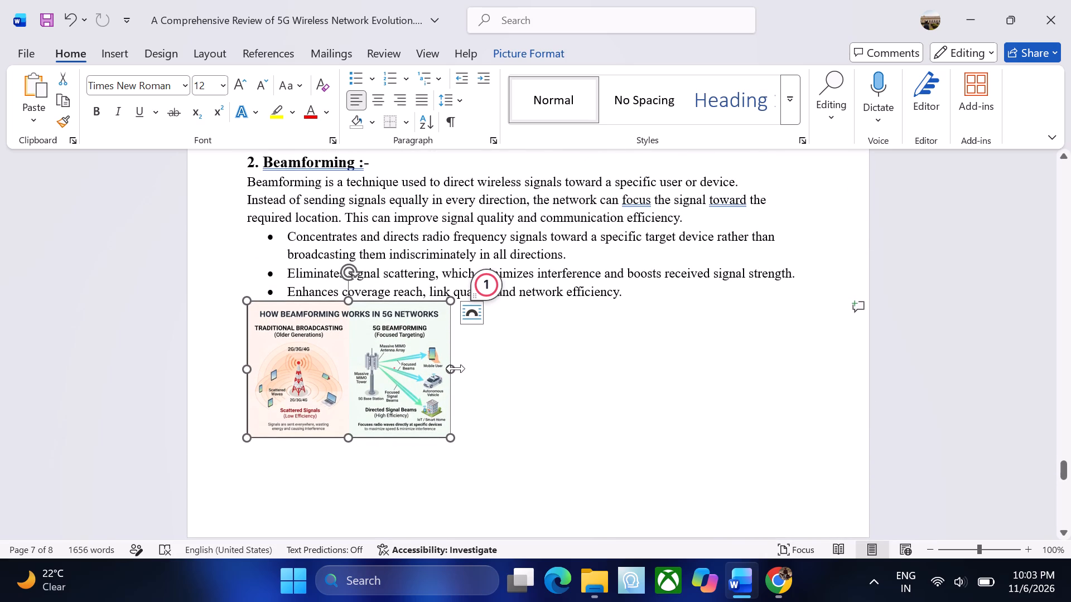
drag(456, 368, 500, 366)
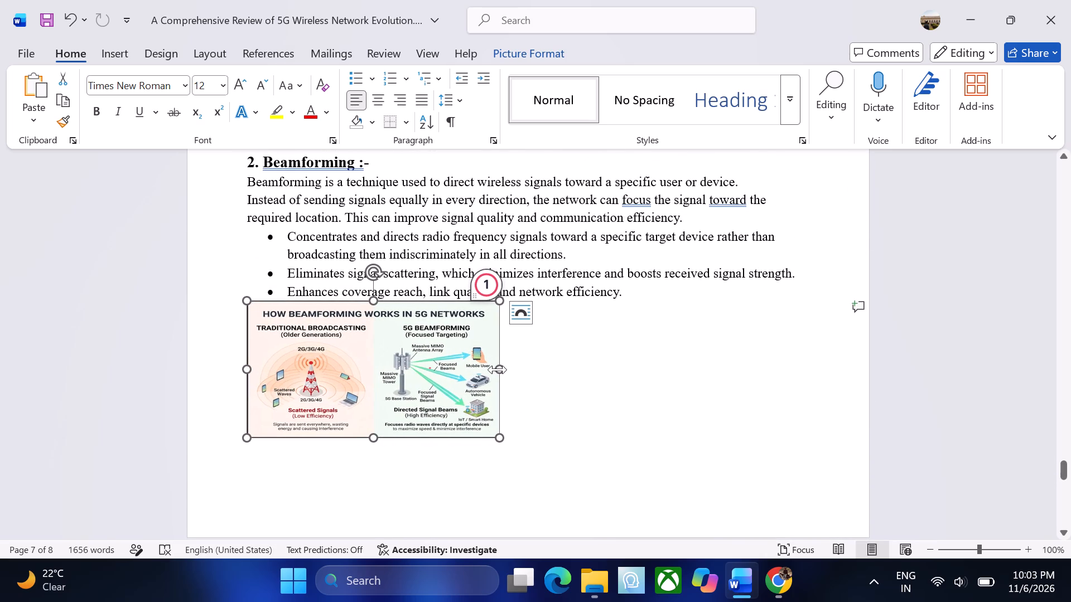
drag(498, 369, 576, 370)
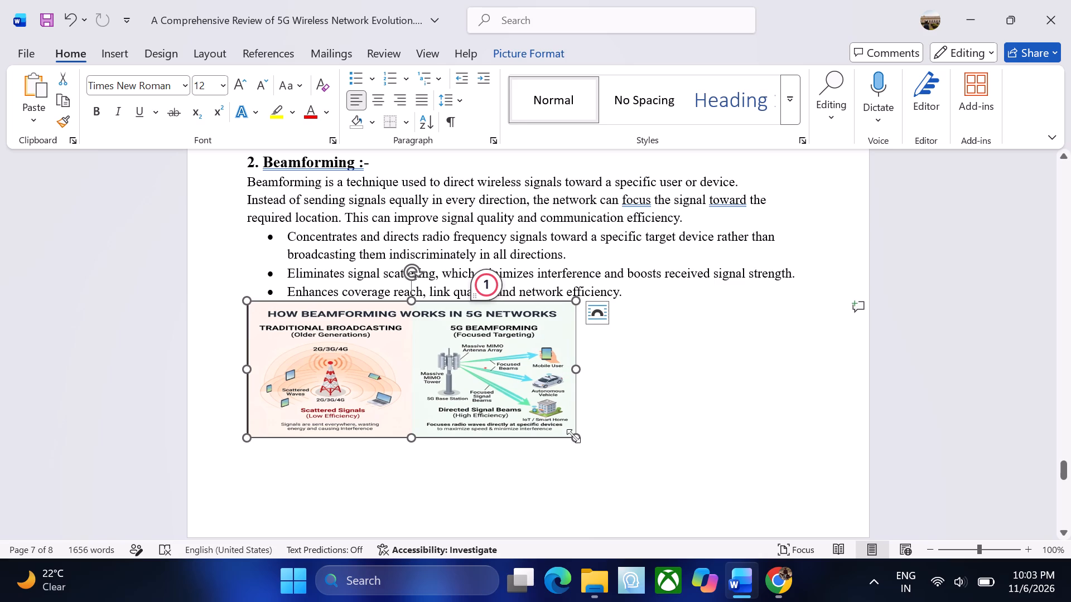
drag(573, 436, 595, 441)
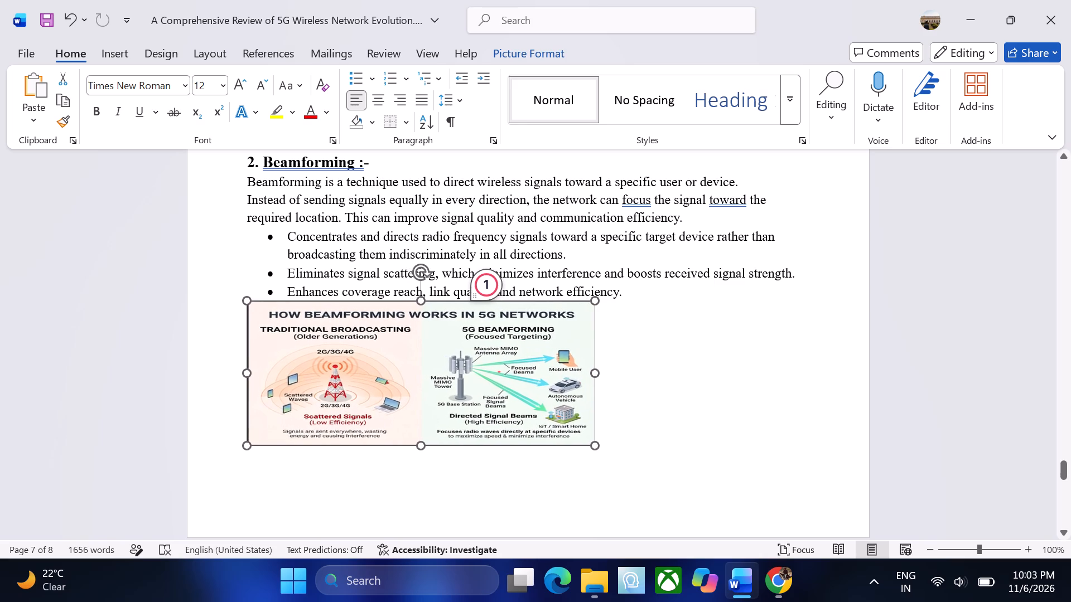
drag(595, 441, 599, 441)
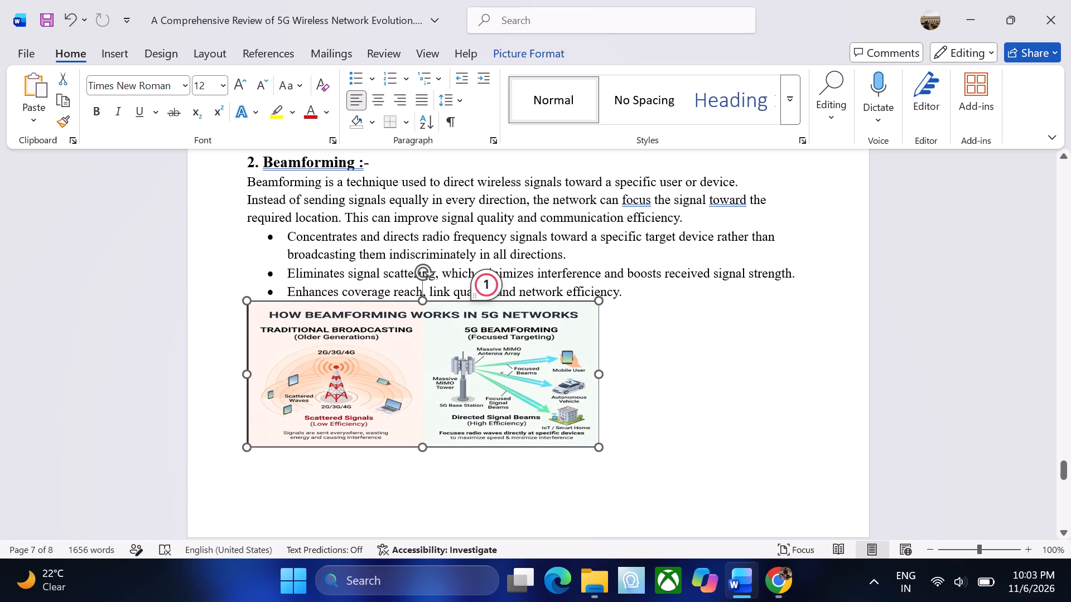
drag(599, 441, 606, 456)
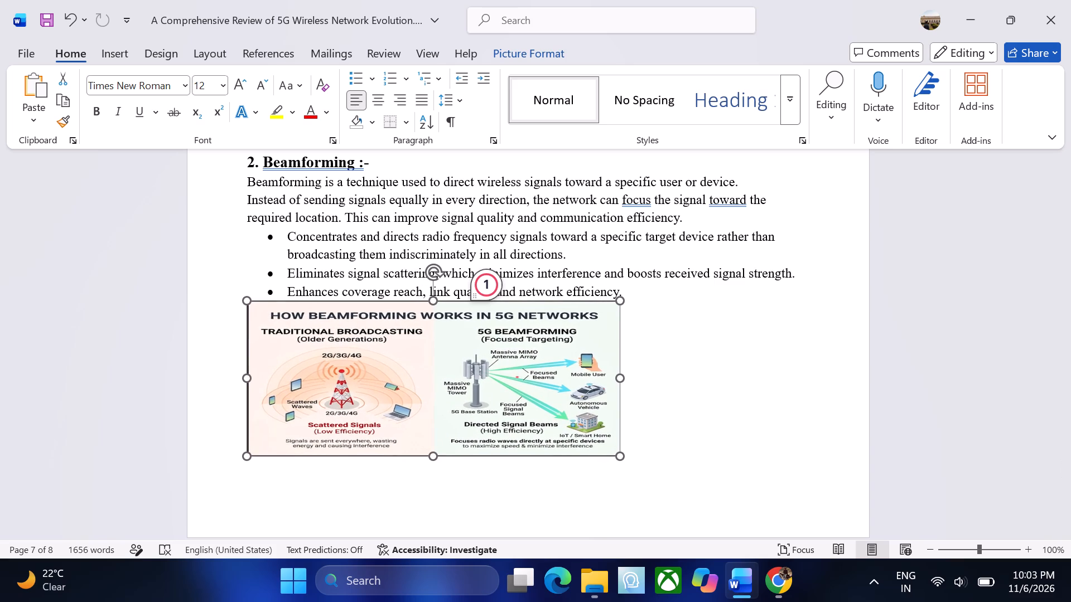
drag(606, 456, 620, 457)
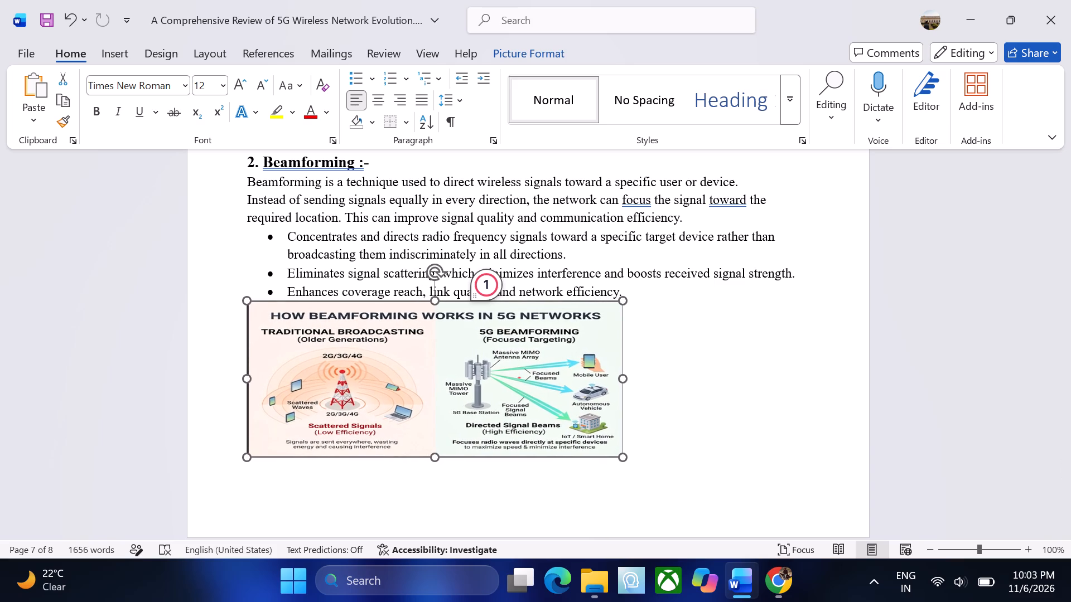
drag(620, 457, 623, 458)
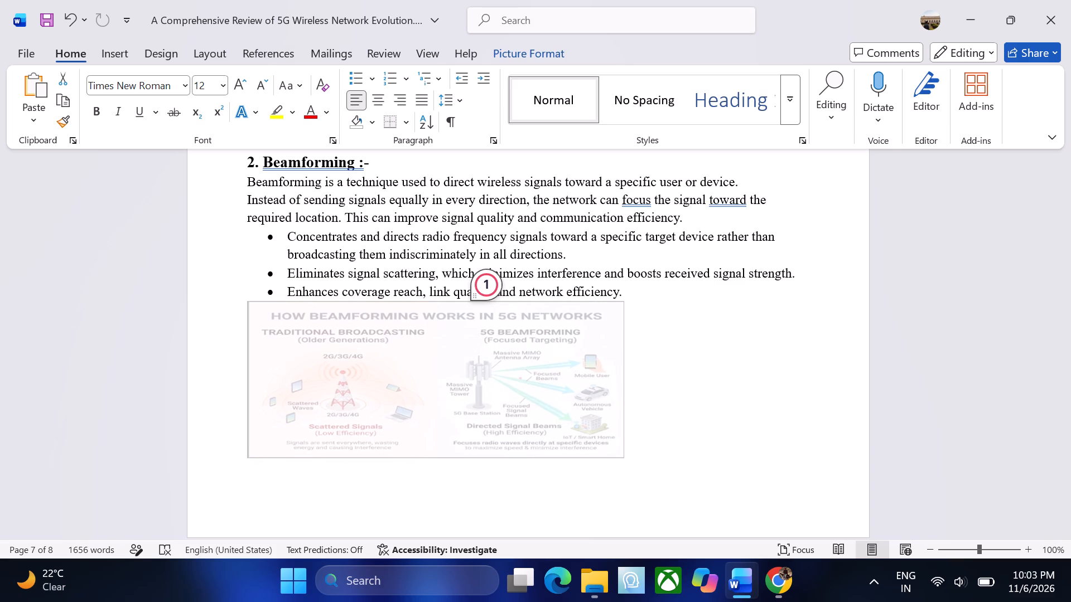
drag(623, 458, 623, 456)
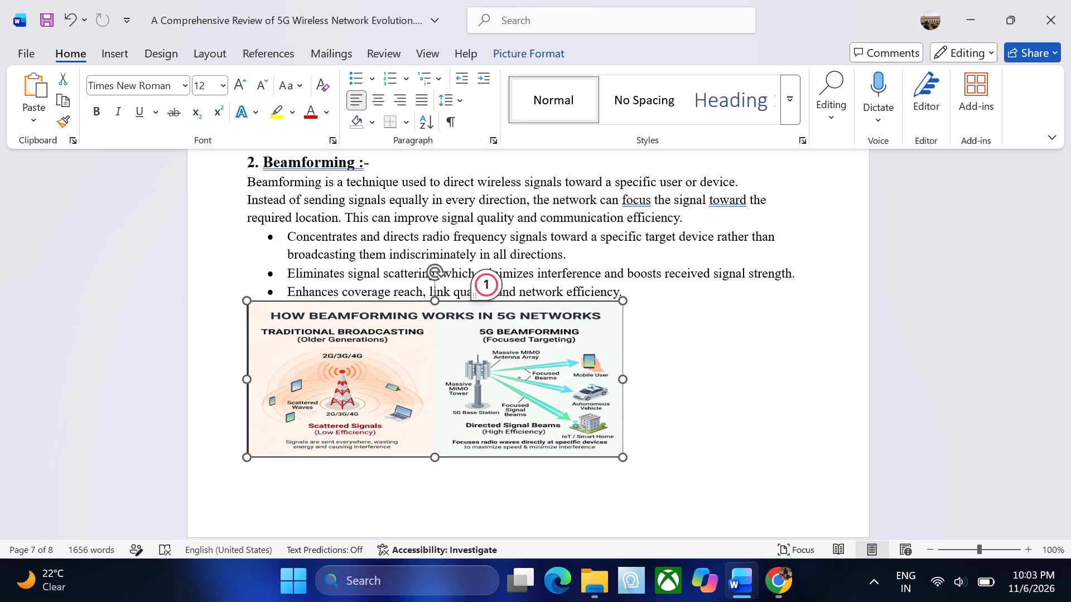
drag(623, 456, 621, 456)
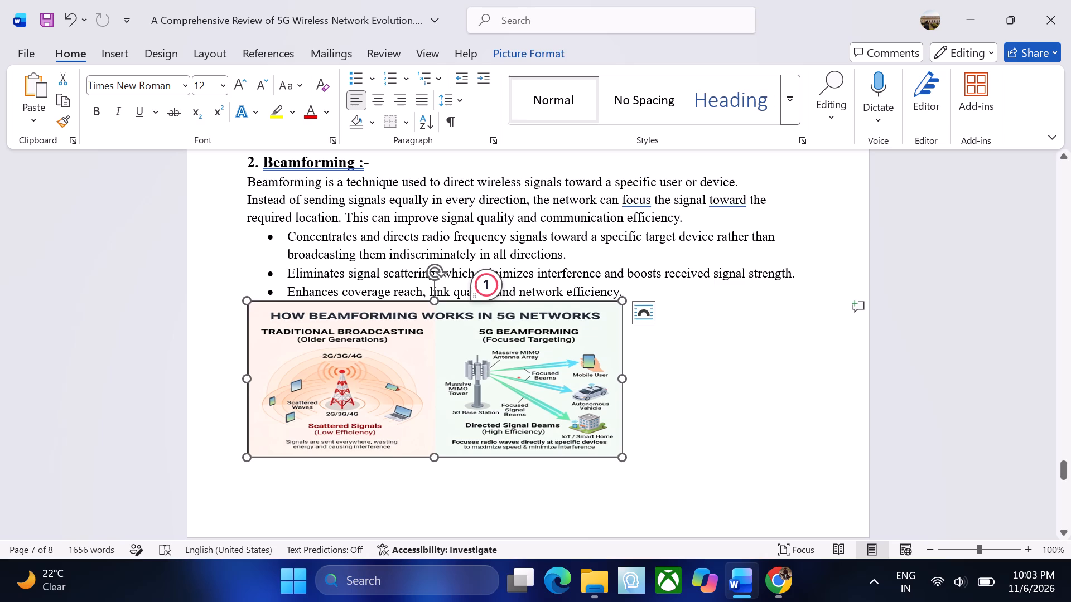
Insert 22 spaces before the Beamforming diagram to shift it roughly to the middle of the text width.
click(245, 434)
click(240, 436)
key(space)
key(space)
key(space)
key(space)
key(space)
key(space)
key(space)
key(space)
key(space)
key(space)
key(space)
key(space)
key(space)
key(space)
key(space)
key(space)
key(space)
key(space)
key(space)
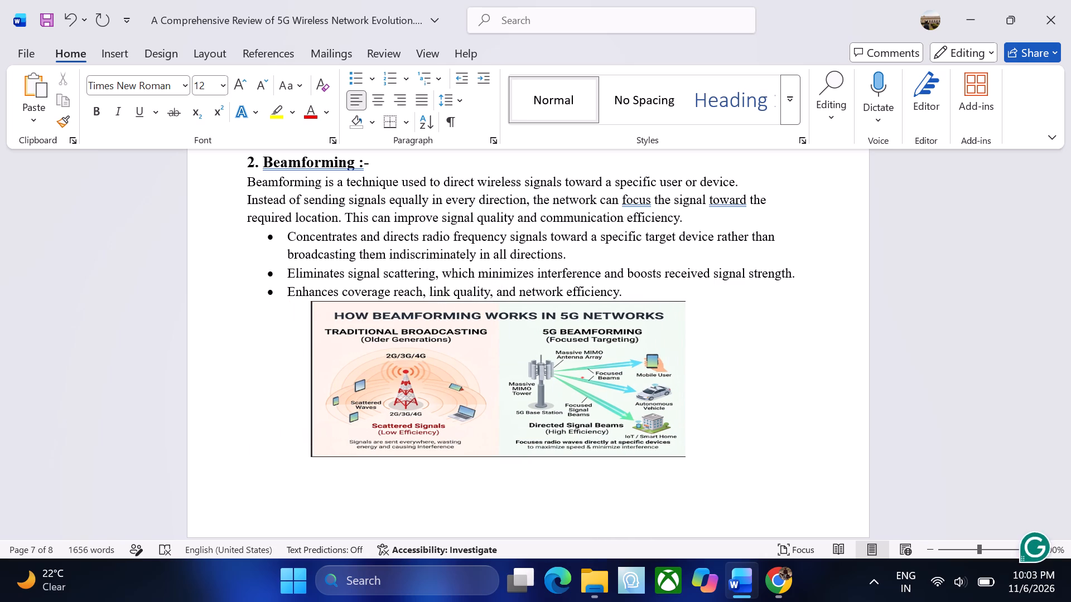
key(space)
key(space)
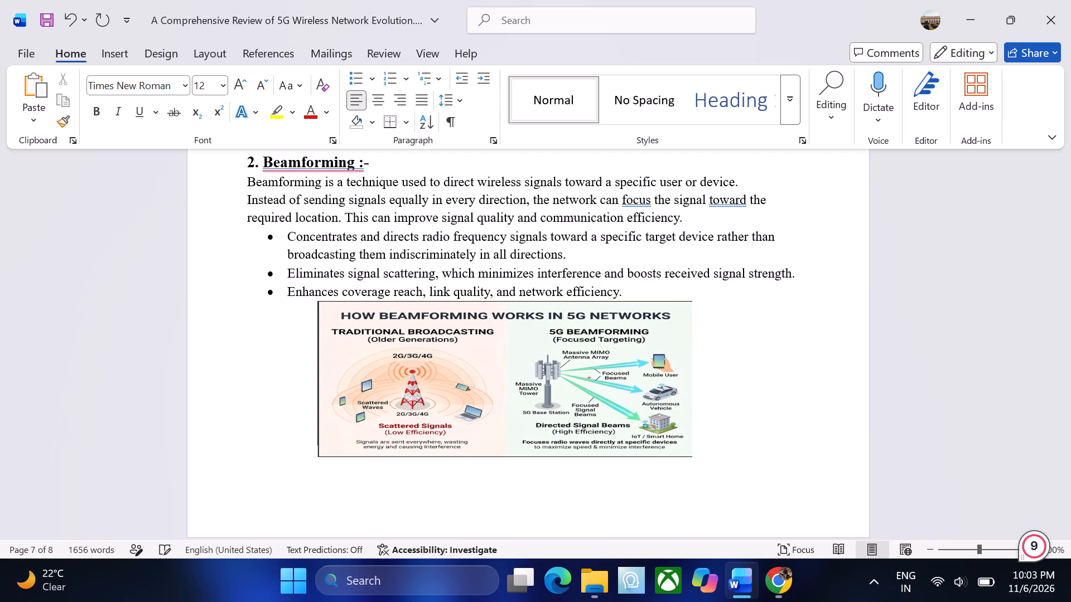
key(space)
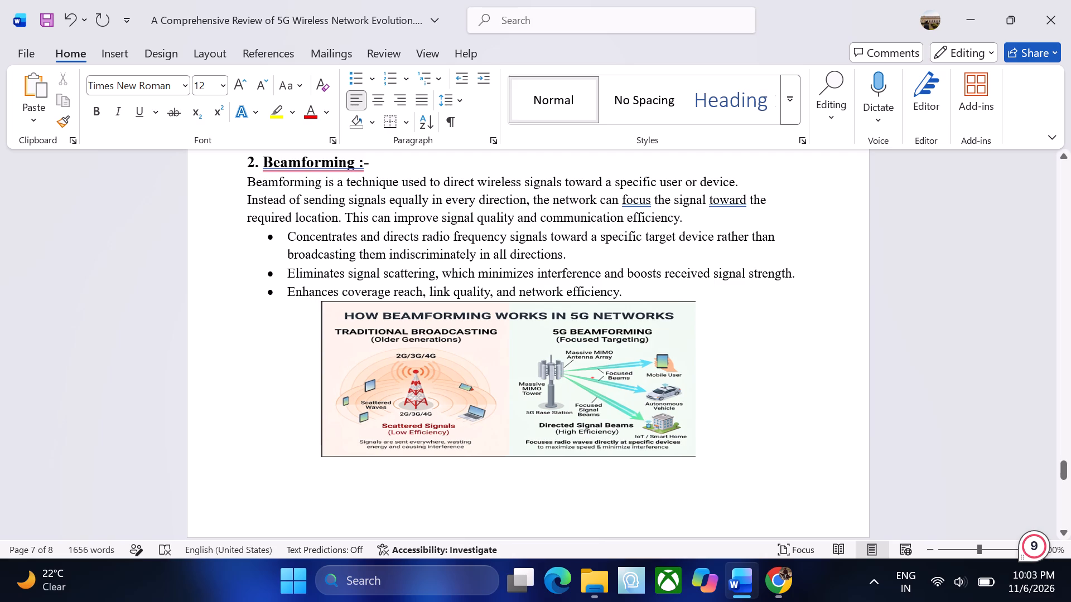
Delete one blank line above the "3. Network Slicing :-" heading and place the cursor at the heading's end.
scroll(579, 438, down, 1)
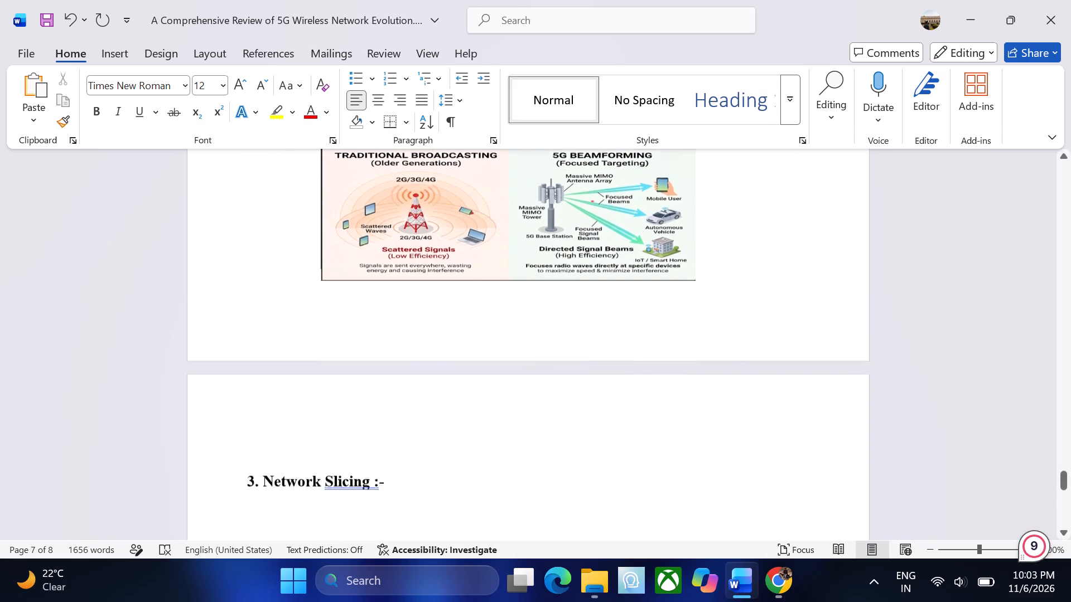
scroll(579, 438, down, 2)
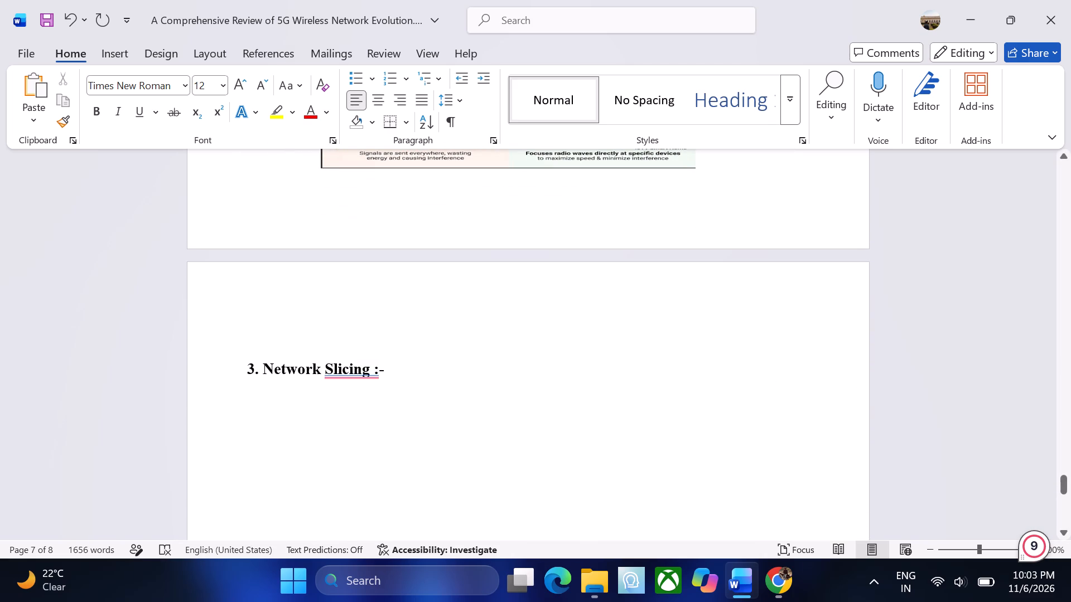
click(395, 338)
key(BackSpace)
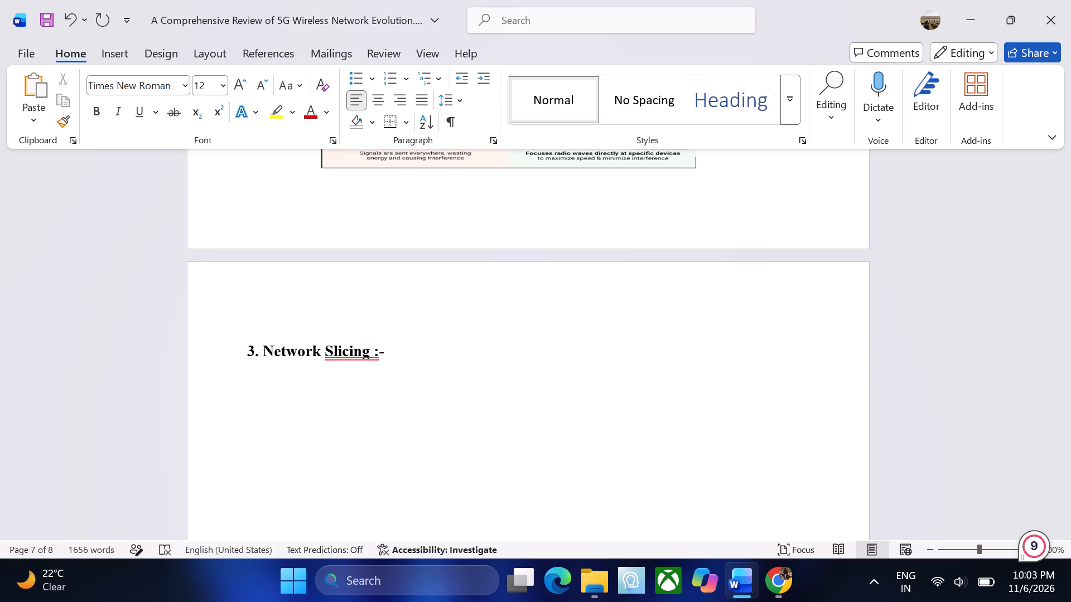
key(Down)
Save the review paper document.
click(770, 580)
click(770, 580)
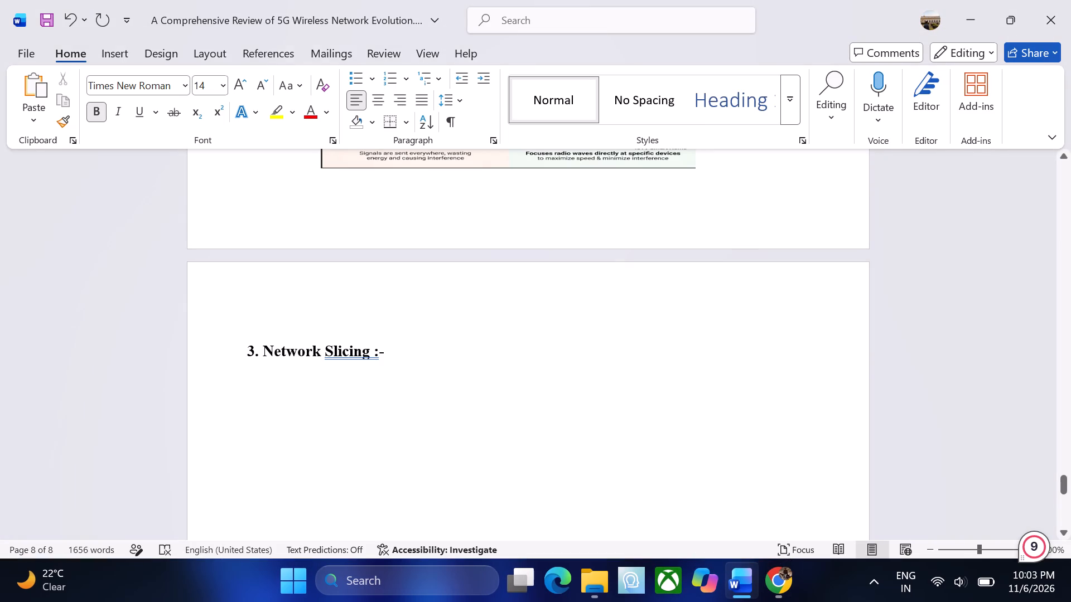
key(ctrl+s)
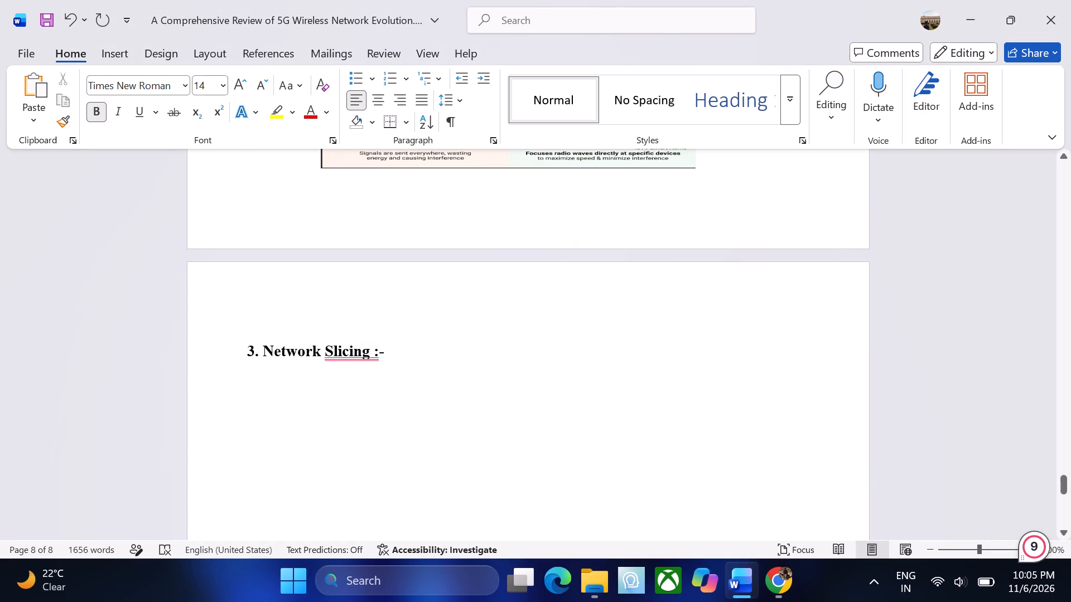
key(ctrl+v)
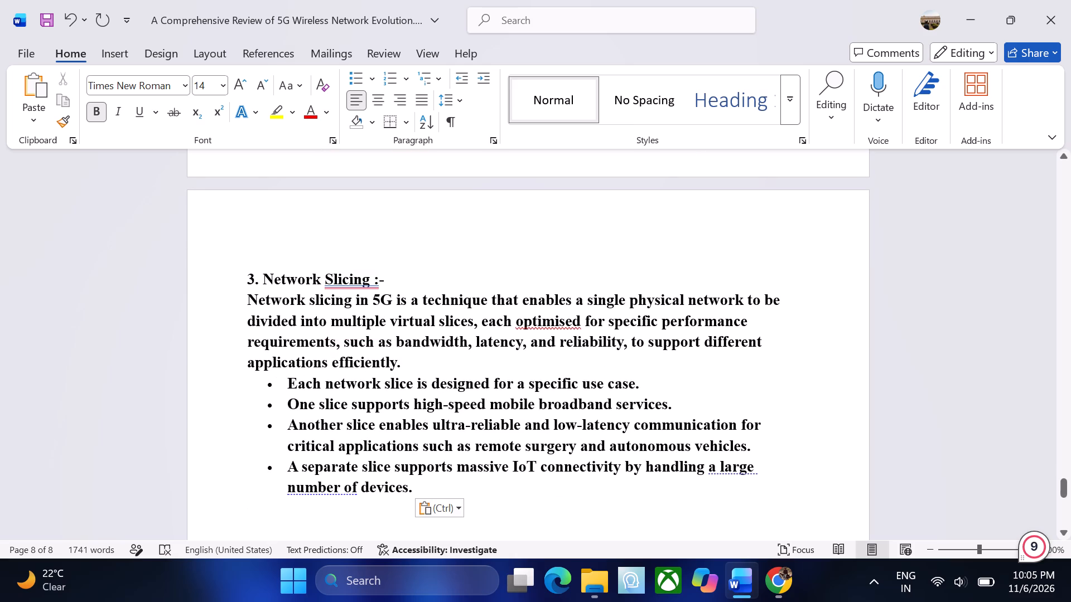
Remove bold from the pasted Network Slicing paragraph and bullets and set their font size to 12.
drag(426, 491, 259, 306)
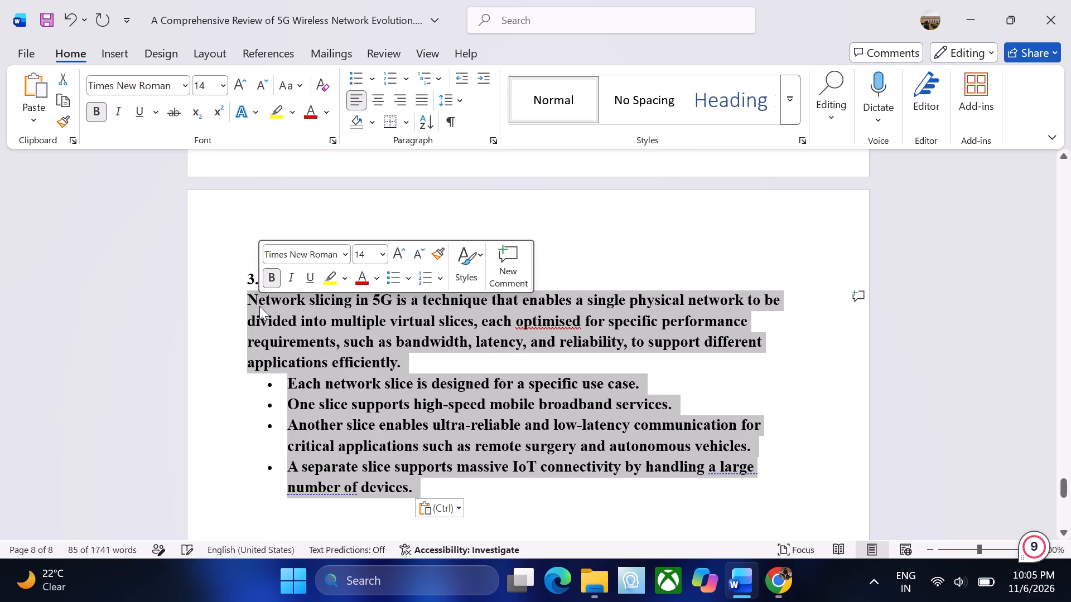
click(270, 281)
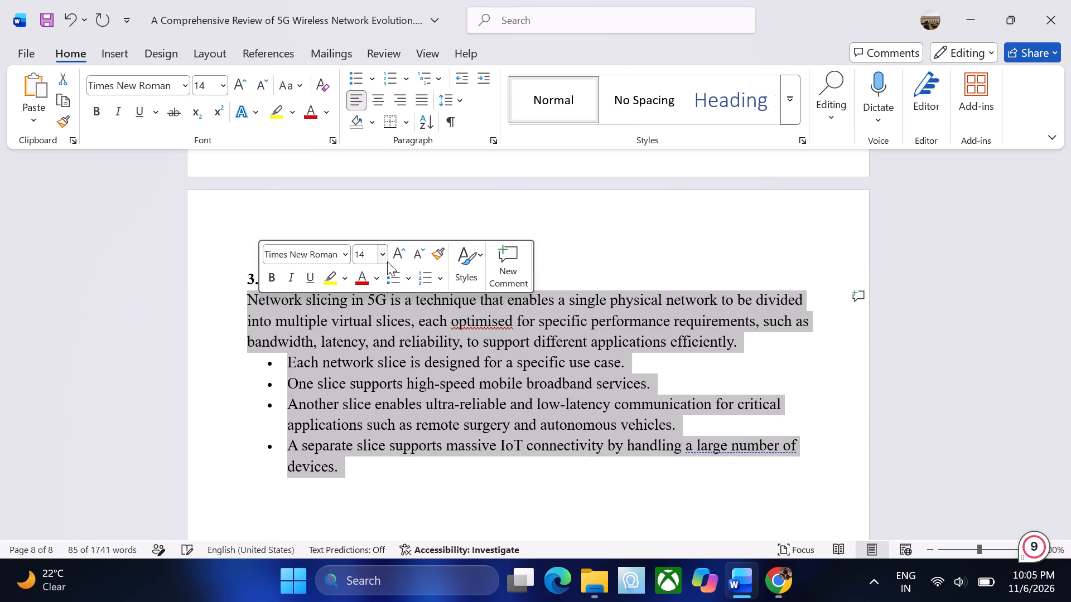
click(385, 258)
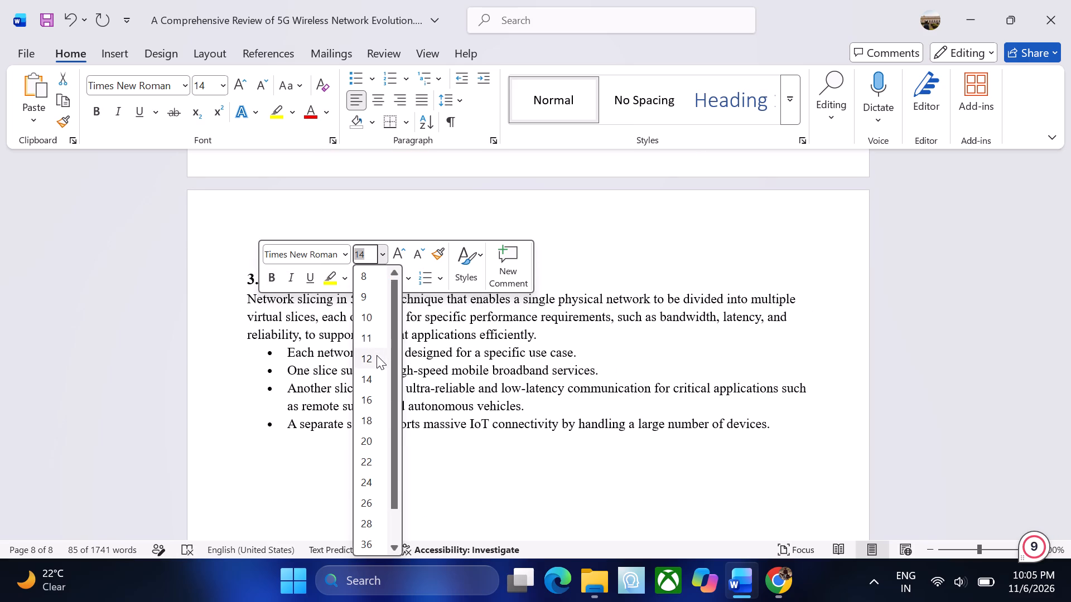
click(377, 355)
click(559, 332)
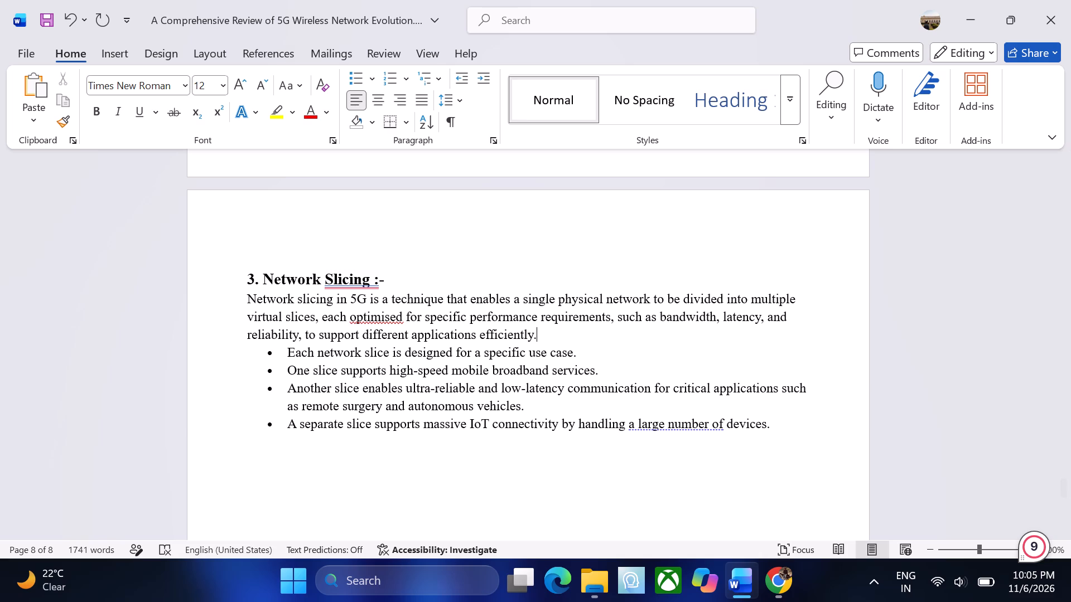
Correct the spelling to "optimized" in the Network Slicing paragraph and remove the space before the colon in its heading.
click(383, 321)
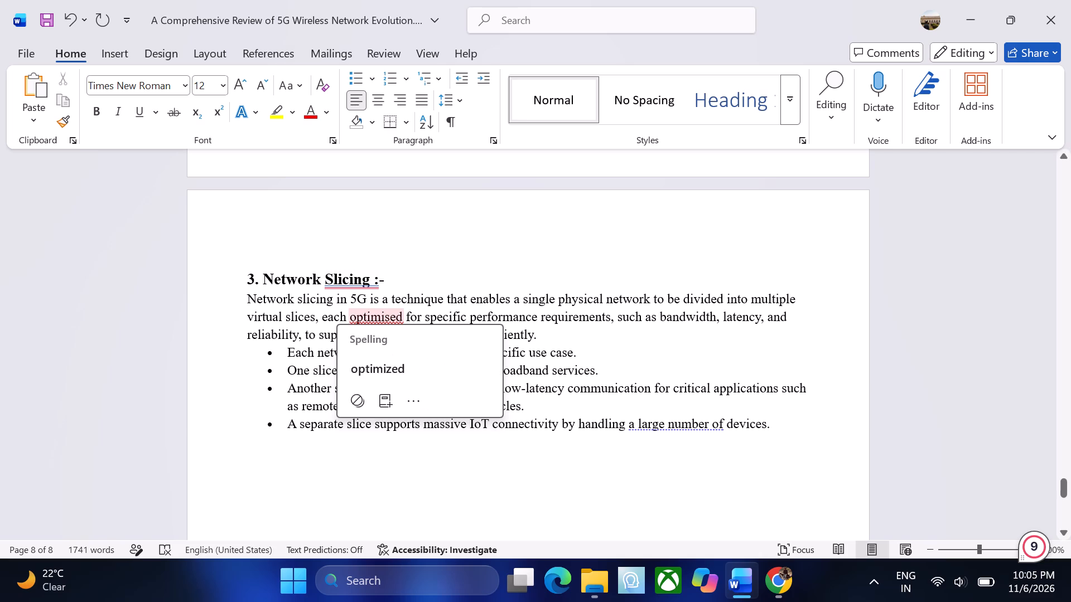
click(383, 367)
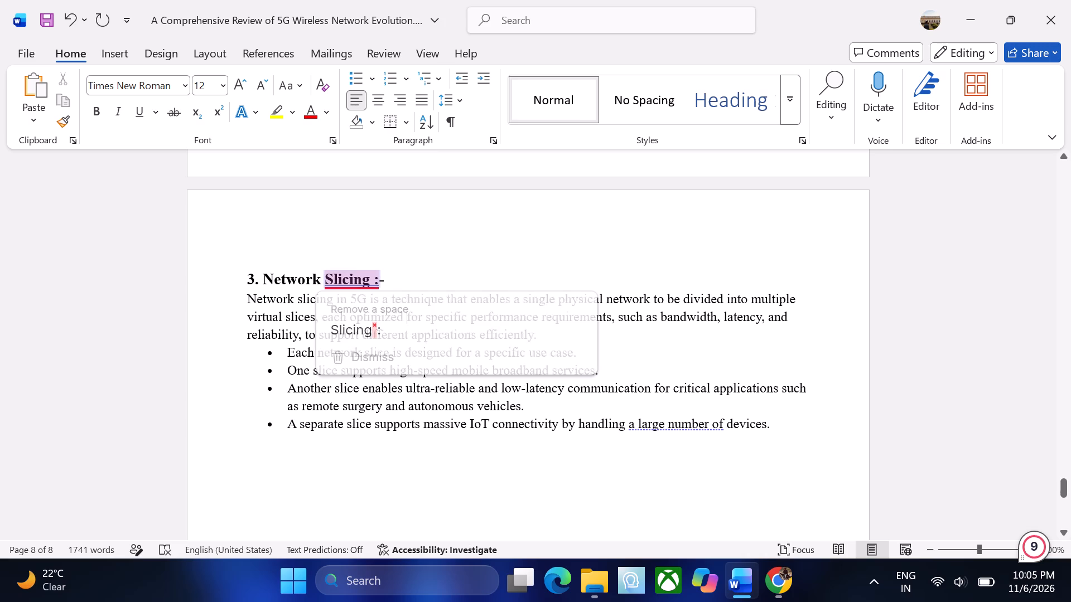
click(354, 332)
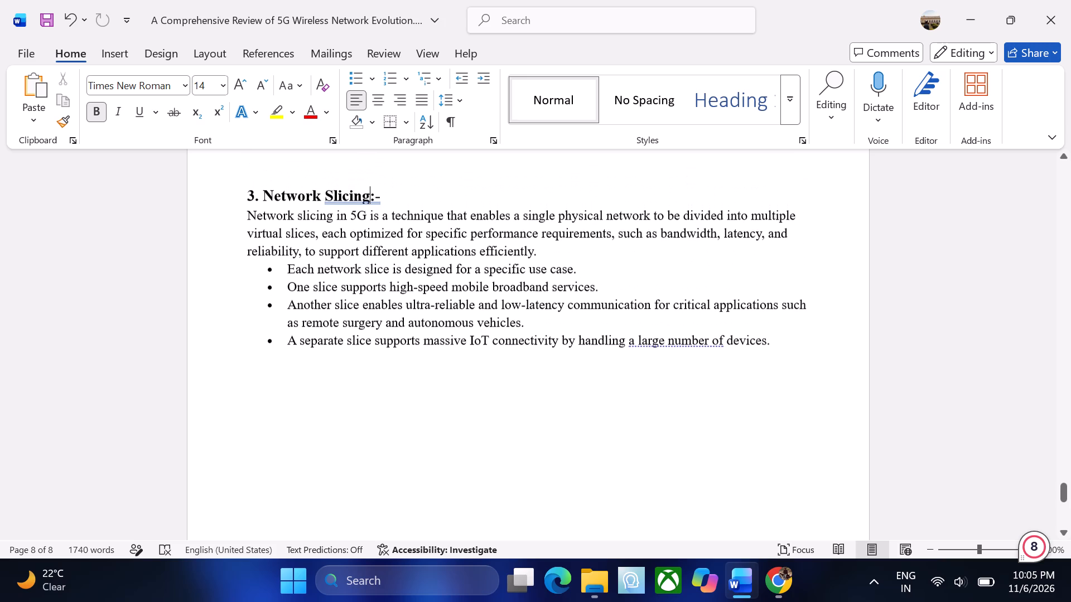
Insert Screenshot 2026-10-30 123112.png from the Screenshots folder on a new unbulleted line below the last Network Slicing bullet.
click(772, 338)
key(Return)
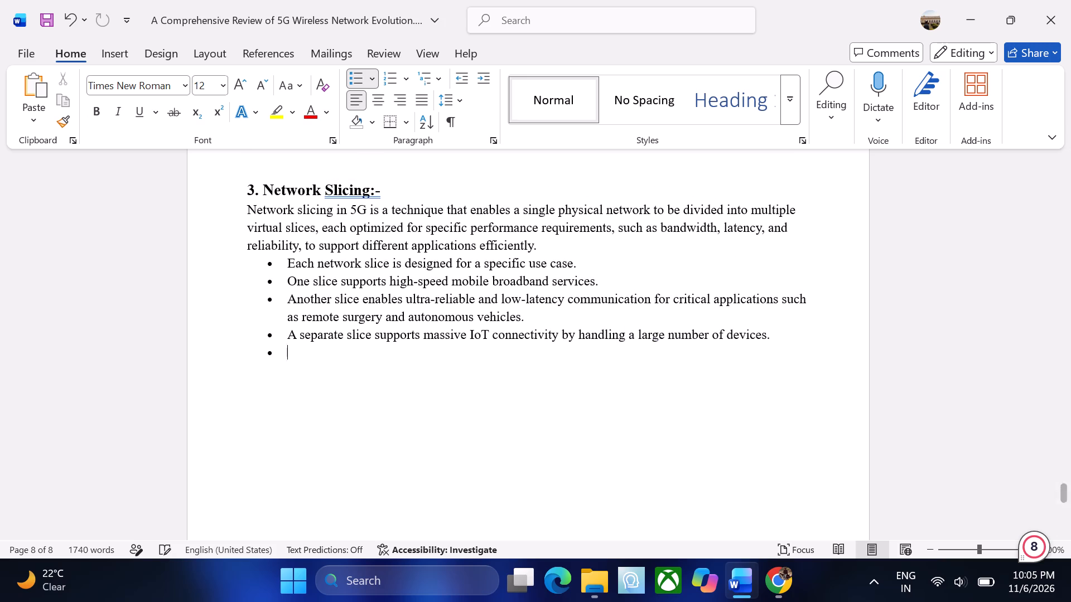
key(Return)
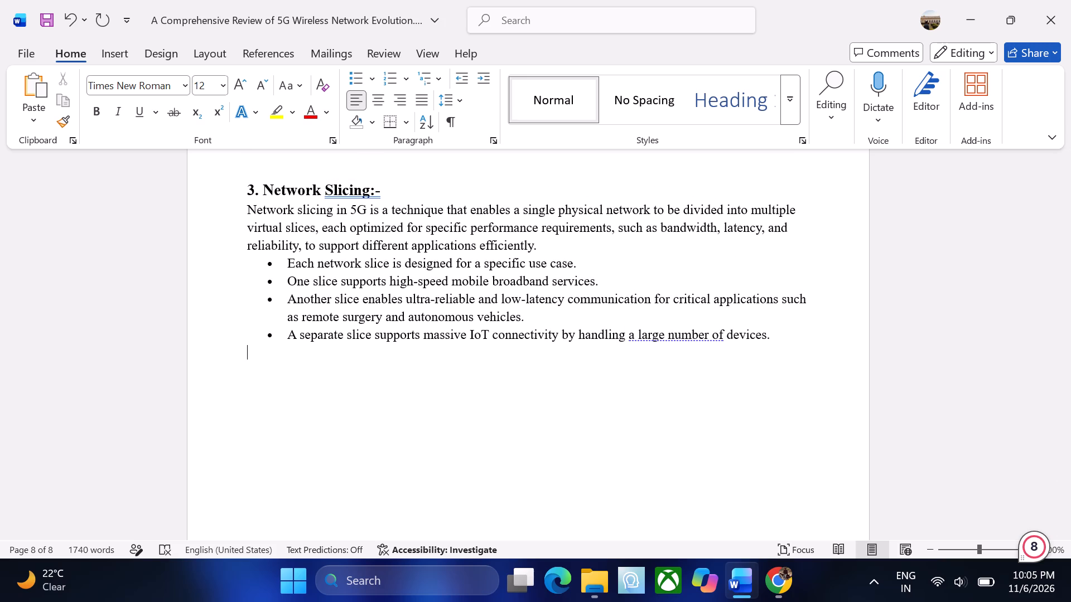
click(588, 568)
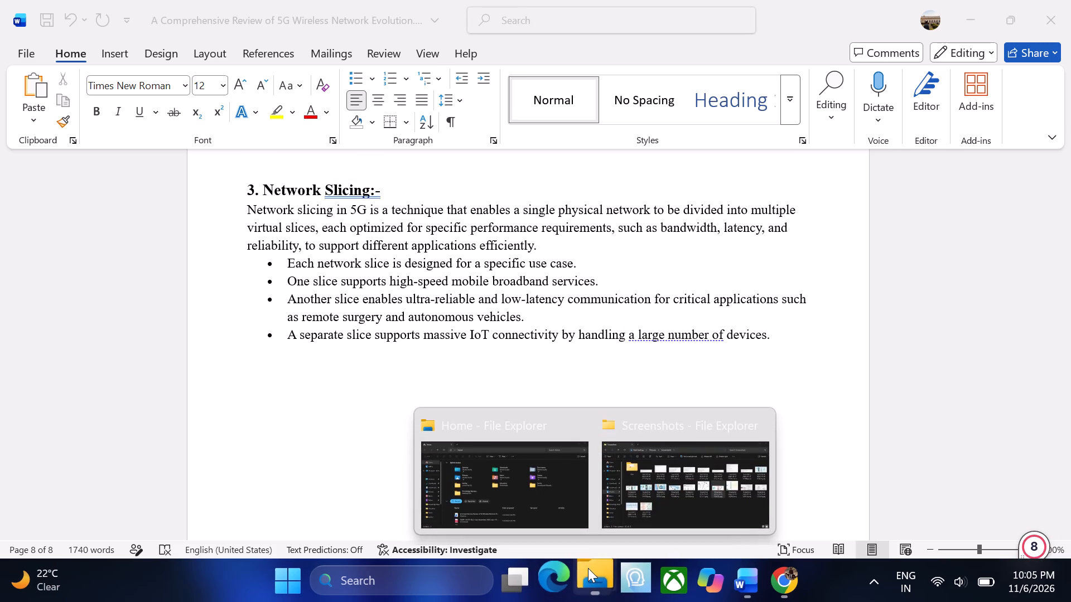
click(699, 489)
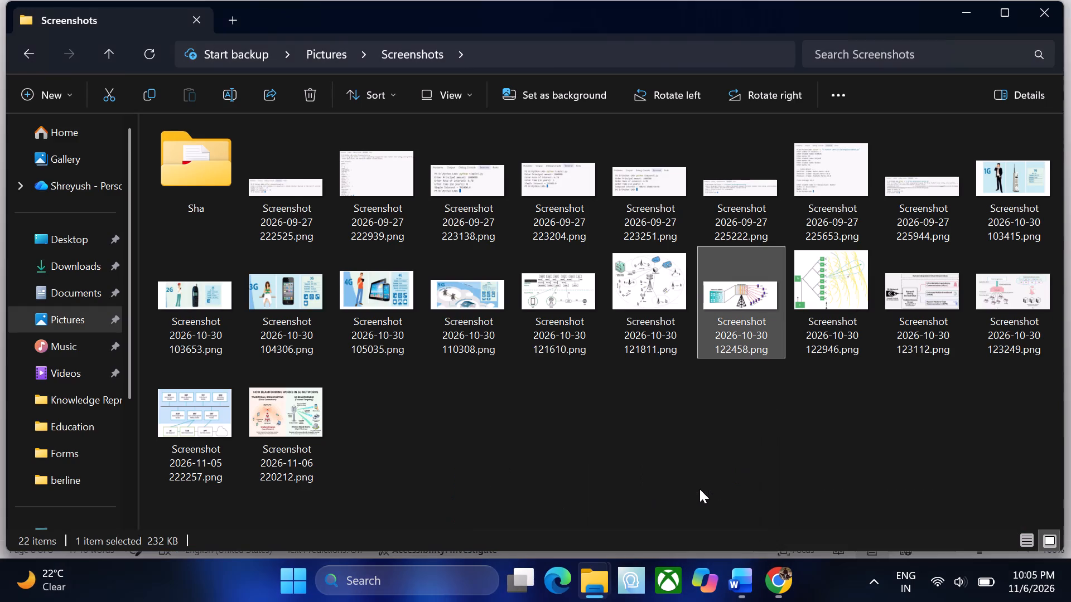
click(902, 324)
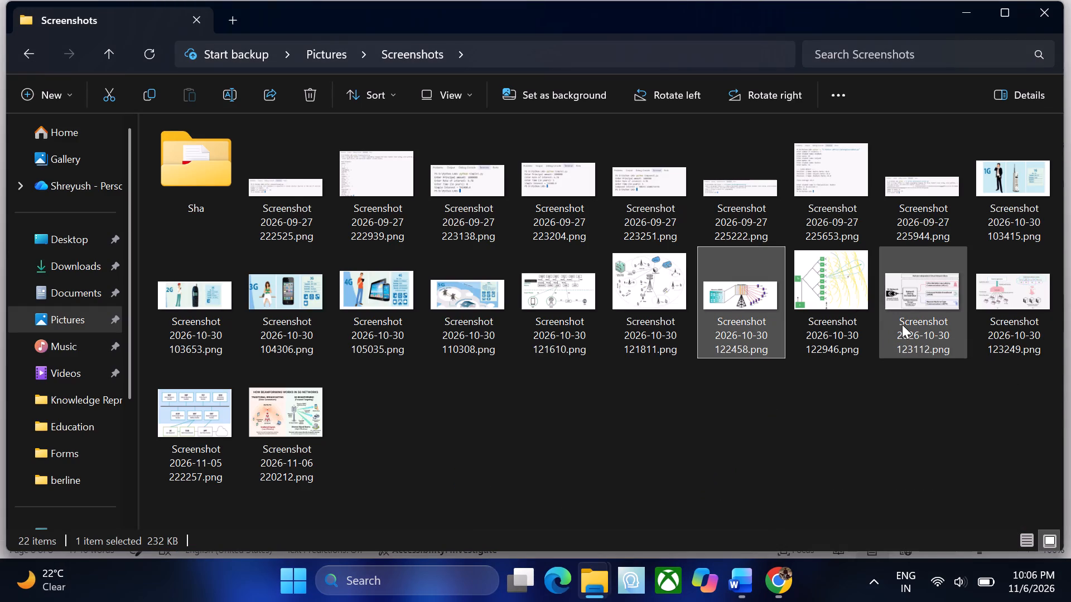
key(ctrl+c)
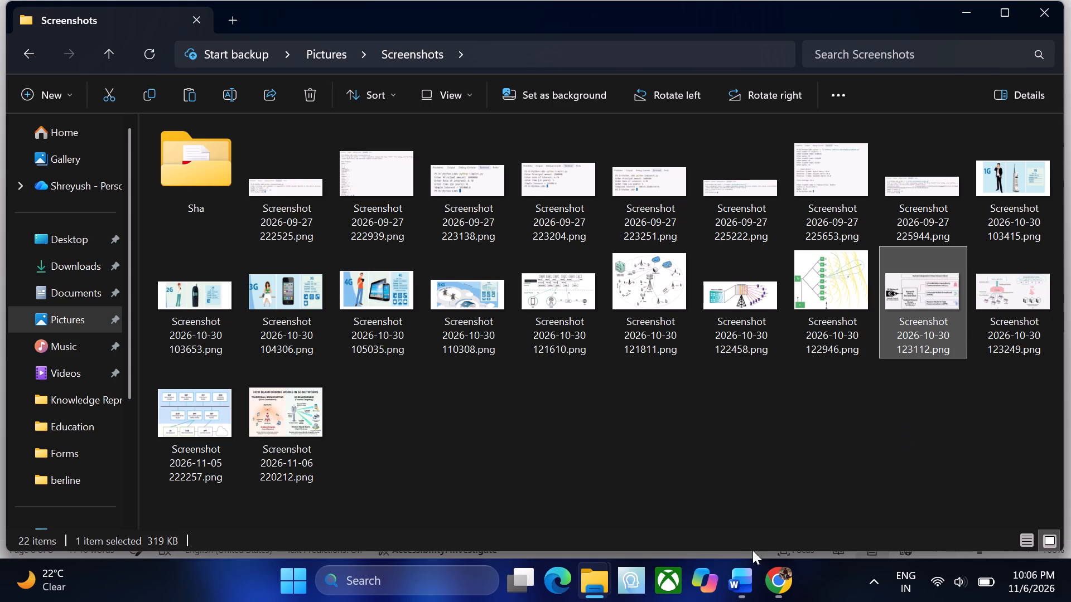
click(745, 574)
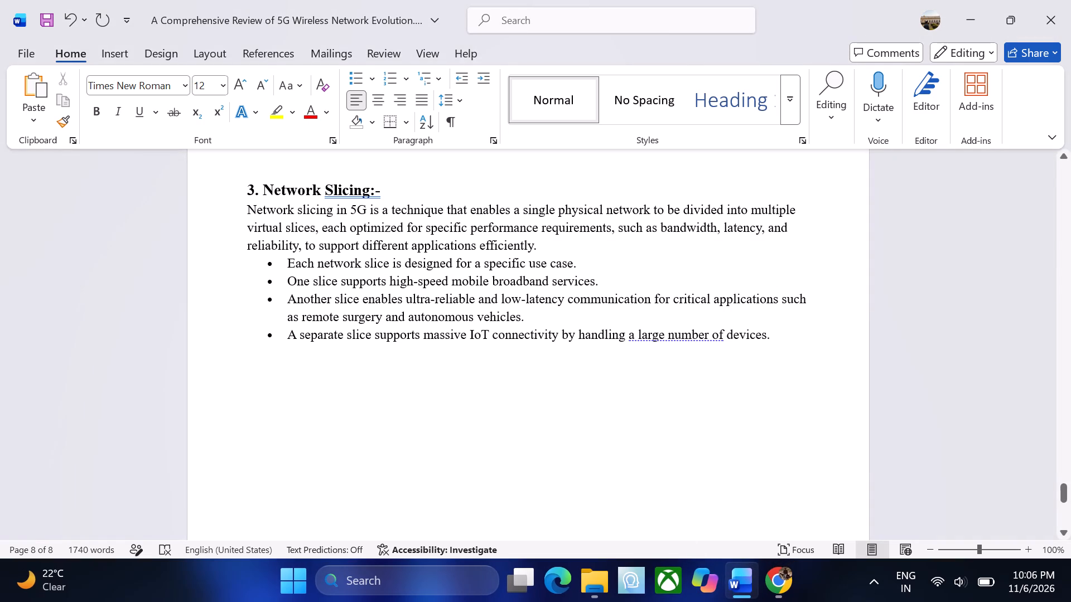
key(ctrl+v)
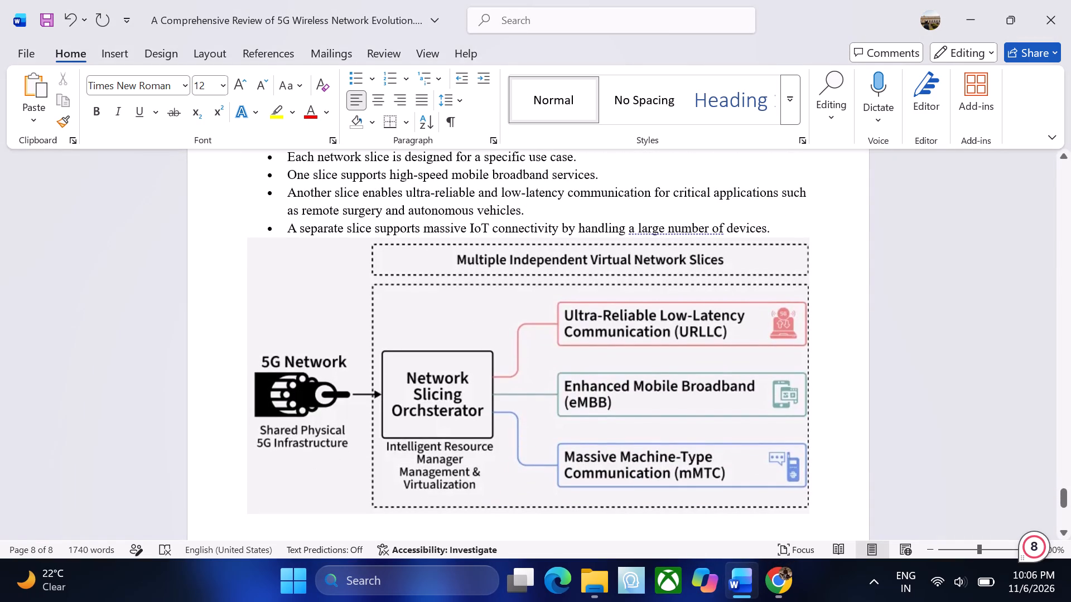
Add two new lines below the inserted network slicing diagram.
scroll(598, 435, down, 2)
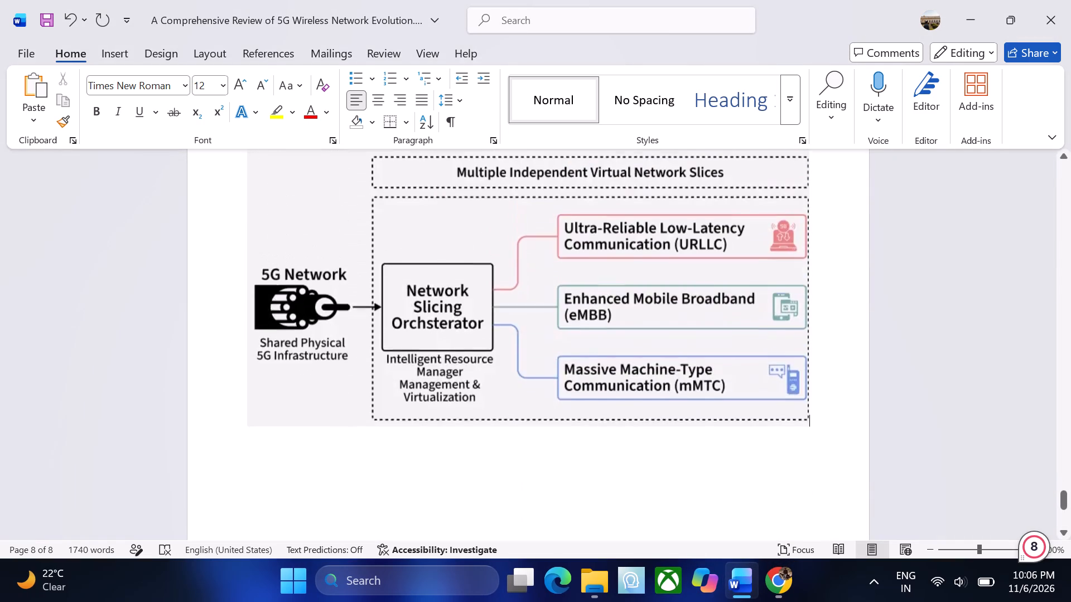
scroll(598, 435, down, 3)
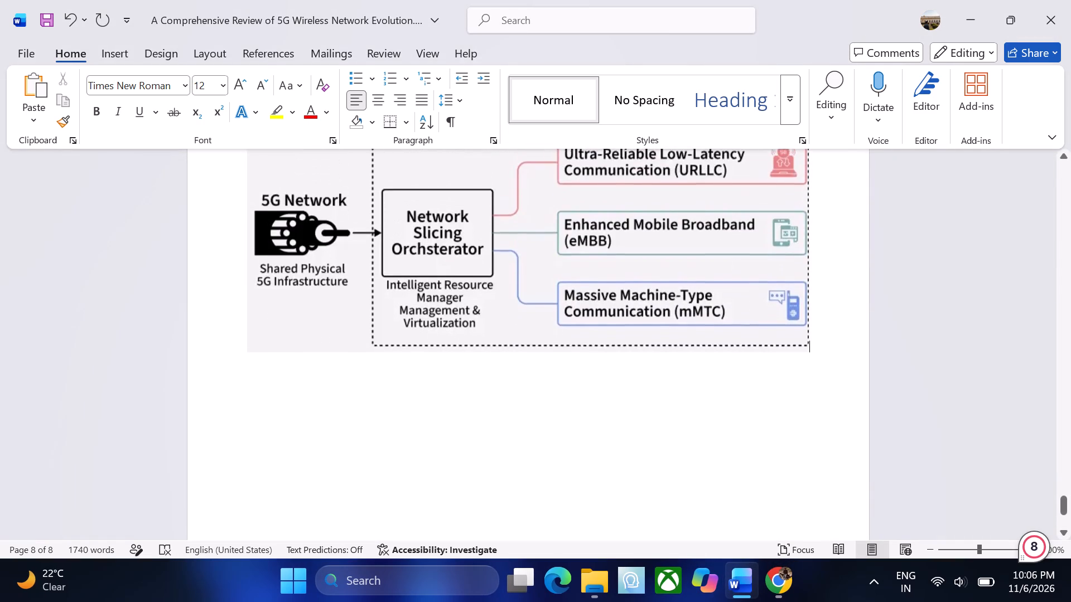
scroll(598, 435, down, 1)
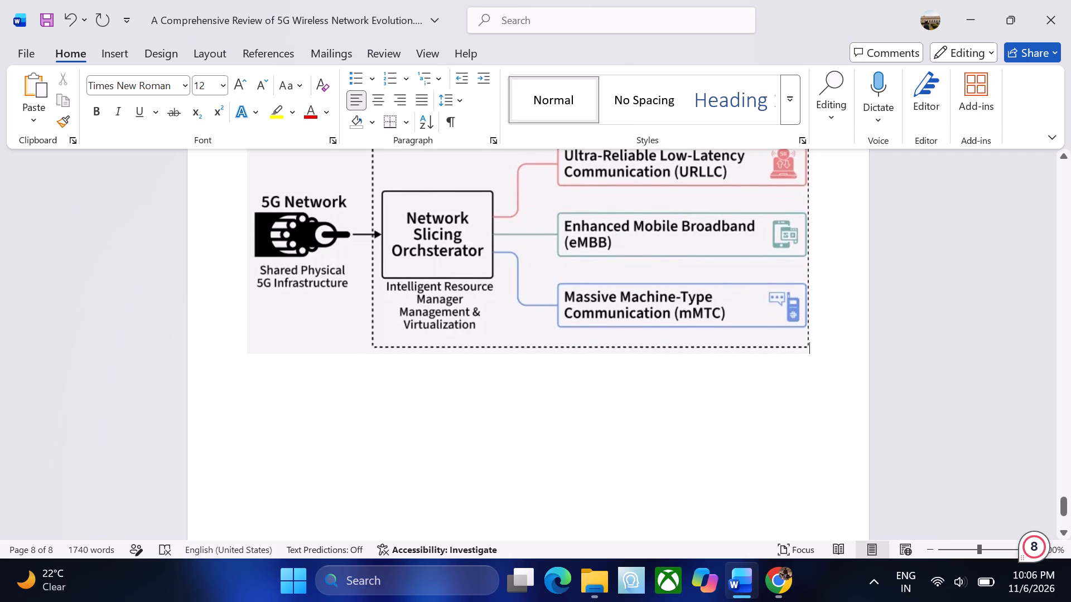
key(Return)
key(Return)
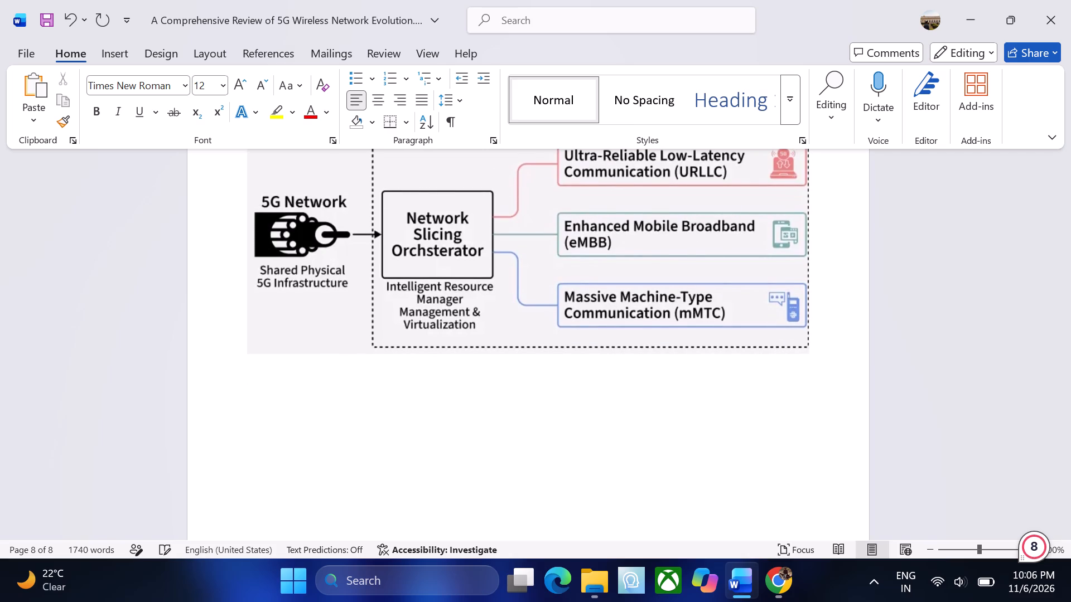
Slightly reduce the network slicing diagram's height, place the cursor on the blank line below it, and save the document.
click(525, 258)
drag(527, 348, 527, 326)
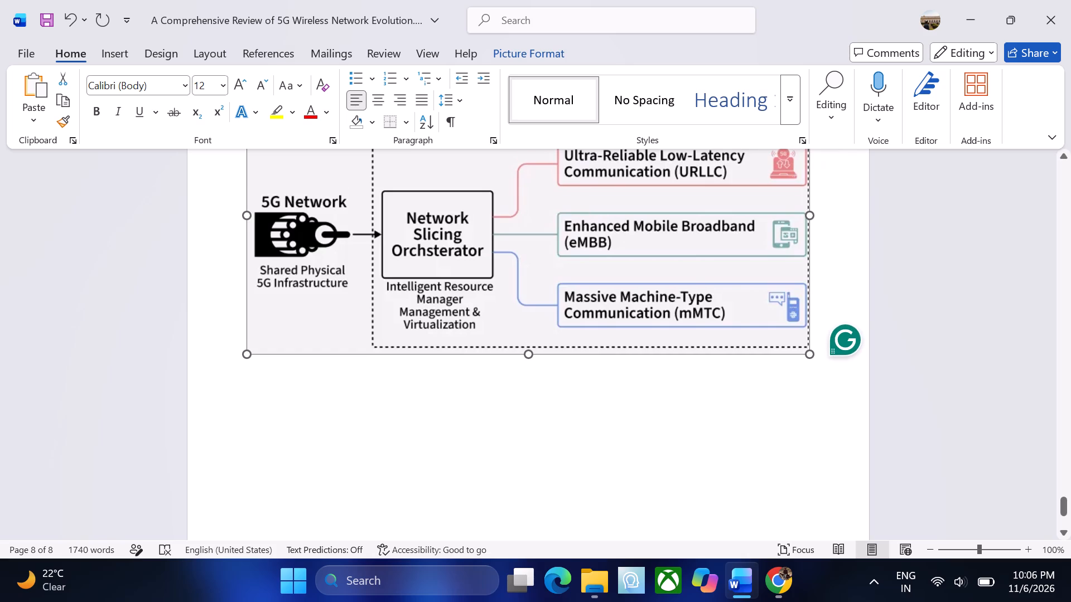
drag(527, 326, 527, 318)
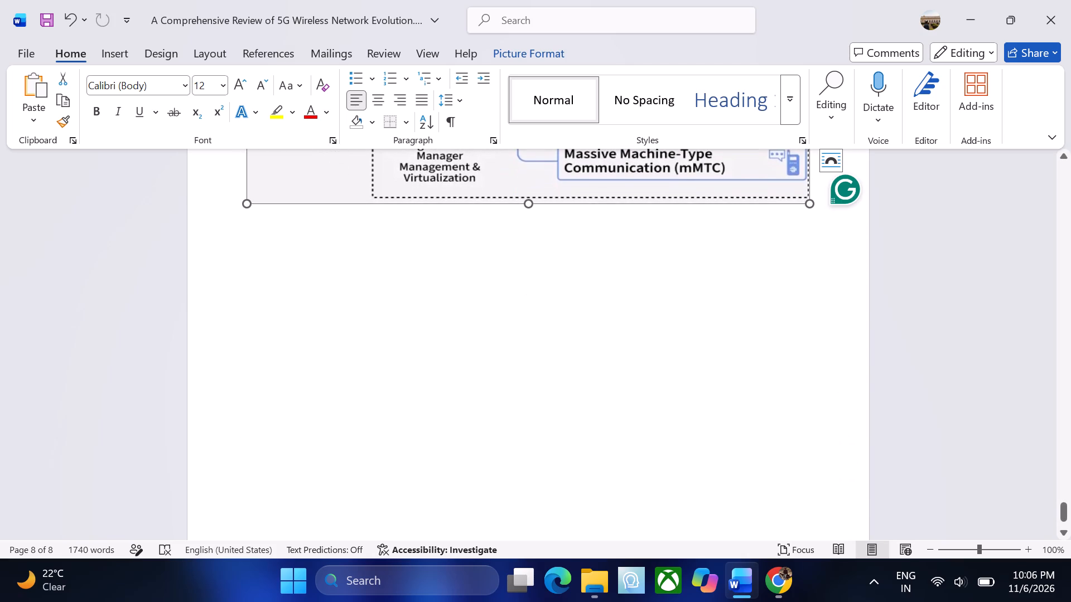
click(248, 244)
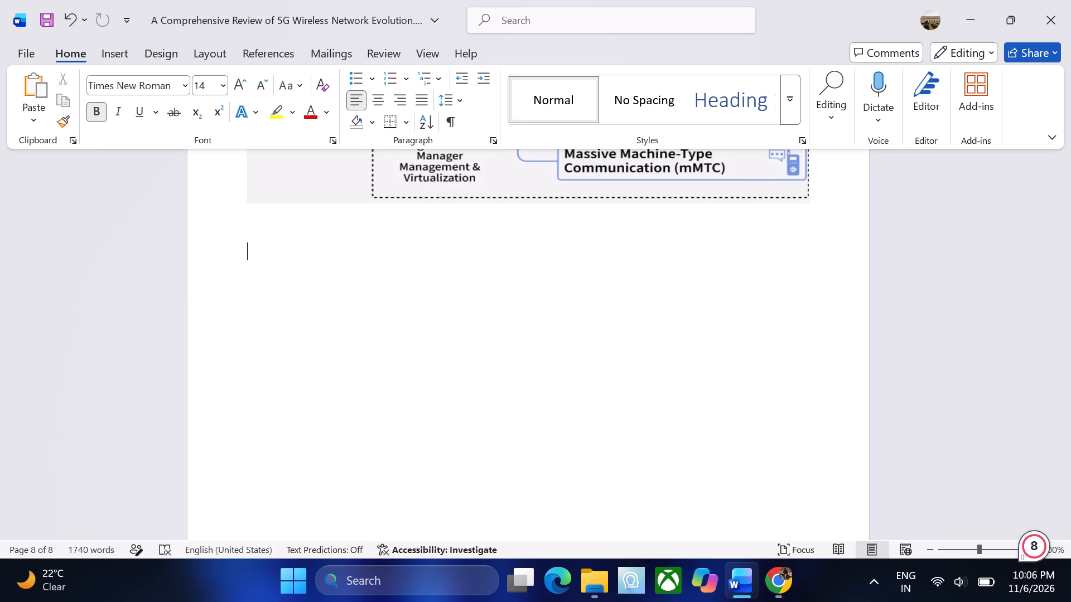
key(ctrl+s)
key(alt+Tab)
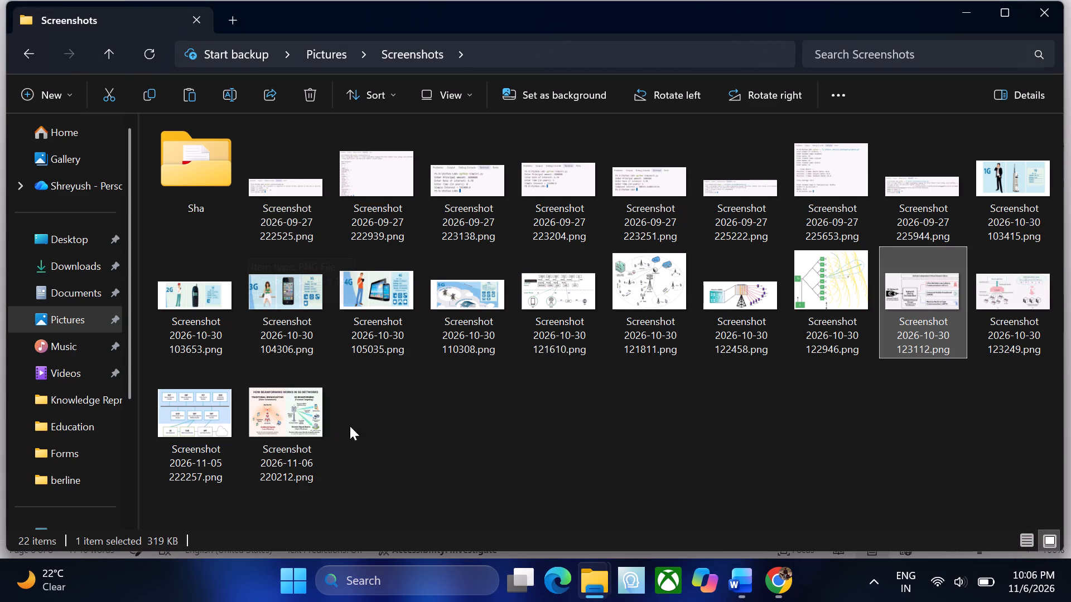
double_click(1020, 268)
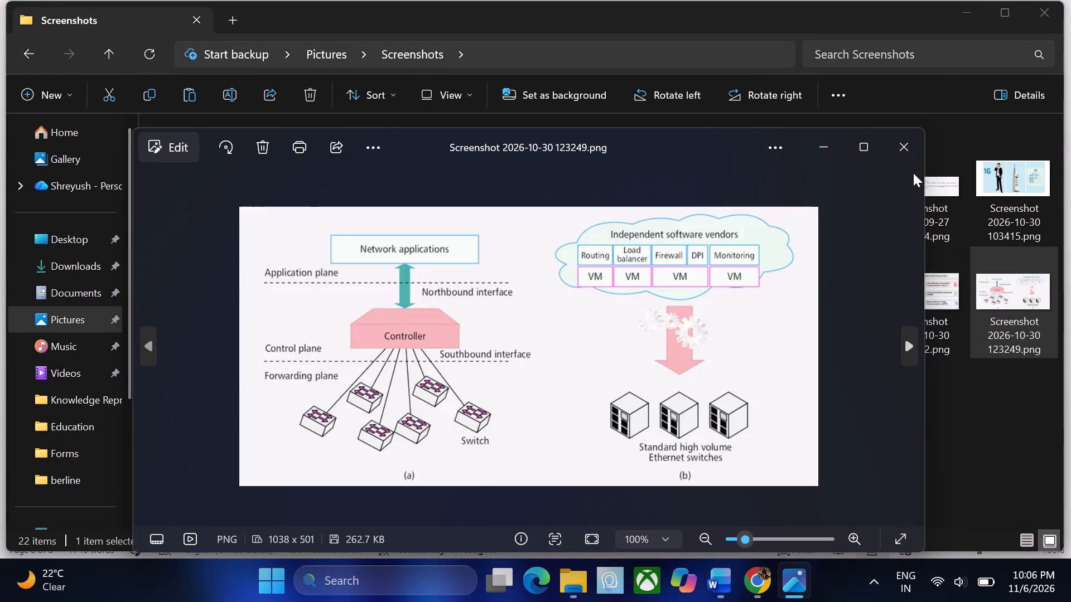
click(901, 147)
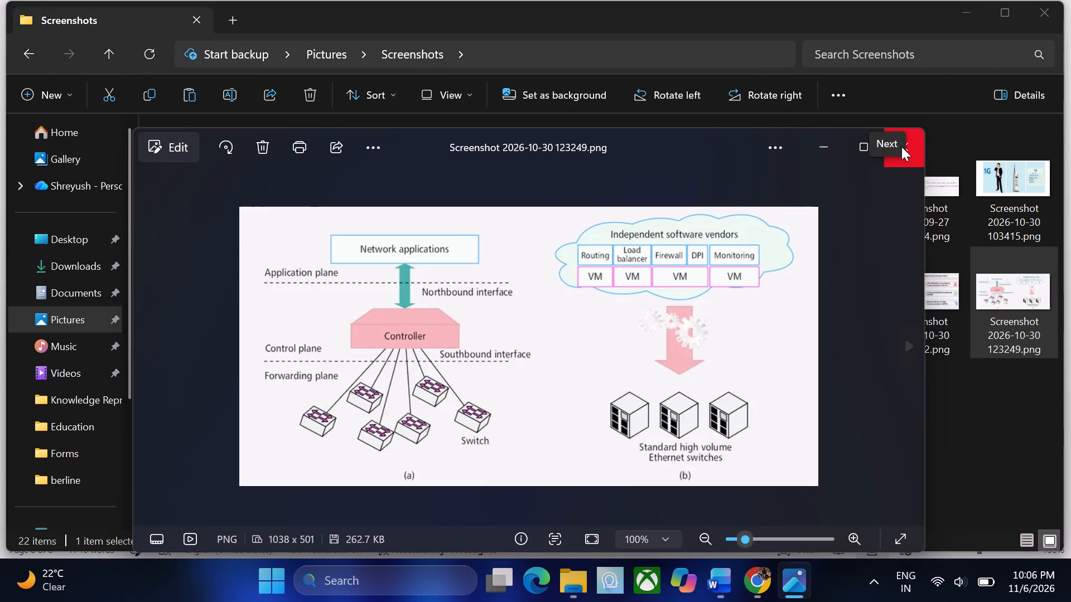
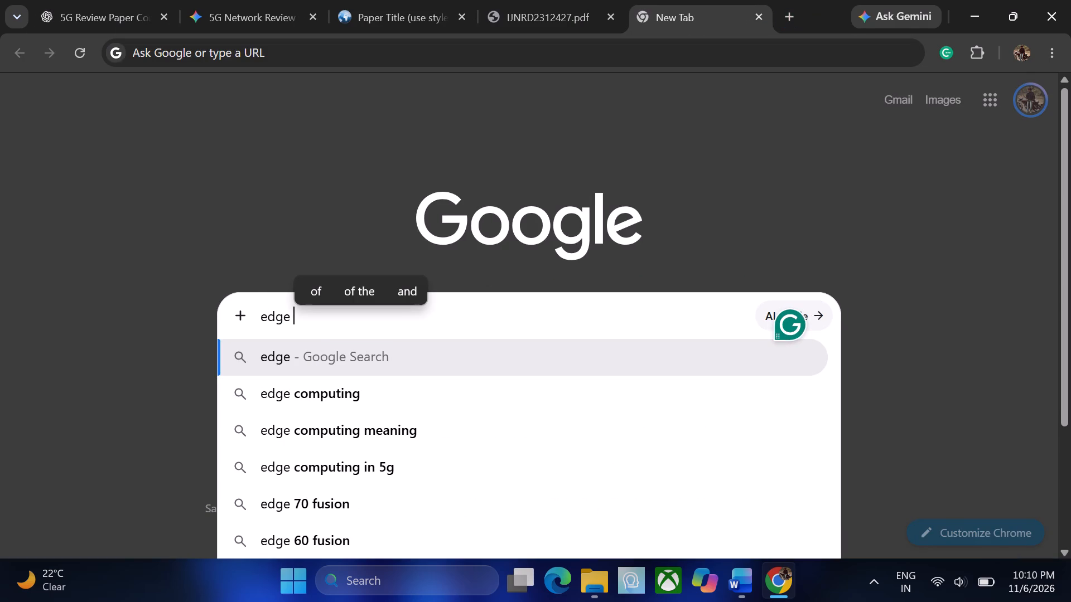
key(Down)
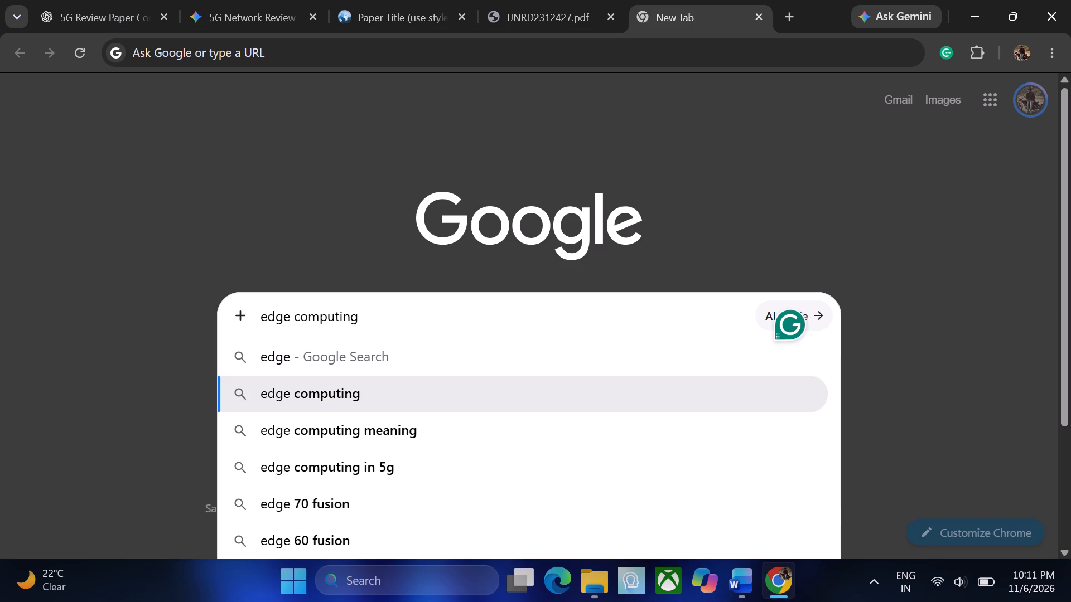
key(Down)
key(Down)
key(space)
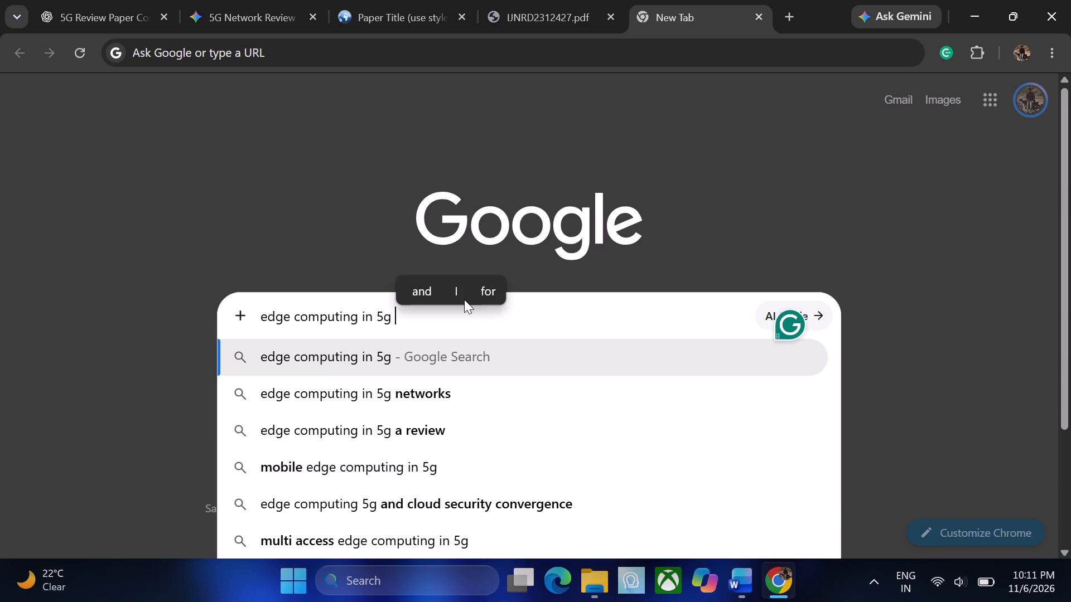
key(Down)
key(space)
key(Return)
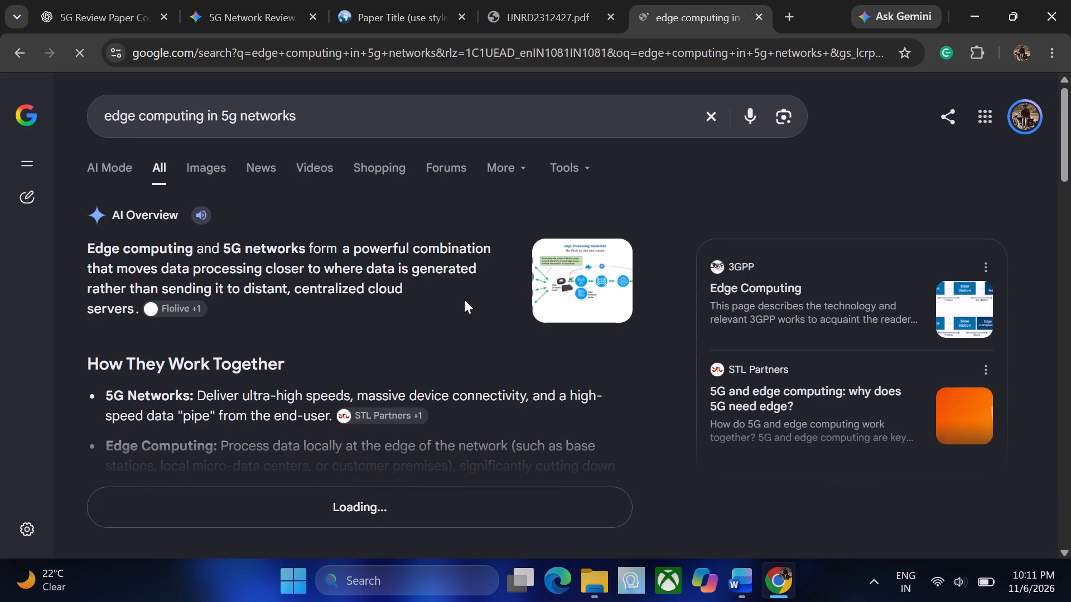
Read the AI Overview on edge computing in 5G and look through the search results, and close the search tab.
scroll(464, 299, down, 6)
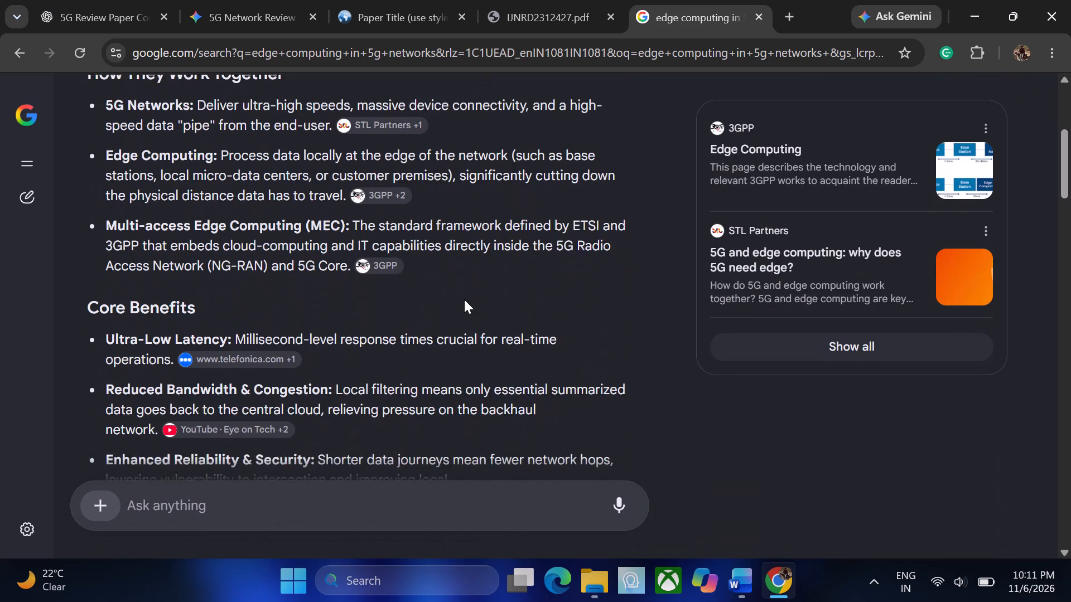
scroll(464, 299, down, 9)
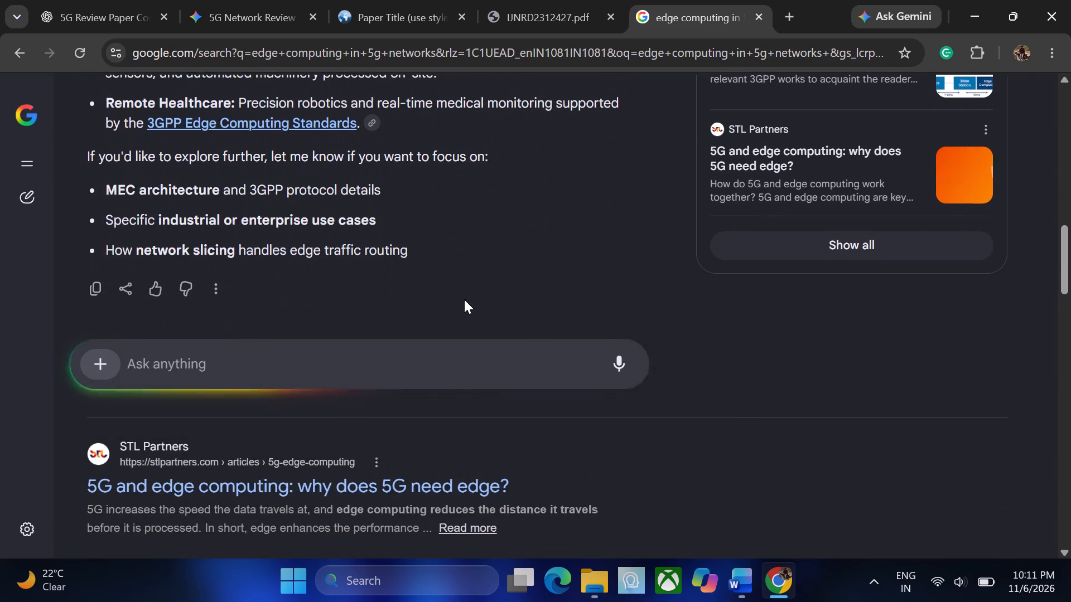
scroll(464, 299, down, 2)
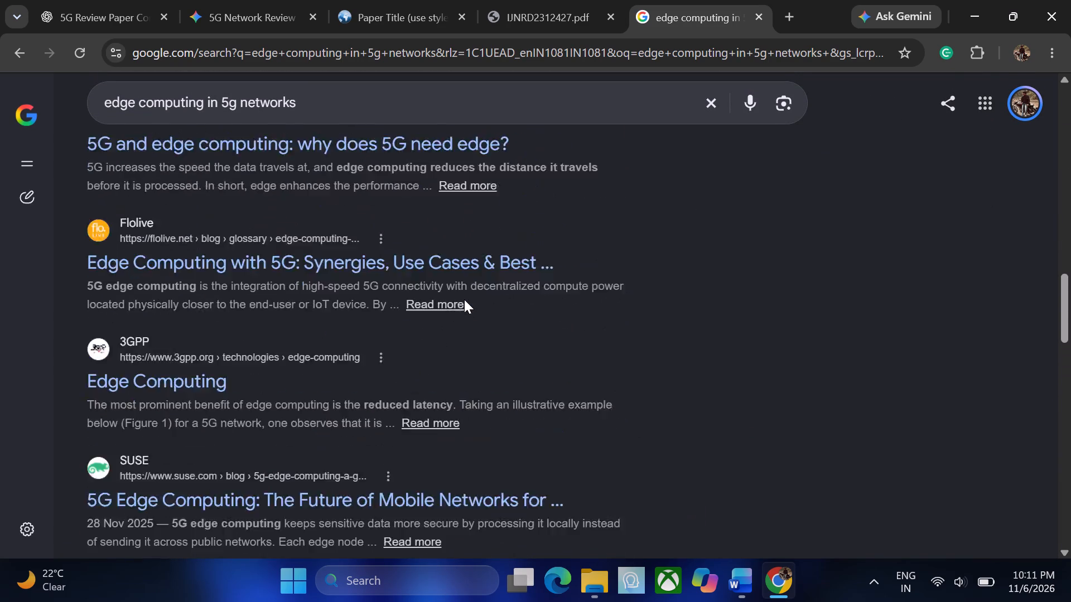
scroll(464, 299, up, 8)
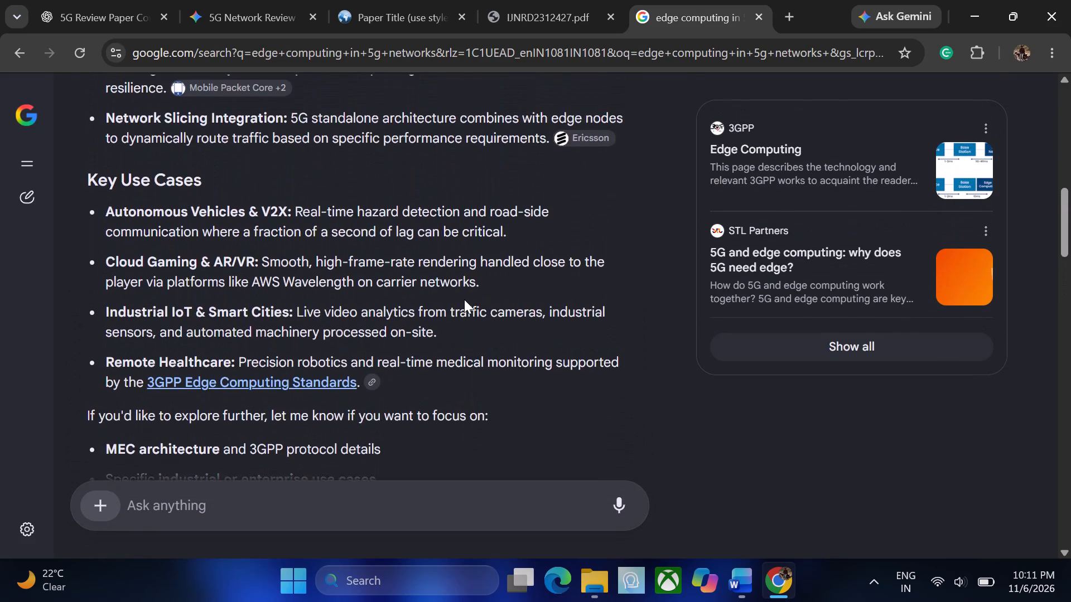
scroll(464, 299, up, 9)
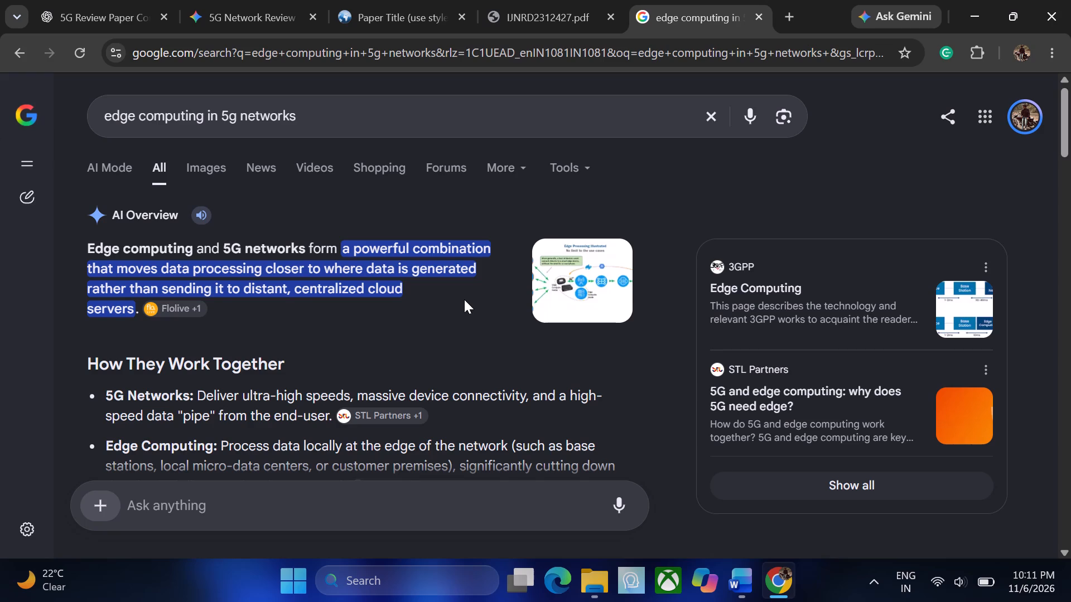
scroll(464, 299, down, 5)
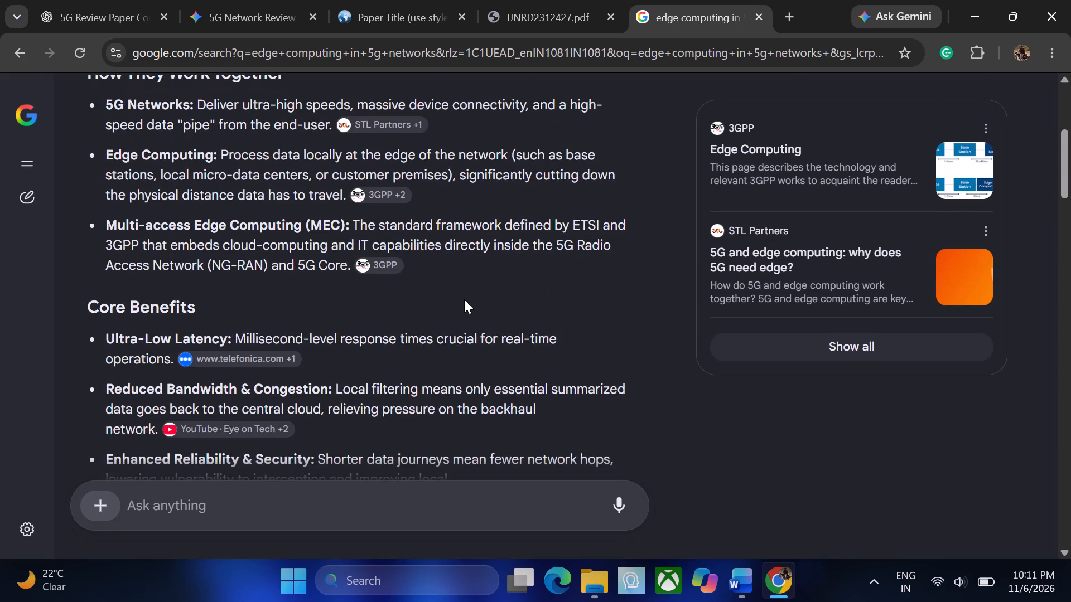
scroll(464, 299, down, 4)
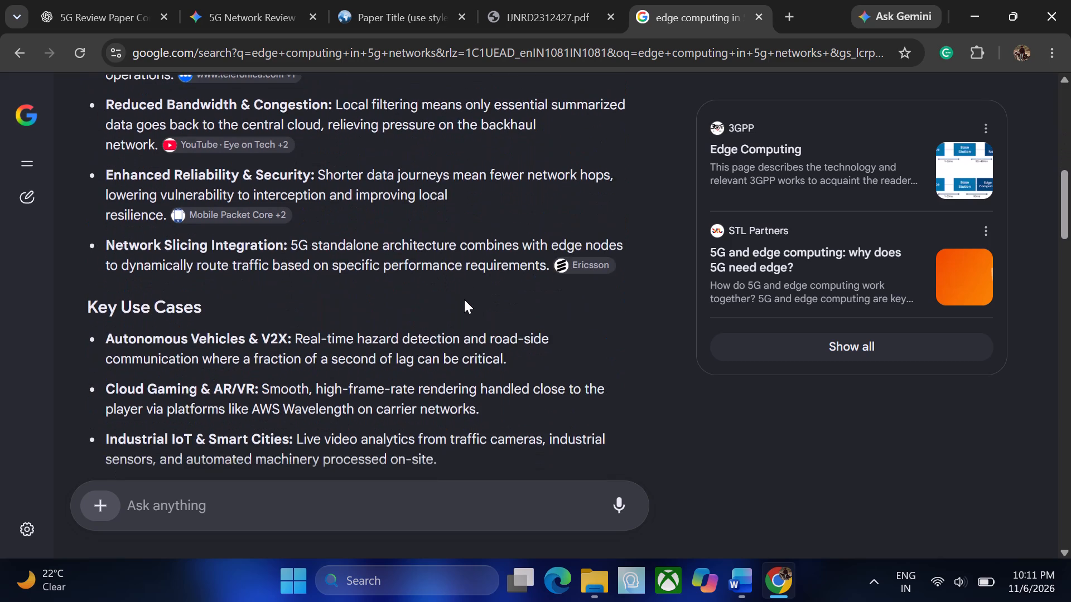
scroll(464, 299, down, 5)
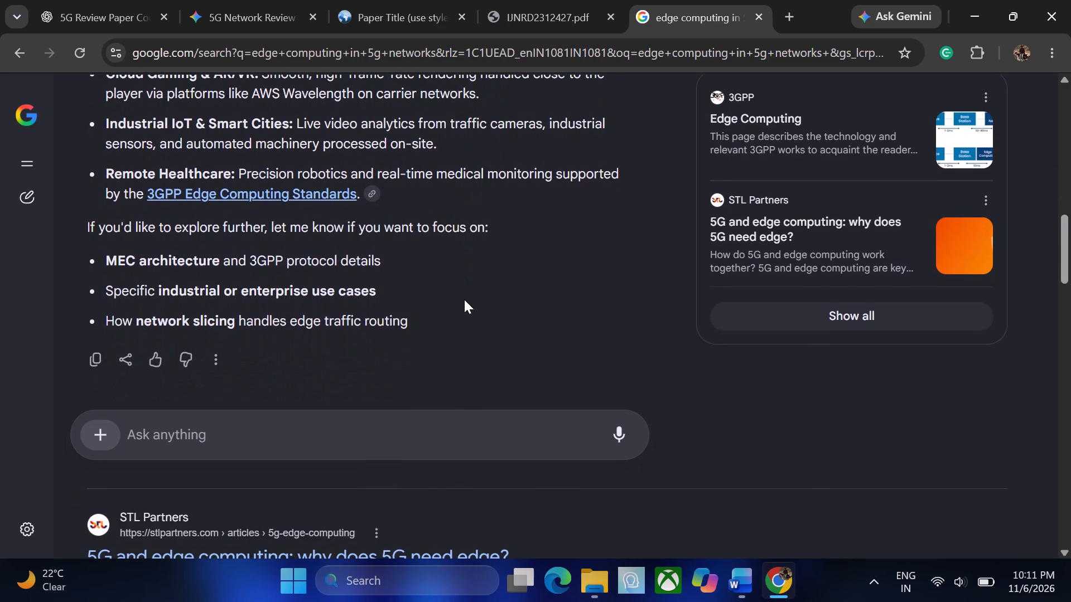
scroll(464, 299, down, 1)
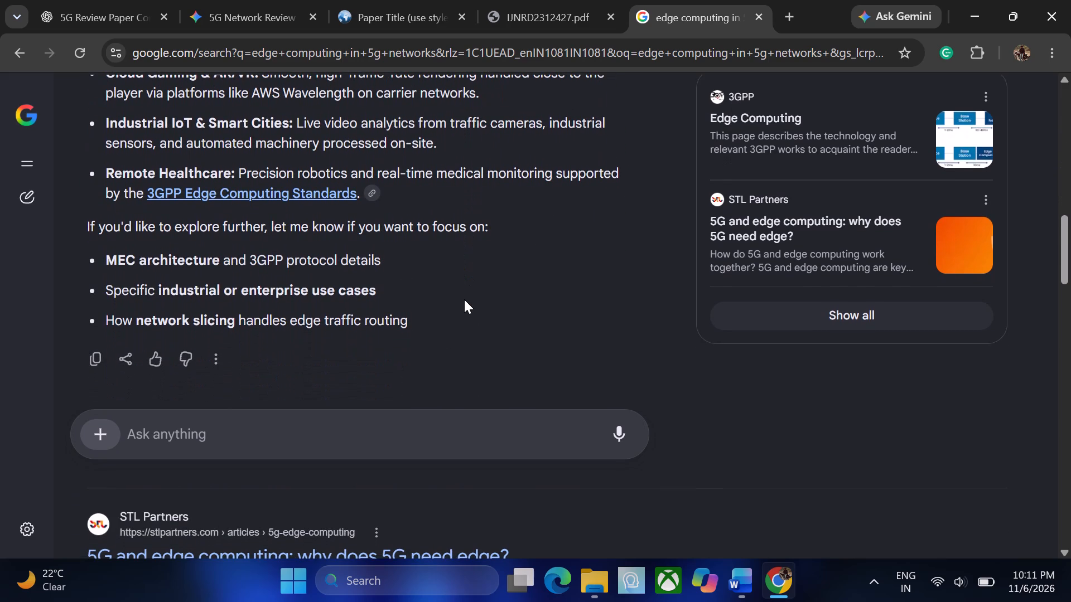
scroll(472, 253, down, 4)
scroll(472, 253, up, 1)
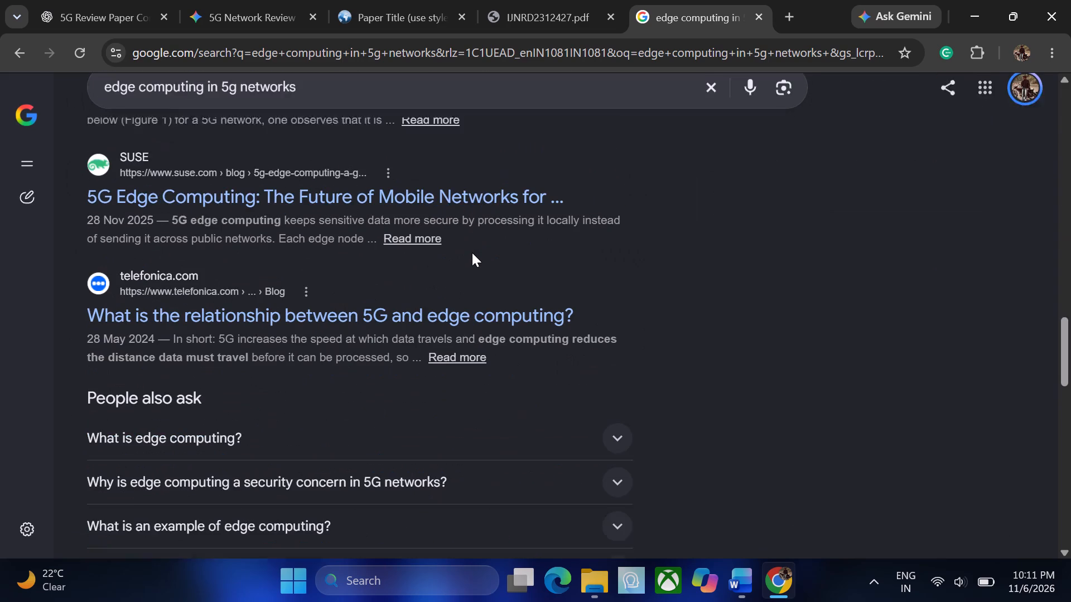
scroll(472, 253, up, 7)
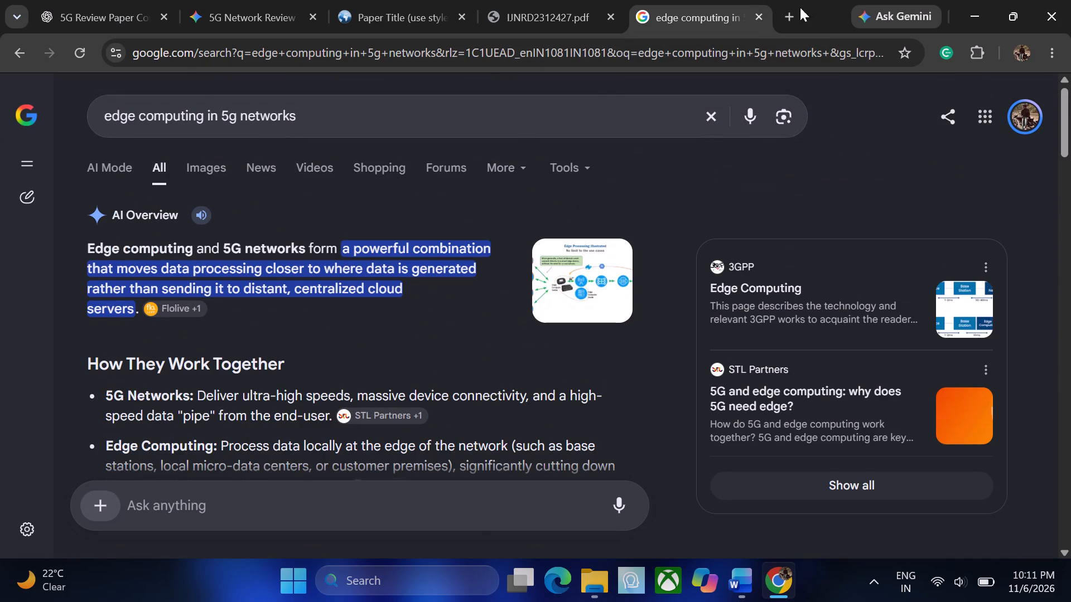
click(761, 13)
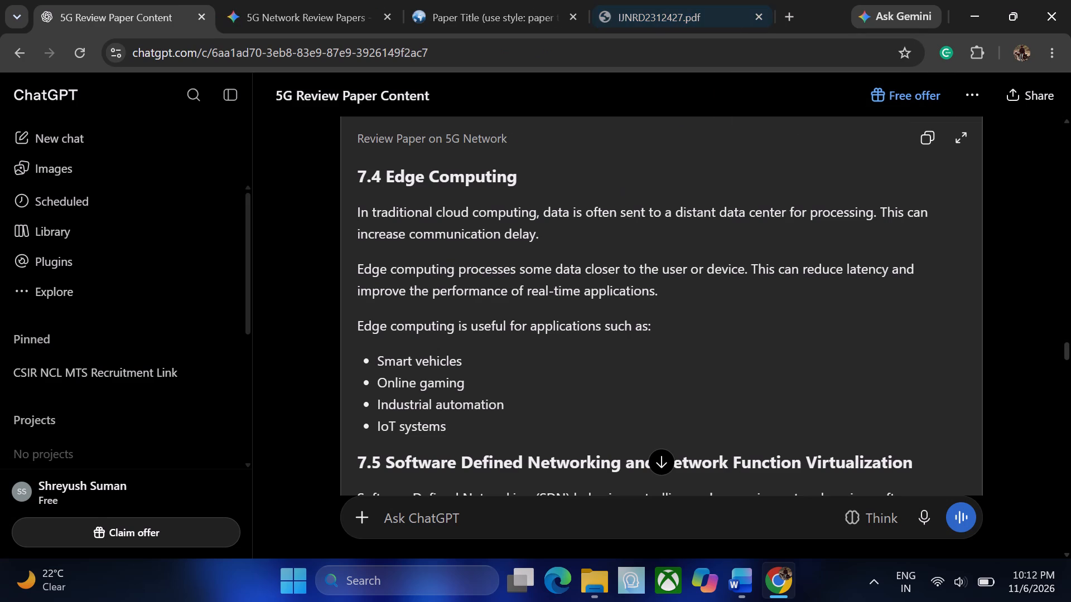
scroll(557, 266, down, 1)
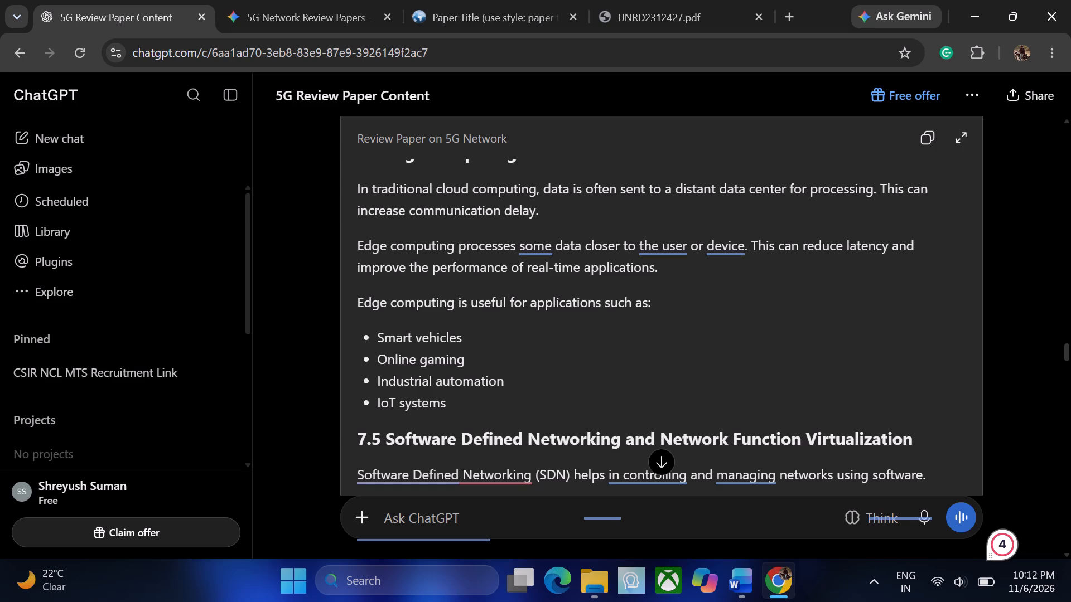
scroll(493, 409, down, 4)
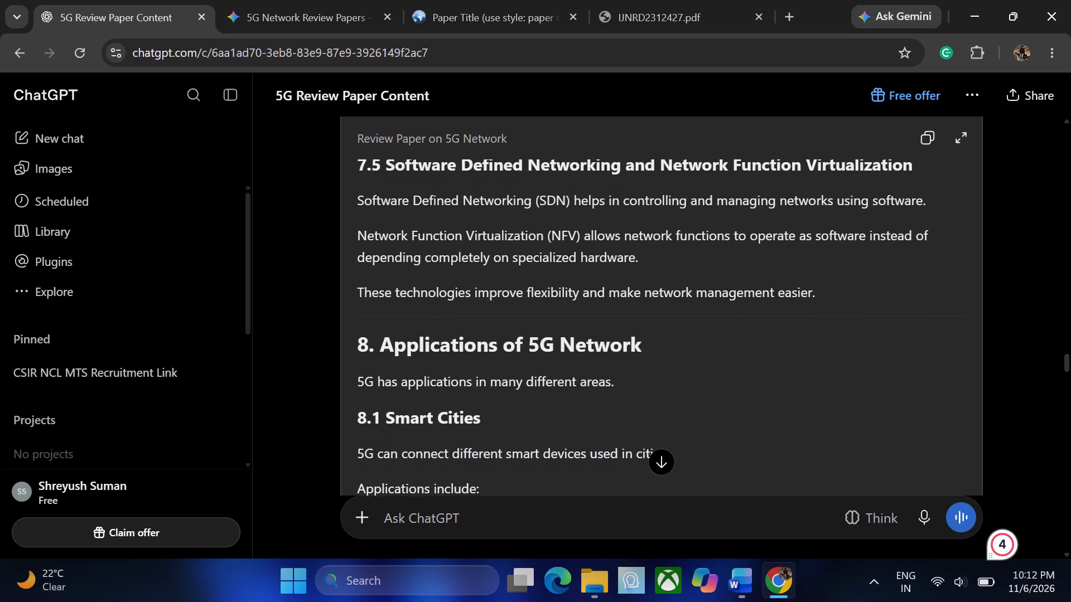
scroll(493, 409, down, 1)
scroll(493, 409, up, 1)
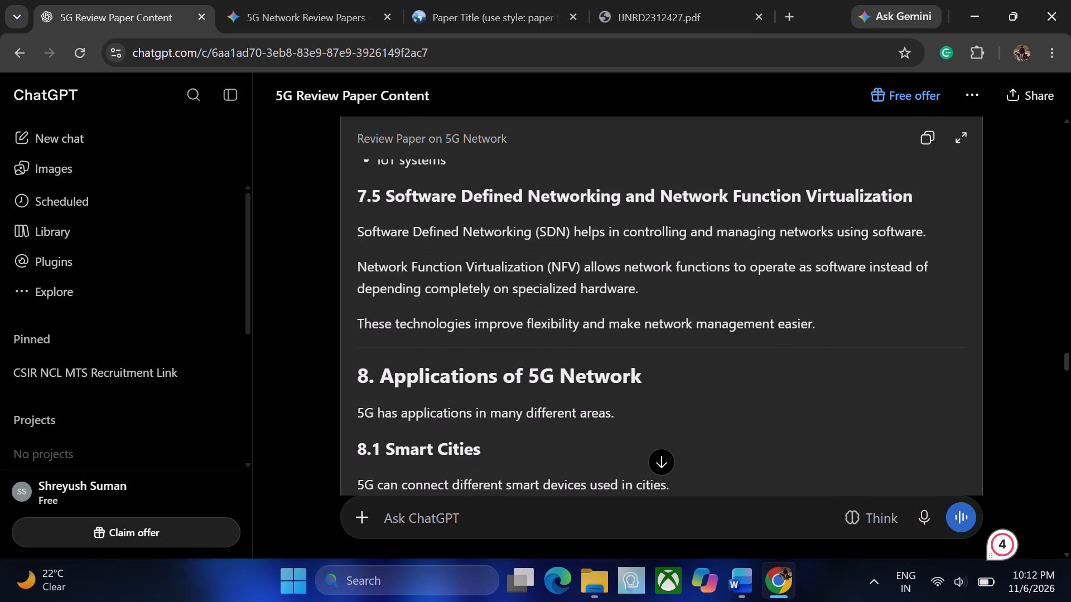
scroll(493, 409, up, 4)
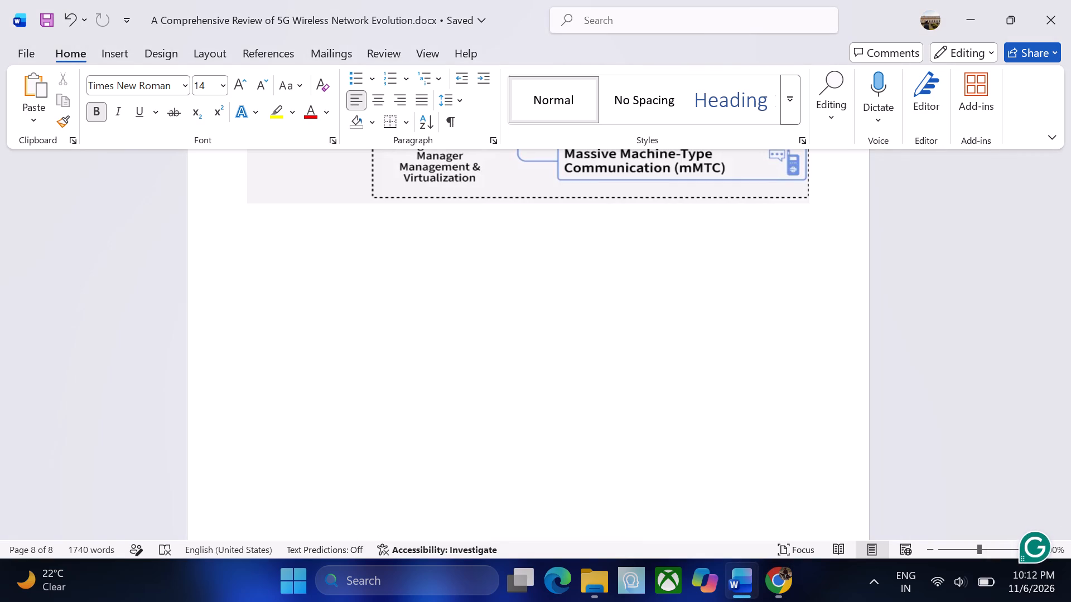
key(ctrl+v)
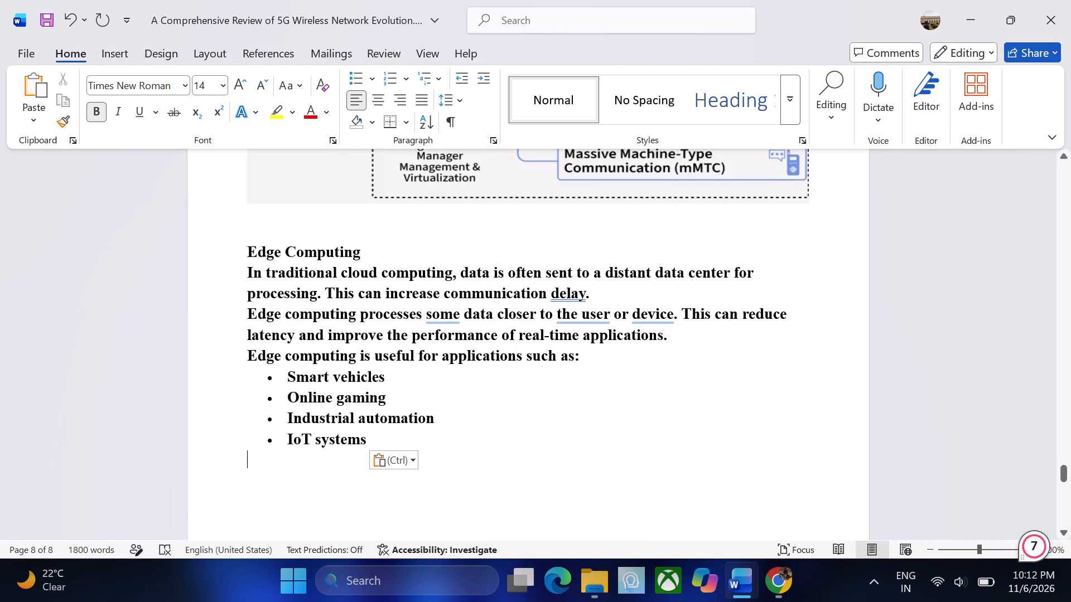
Number the pasted Edge Computing heading by adding "4." in front of it.
click(254, 247)
key(Left)
text(4.)
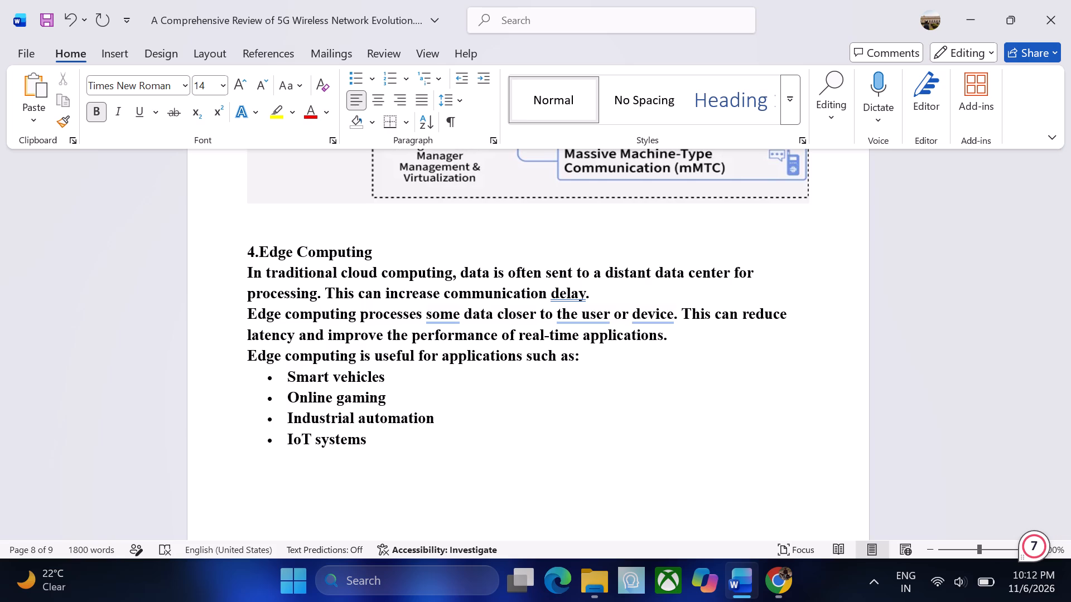
key(Right)
key(Down)
Remove the bold formatting from the Edge Computing body text and bullet list, from "In traditional cloud computing" through "IoT systems".
key(Left)
key(Left)
key(Left)
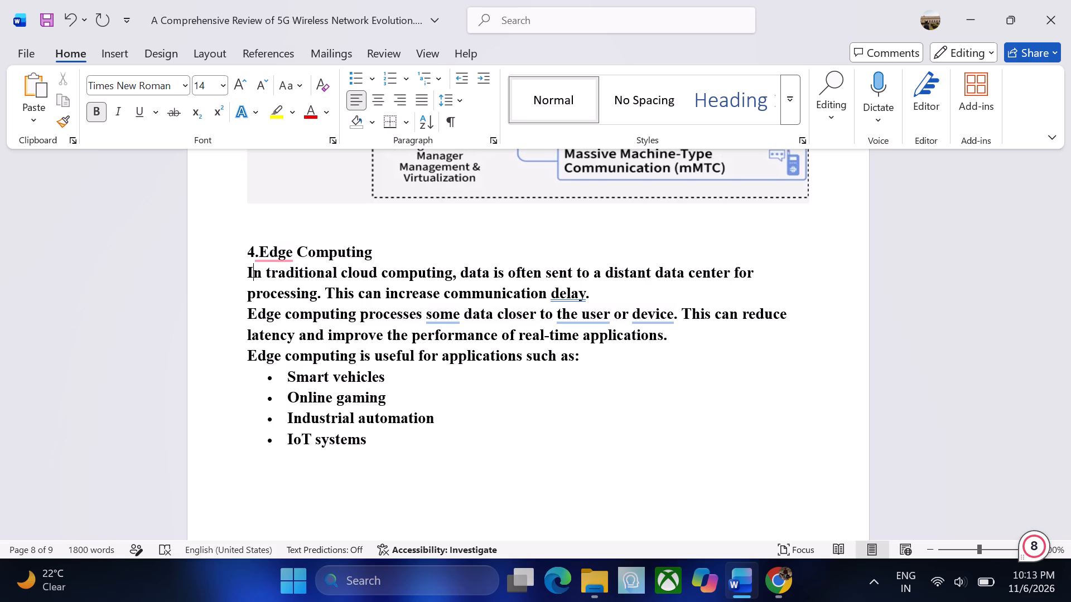
key(Left)
key(ctrl+shift+Down)
key(ctrl+shift+Down)
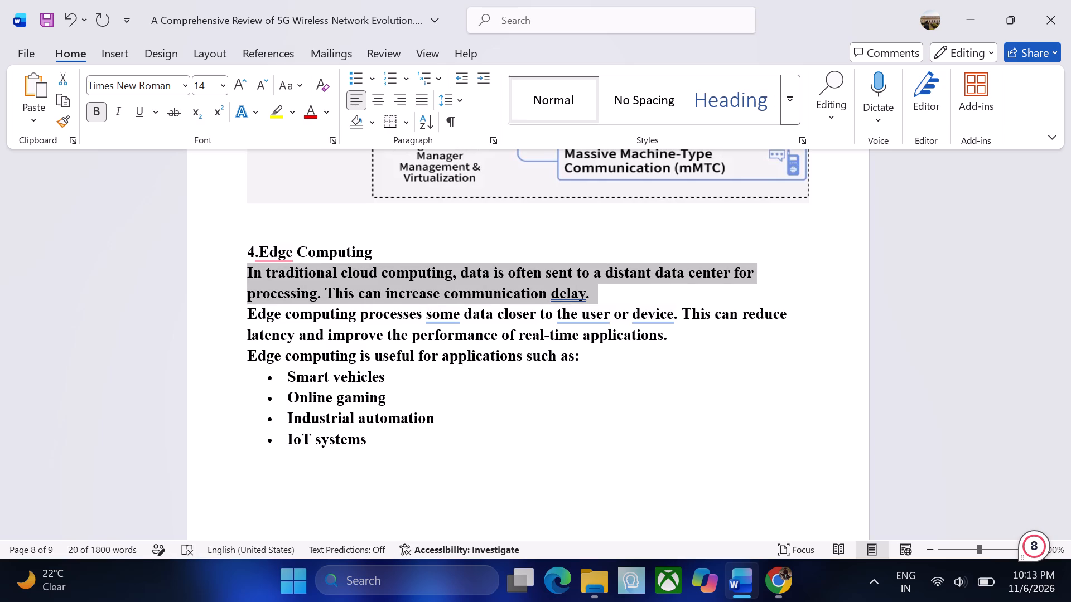
key(ctrl+shift+Down)
key(ctrl+shift+Down)
key(ctrl+shift+Down)
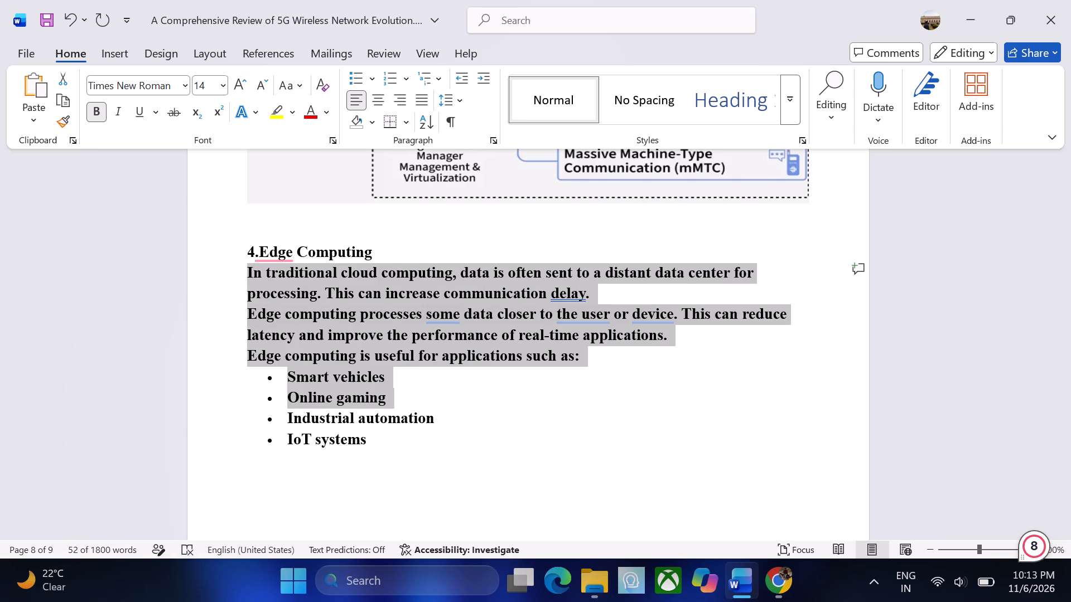
key(ctrl+shift+Down)
key(ctrl+shift+Down)
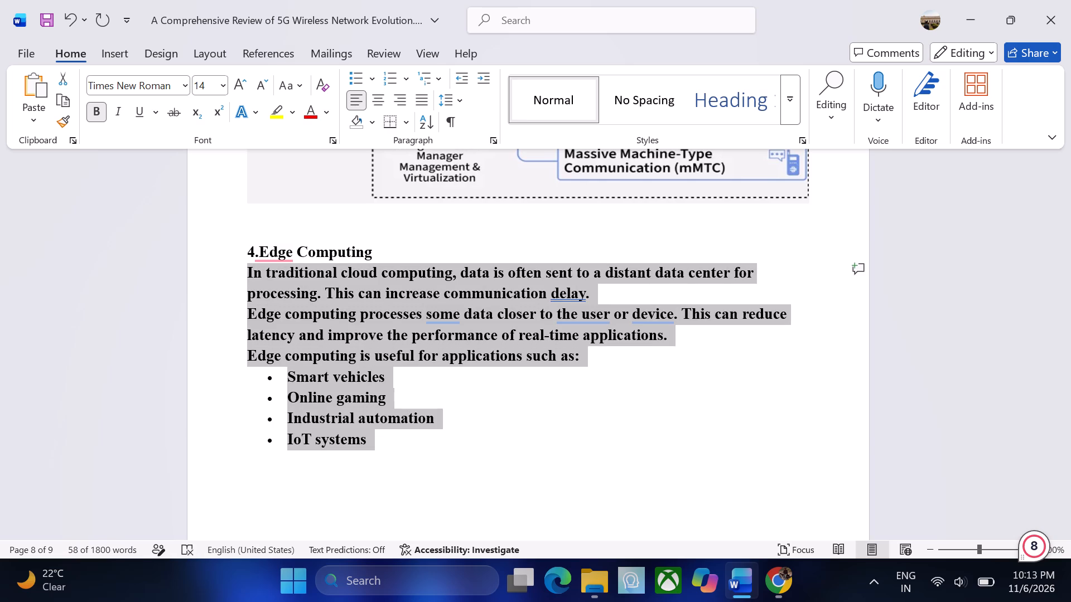
key(ctrl+b)
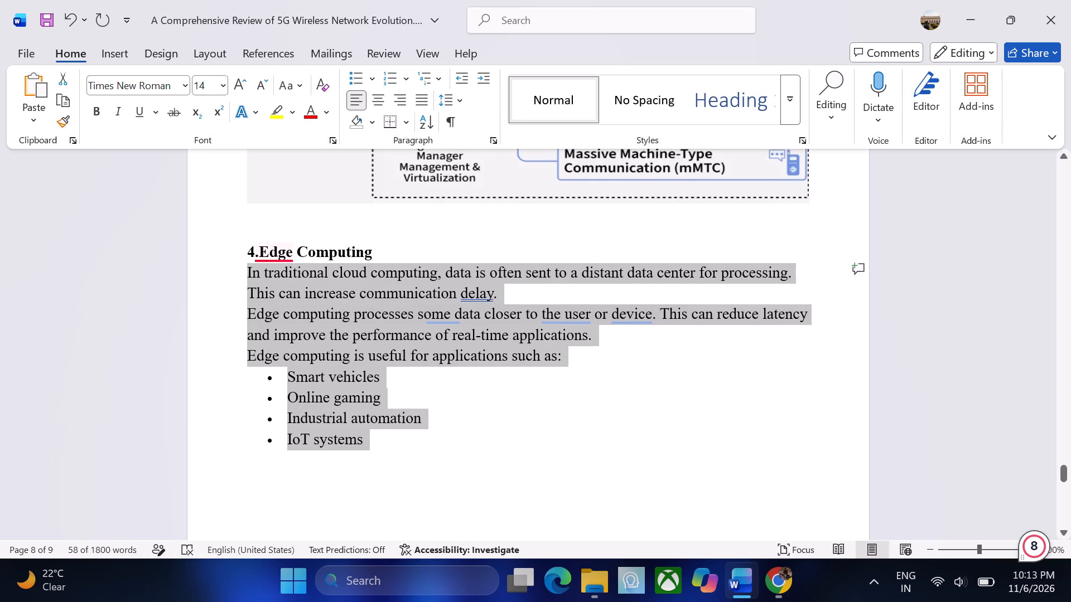
click(369, 444)
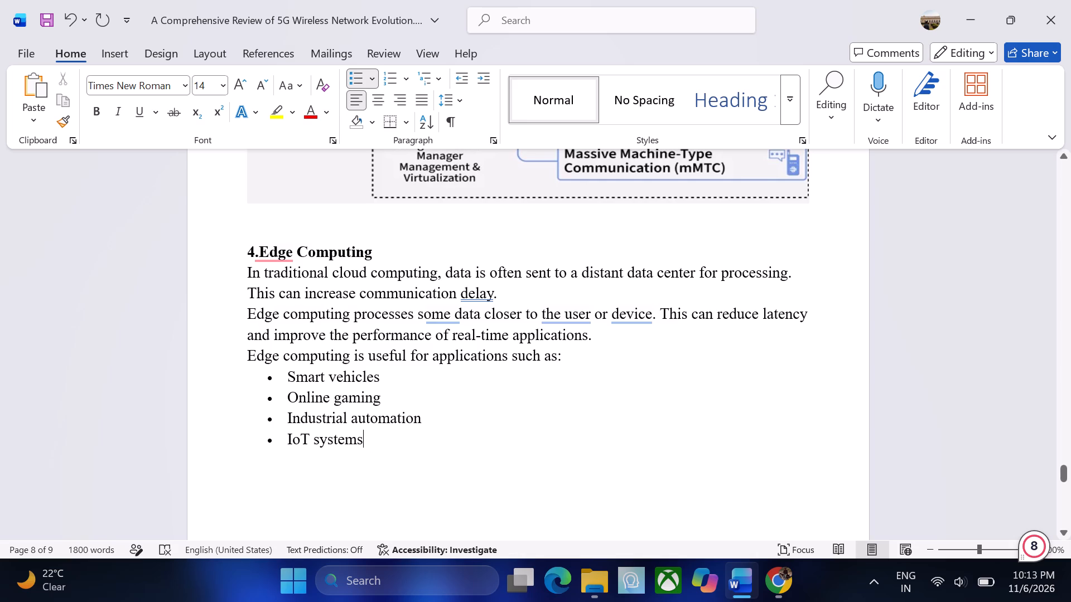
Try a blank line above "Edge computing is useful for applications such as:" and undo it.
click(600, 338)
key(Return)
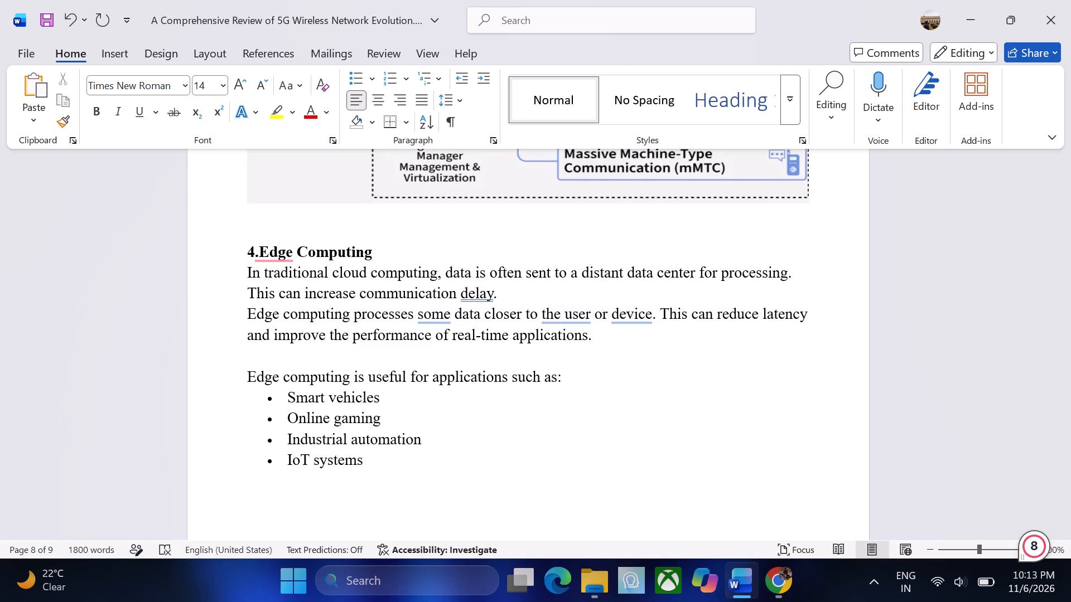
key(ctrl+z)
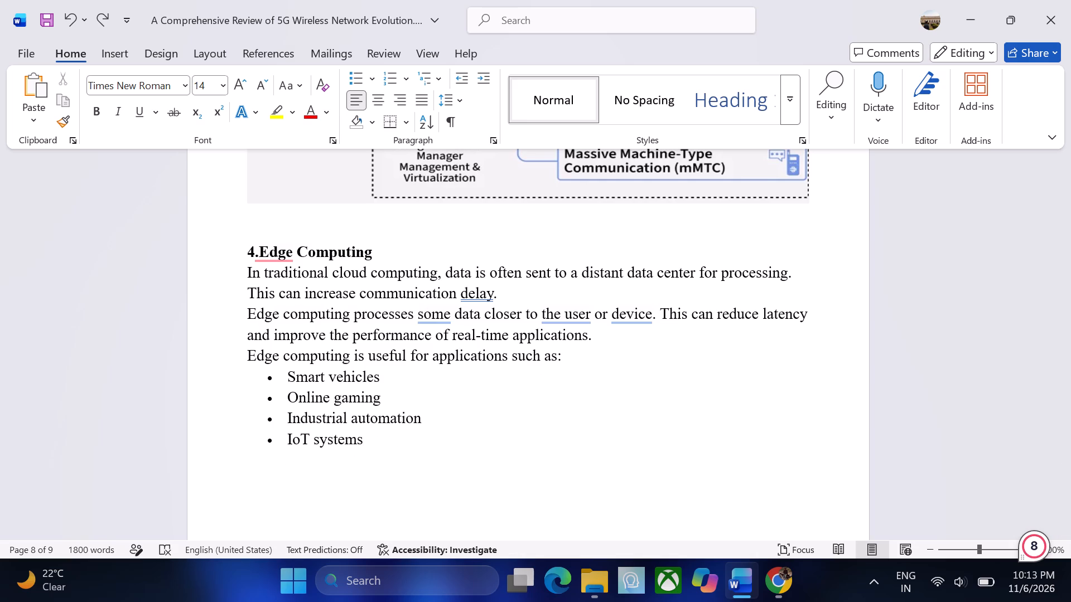
Set the Edge Computing paragraphs and bullet list below the heading to font size 12.
scroll(600, 338, down, 1)
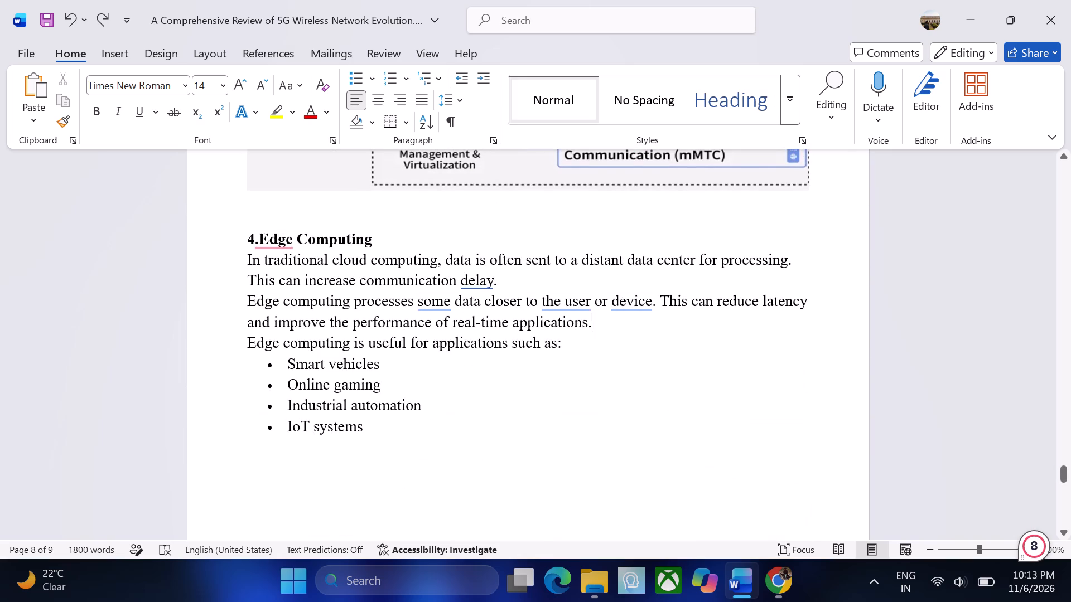
drag(370, 424, 312, 333)
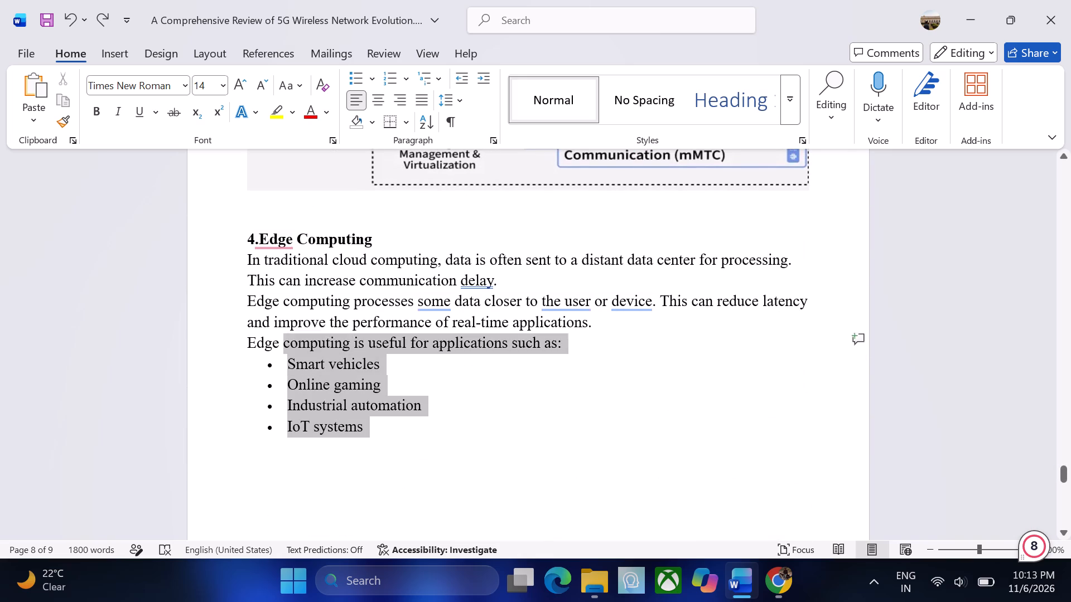
drag(312, 333, 247, 263)
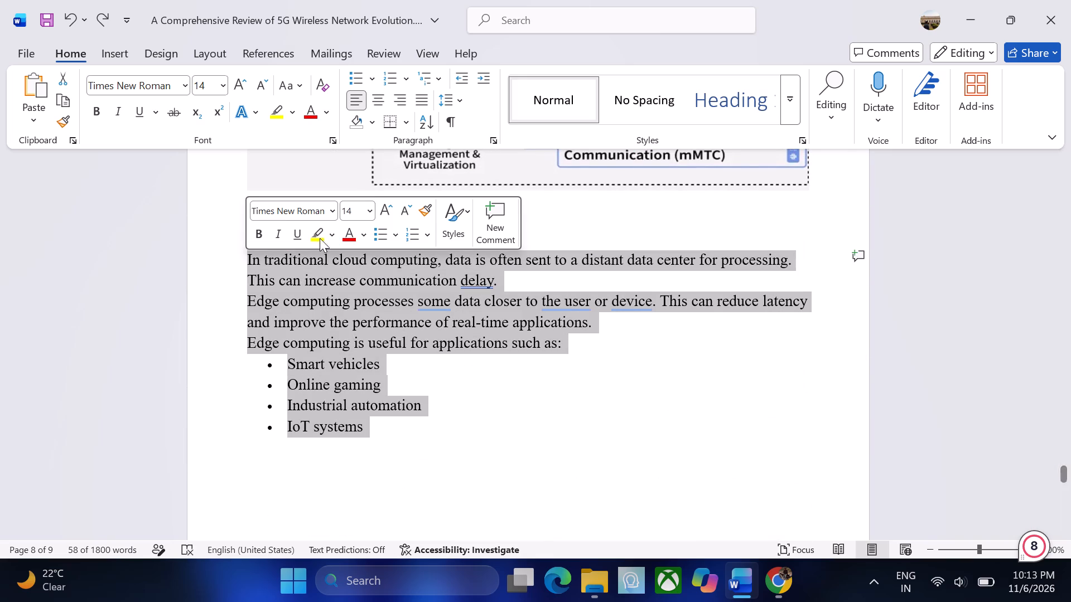
click(370, 215)
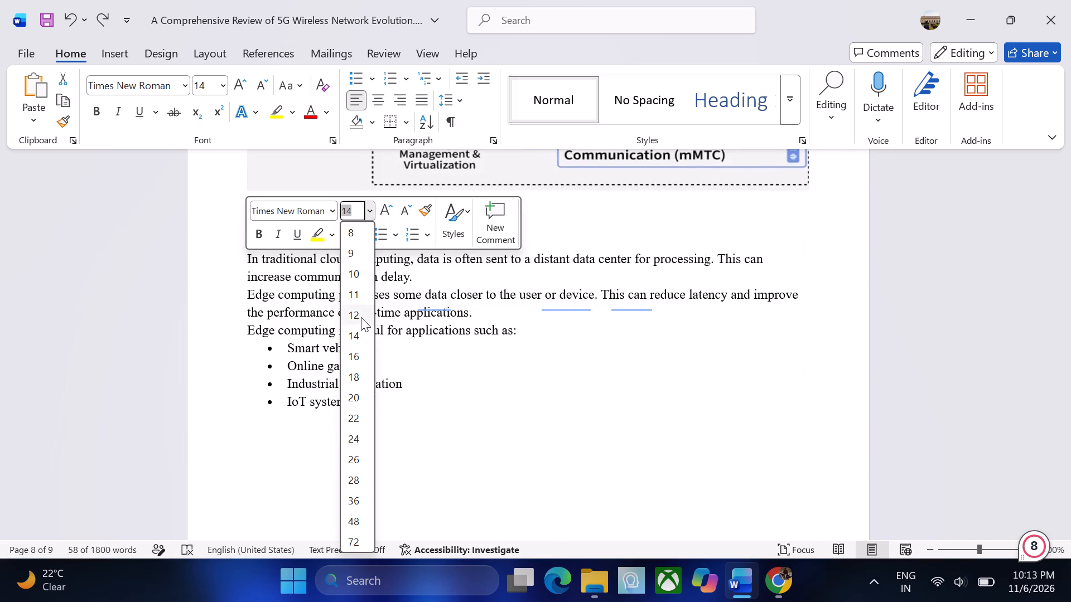
click(361, 317)
Set the font size to 12 on the empty line below the Edge Computing bullet list.
click(423, 441)
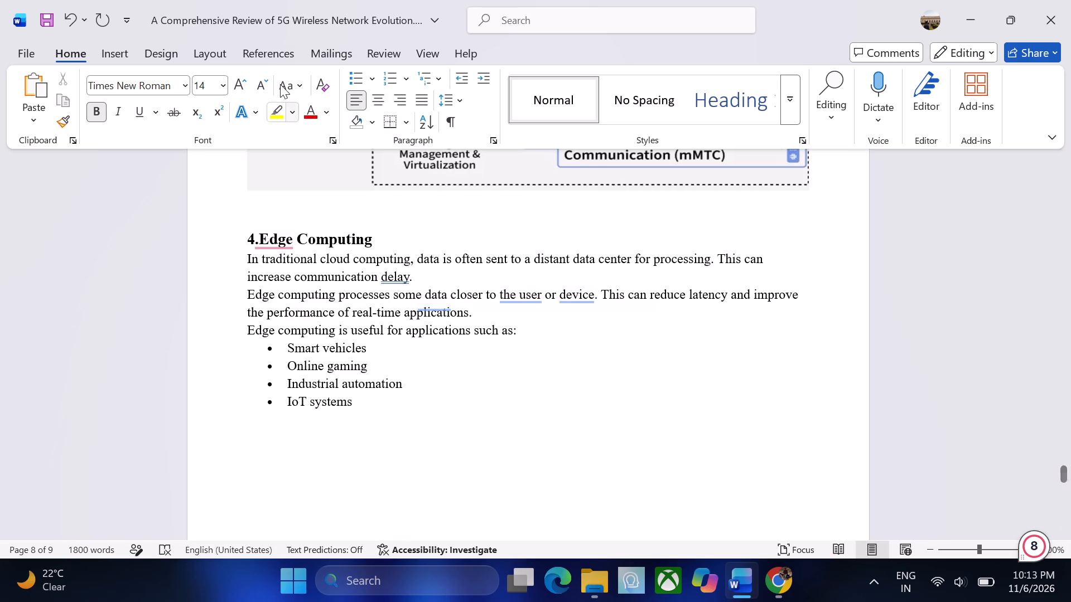
click(220, 88)
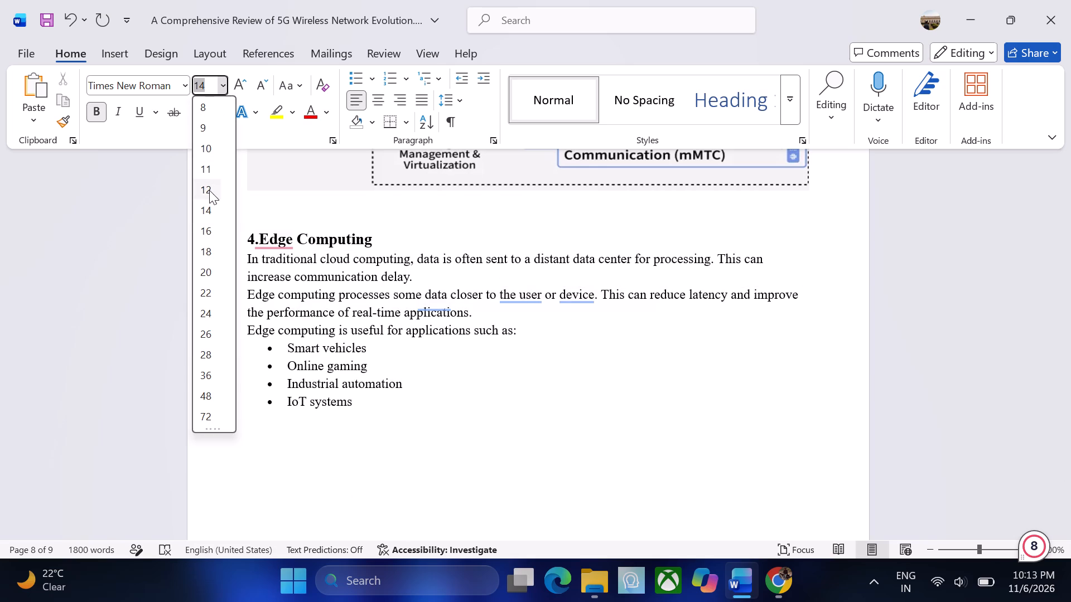
click(209, 190)
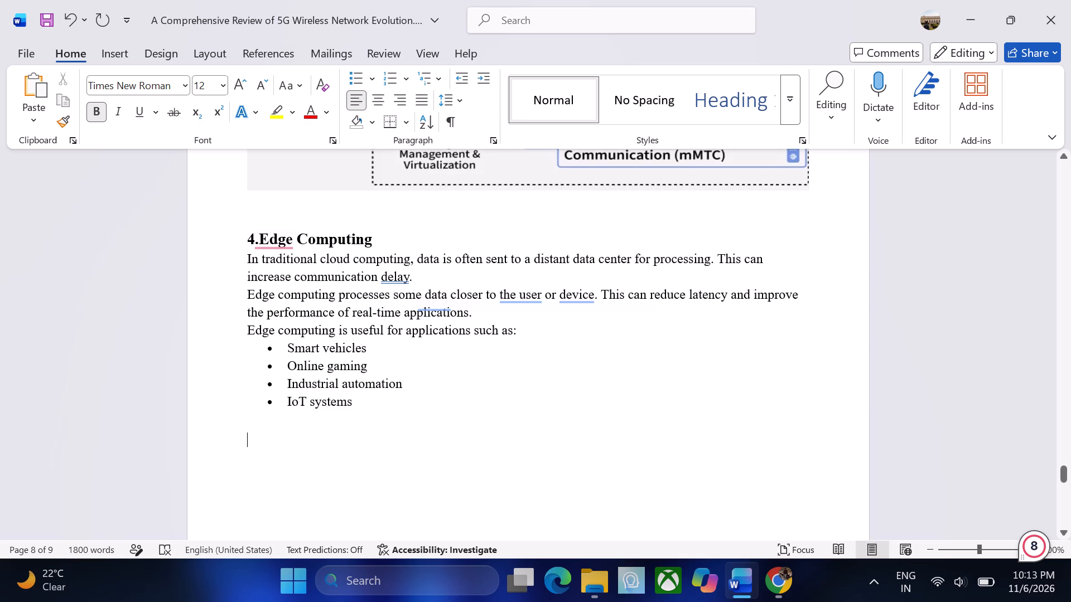
Close the File Explorer Home window and check the Screenshots folder for a suitable diagram, previewing Screenshot 2026-10-30 123249.png.
click(584, 576)
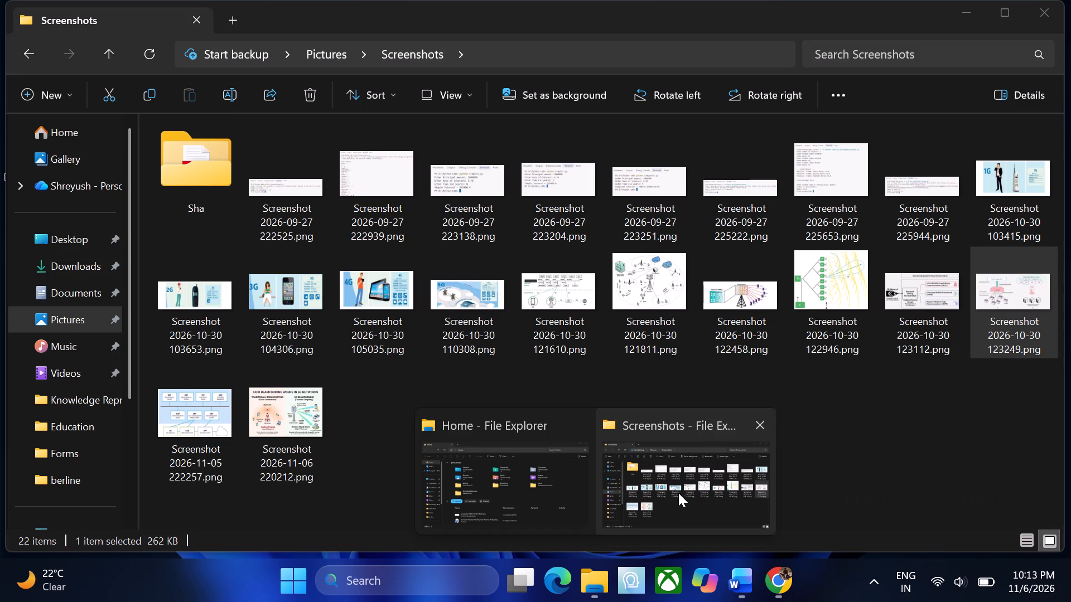
click(575, 425)
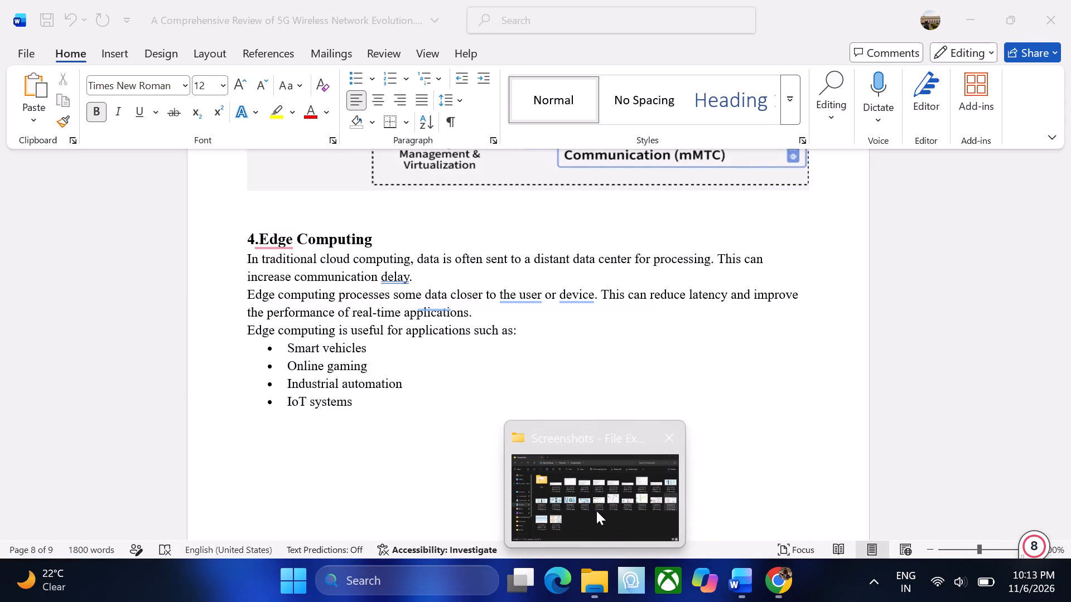
click(596, 511)
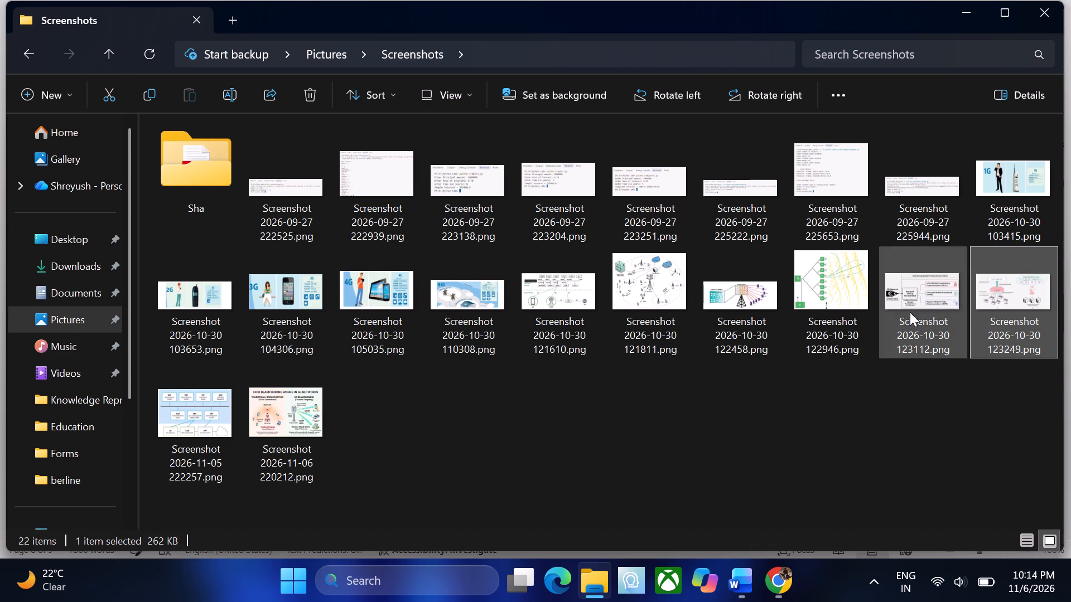
double_click(996, 303)
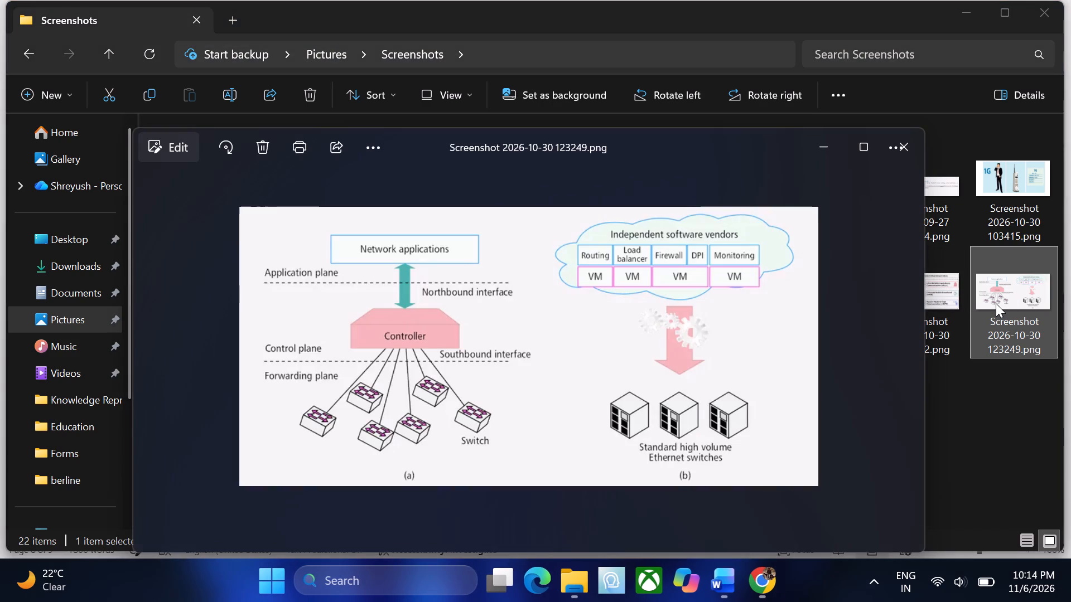
click(898, 158)
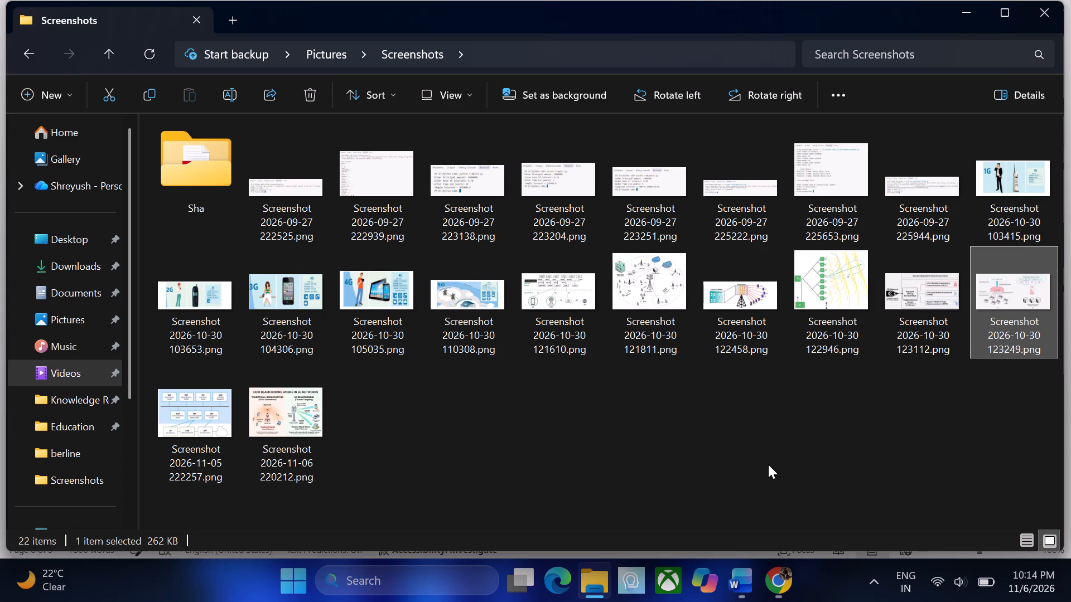
key(alt+Tab)
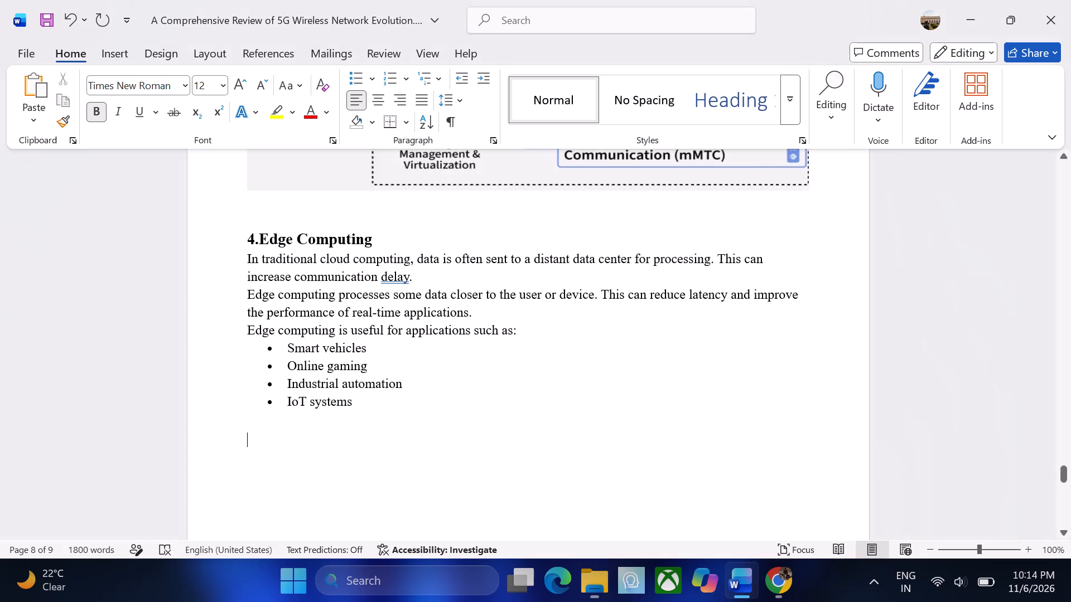
key(alt+Tab)
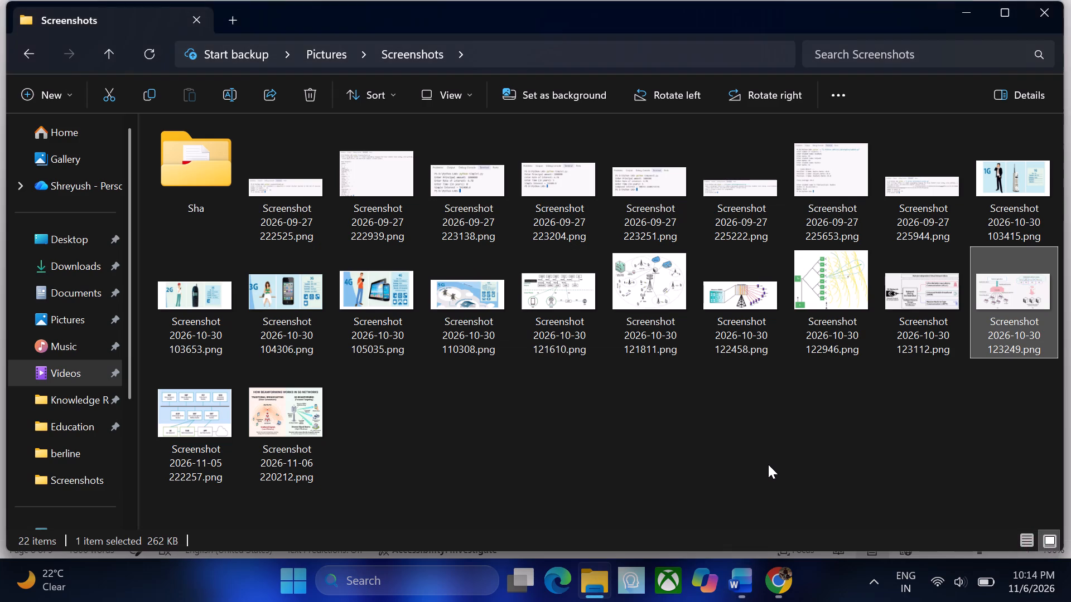
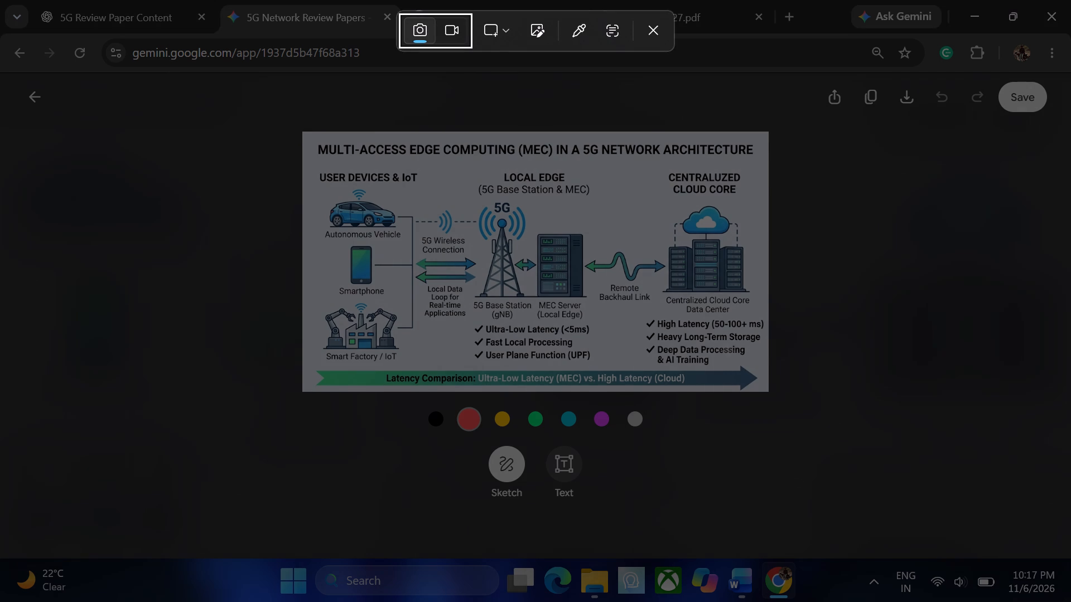
drag(302, 132, 500, 281)
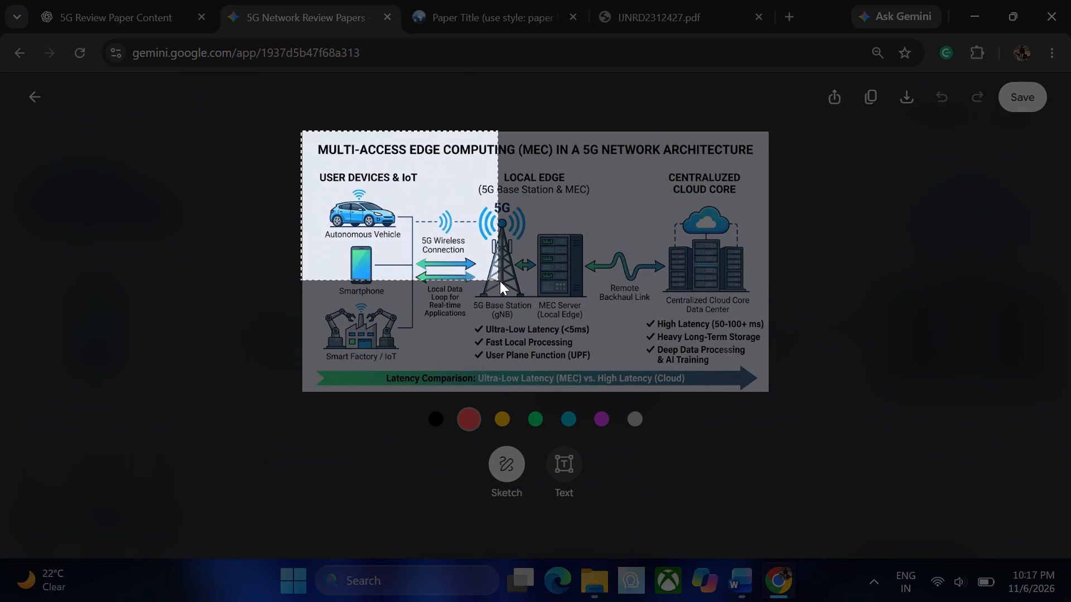
drag(500, 281, 752, 324)
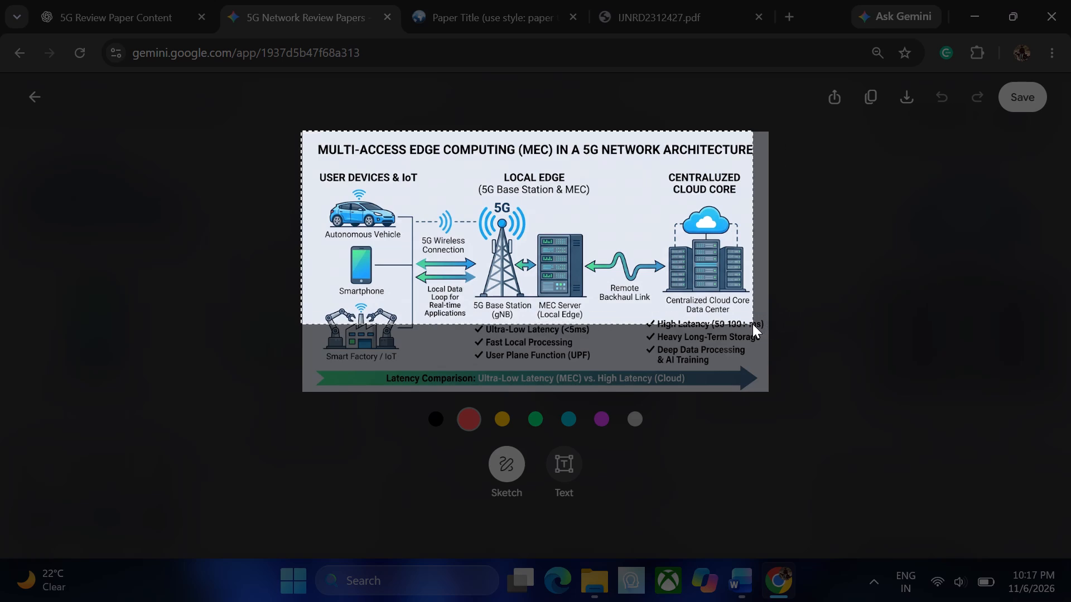
drag(752, 324, 769, 389)
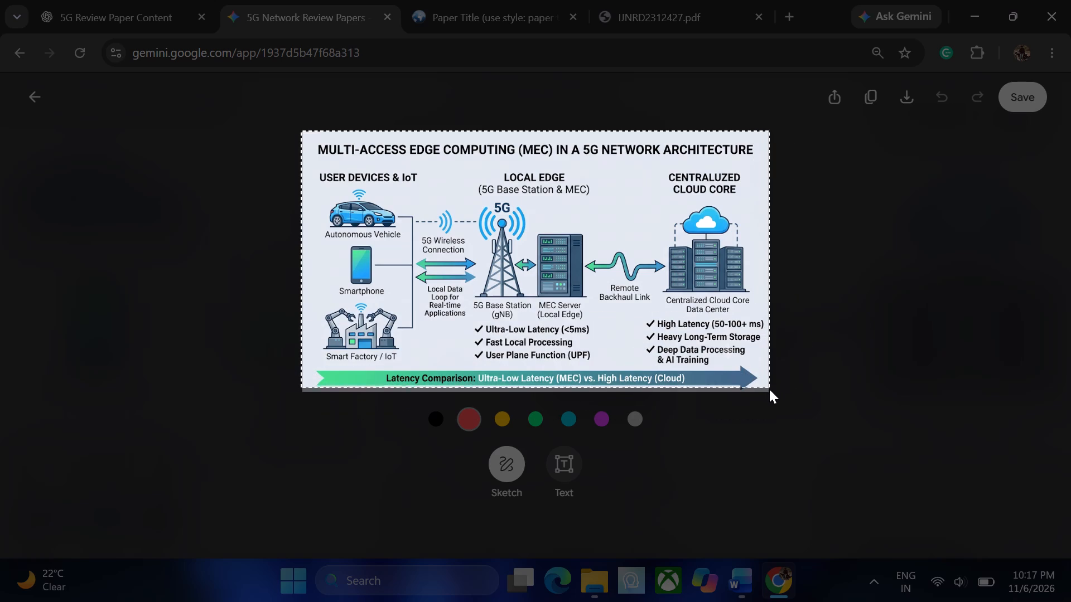
drag(769, 389, 769, 409)
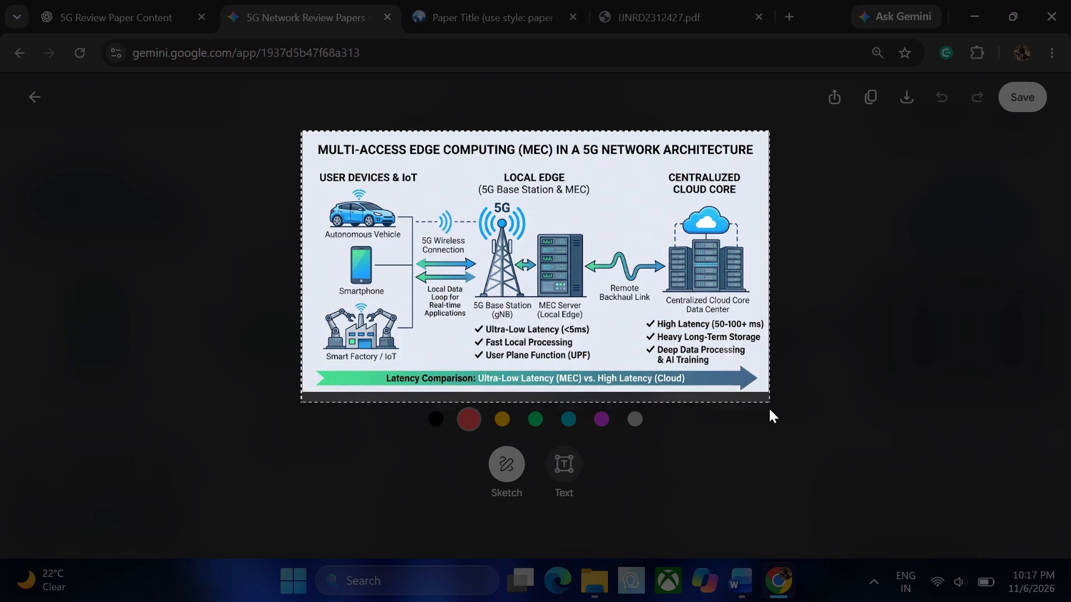
drag(769, 409, 768, 395)
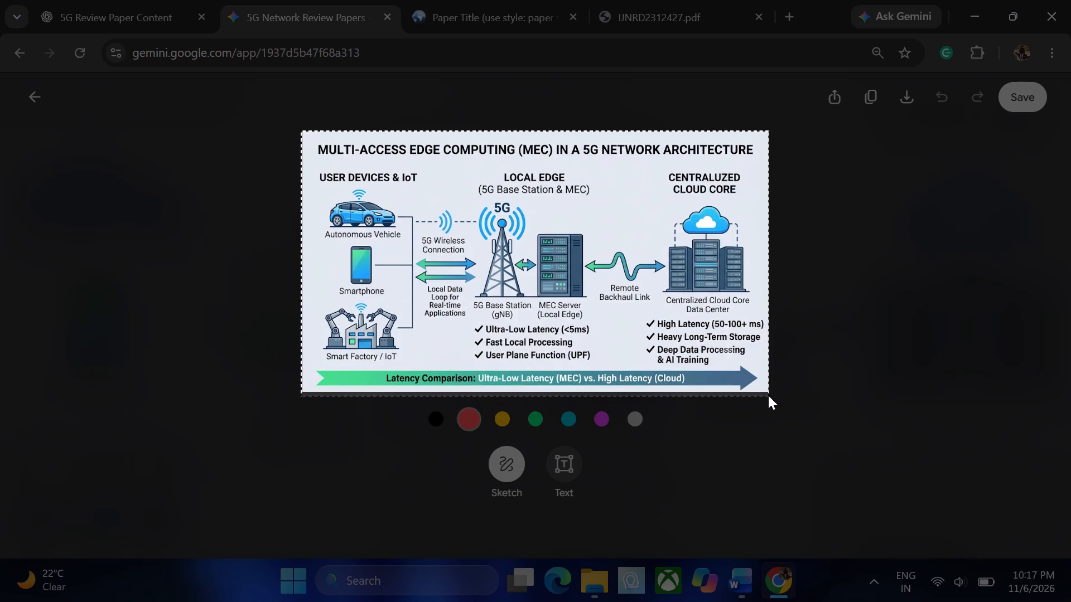
drag(768, 395, 770, 391)
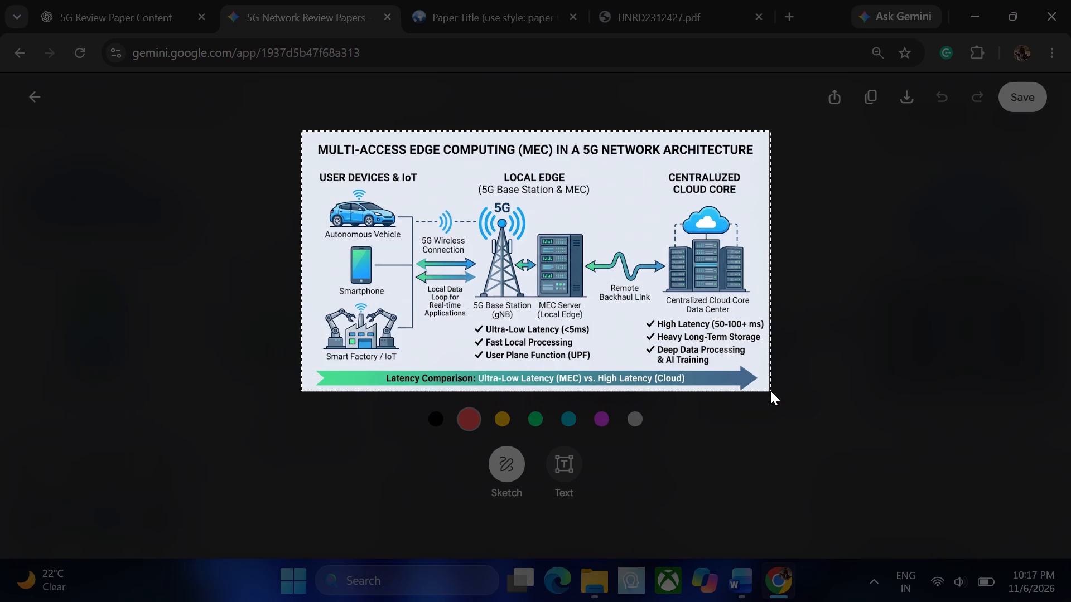
drag(770, 391, 770, 391)
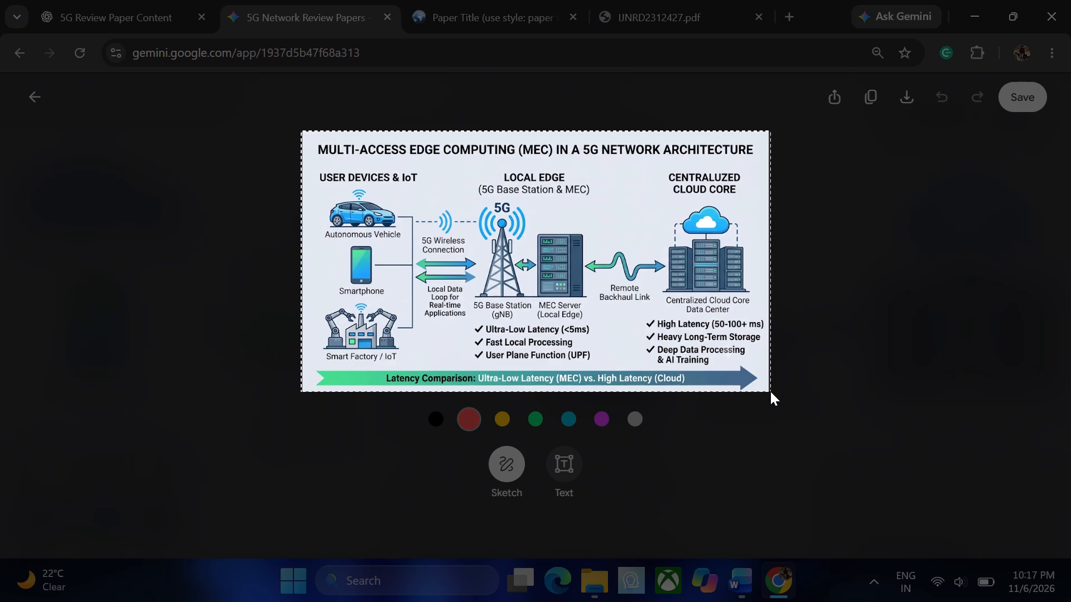
drag(770, 391, 769, 391)
drag(769, 391, 769, 392)
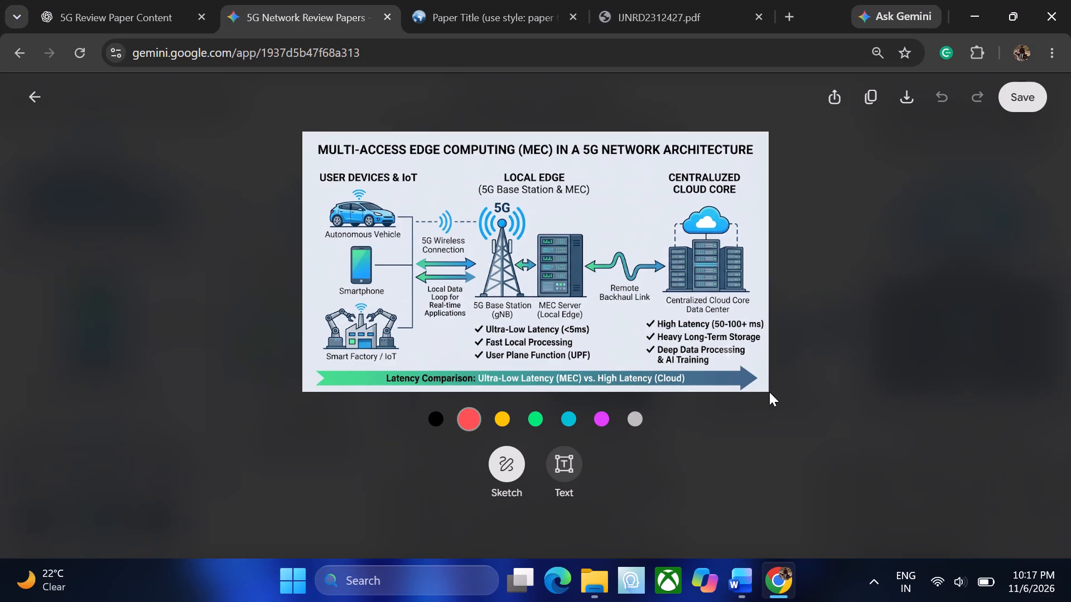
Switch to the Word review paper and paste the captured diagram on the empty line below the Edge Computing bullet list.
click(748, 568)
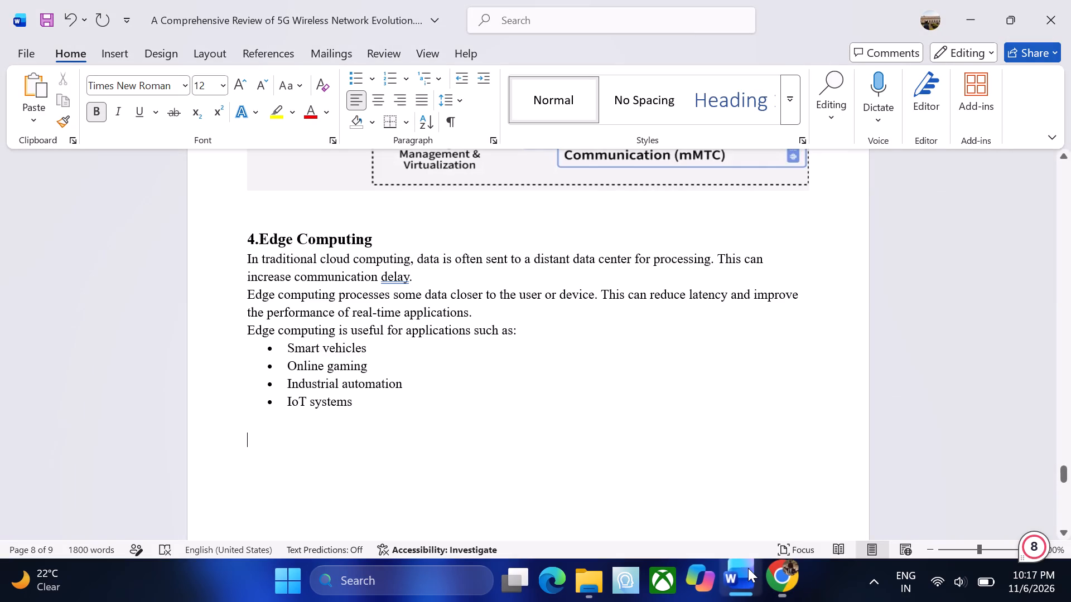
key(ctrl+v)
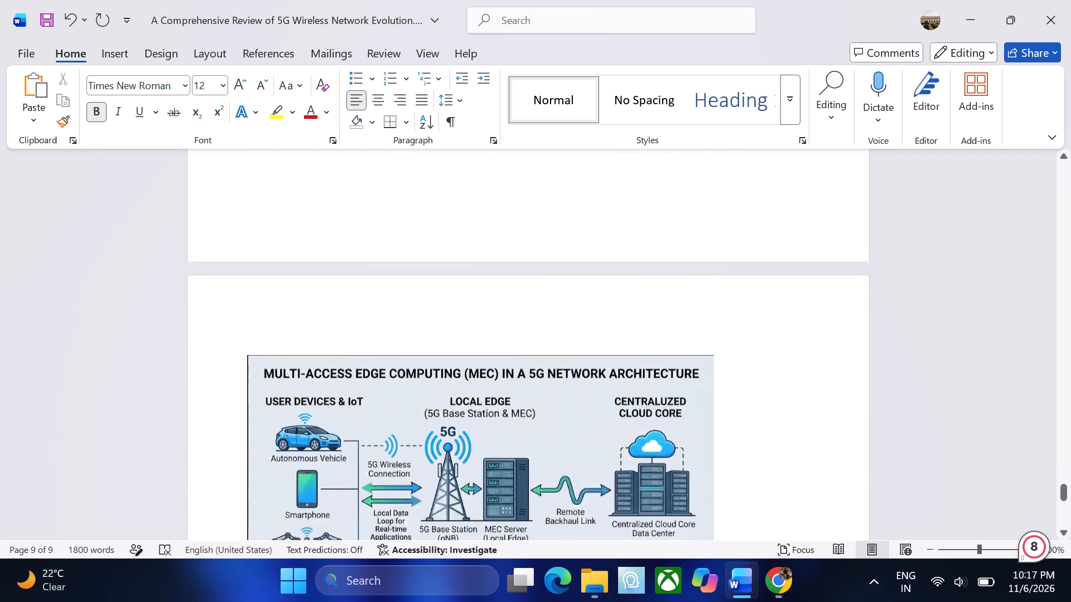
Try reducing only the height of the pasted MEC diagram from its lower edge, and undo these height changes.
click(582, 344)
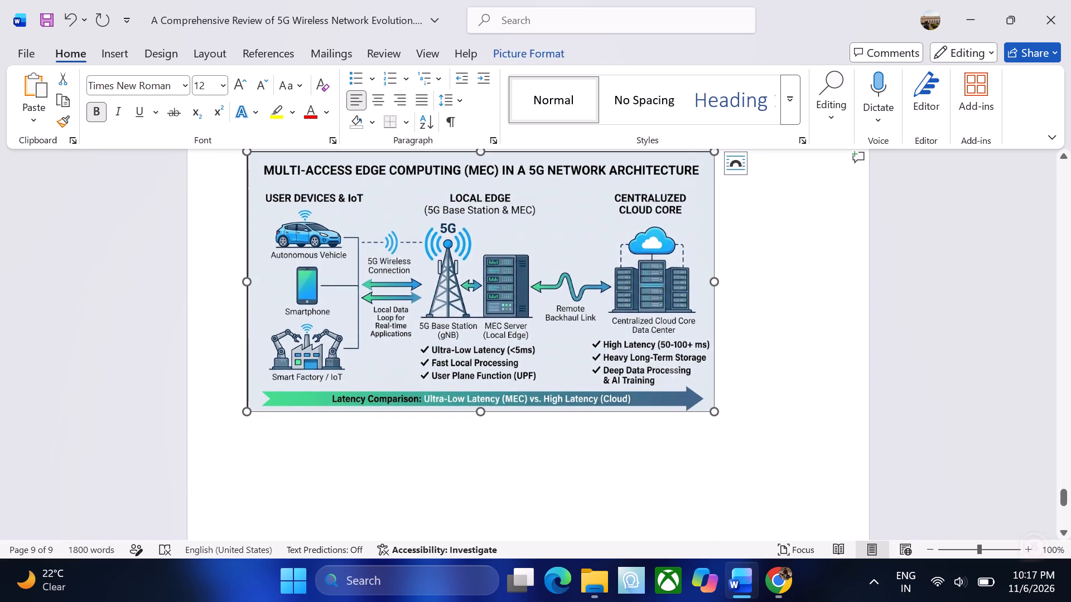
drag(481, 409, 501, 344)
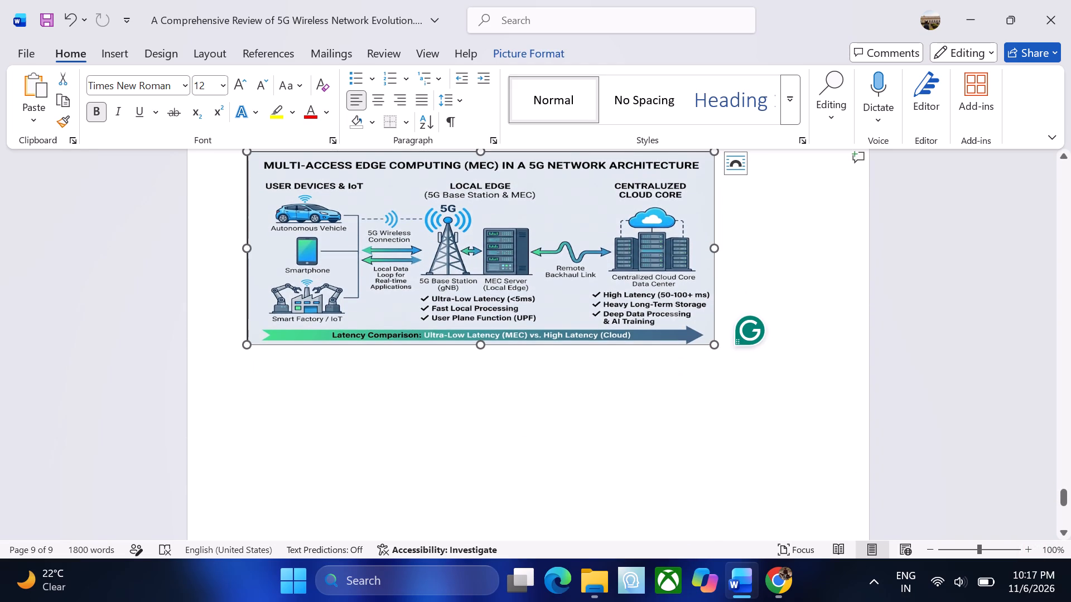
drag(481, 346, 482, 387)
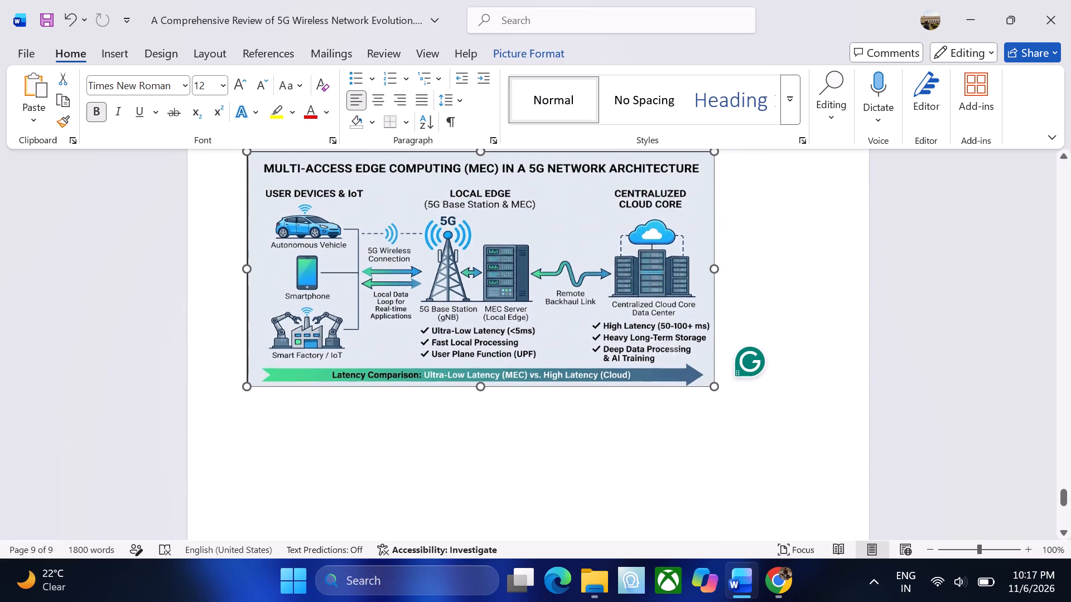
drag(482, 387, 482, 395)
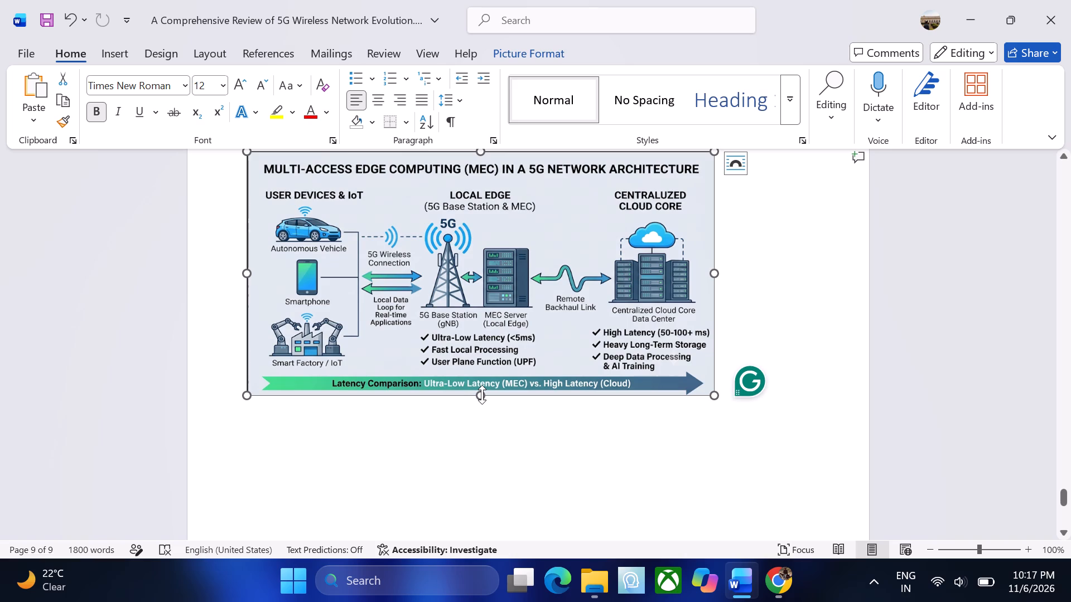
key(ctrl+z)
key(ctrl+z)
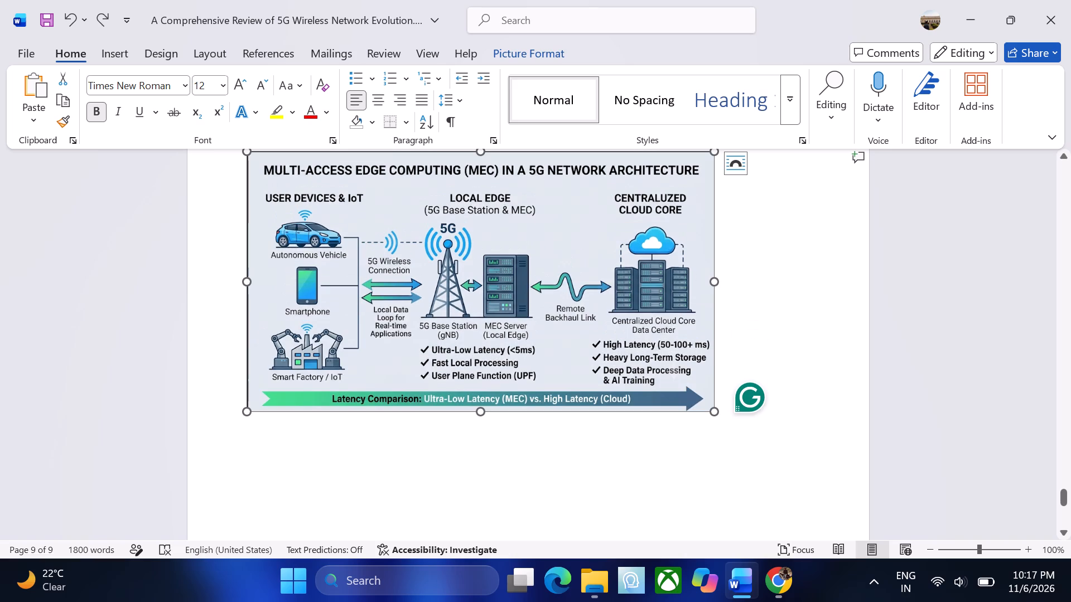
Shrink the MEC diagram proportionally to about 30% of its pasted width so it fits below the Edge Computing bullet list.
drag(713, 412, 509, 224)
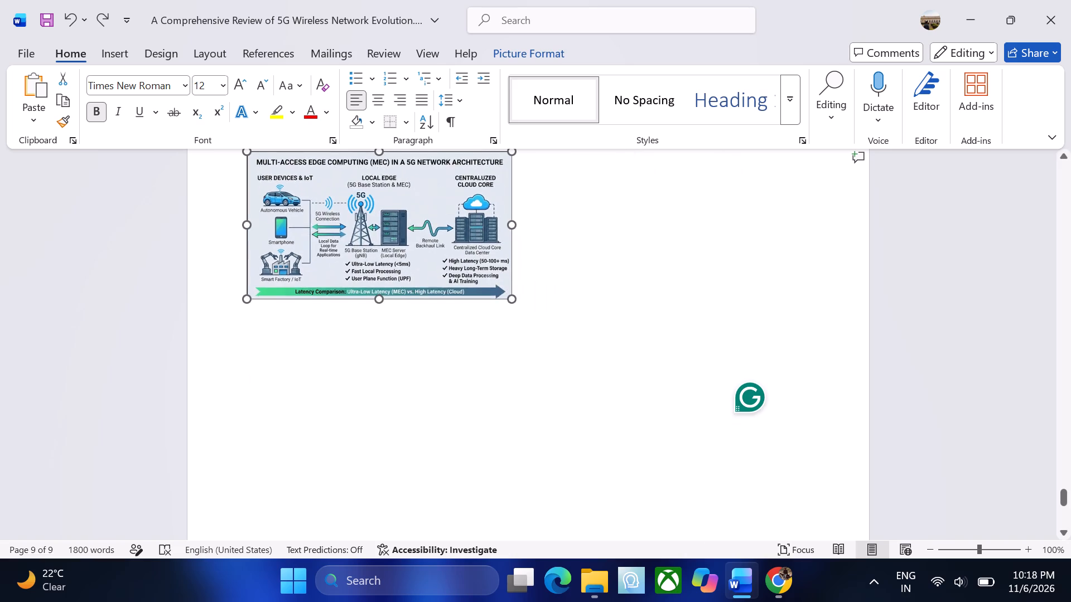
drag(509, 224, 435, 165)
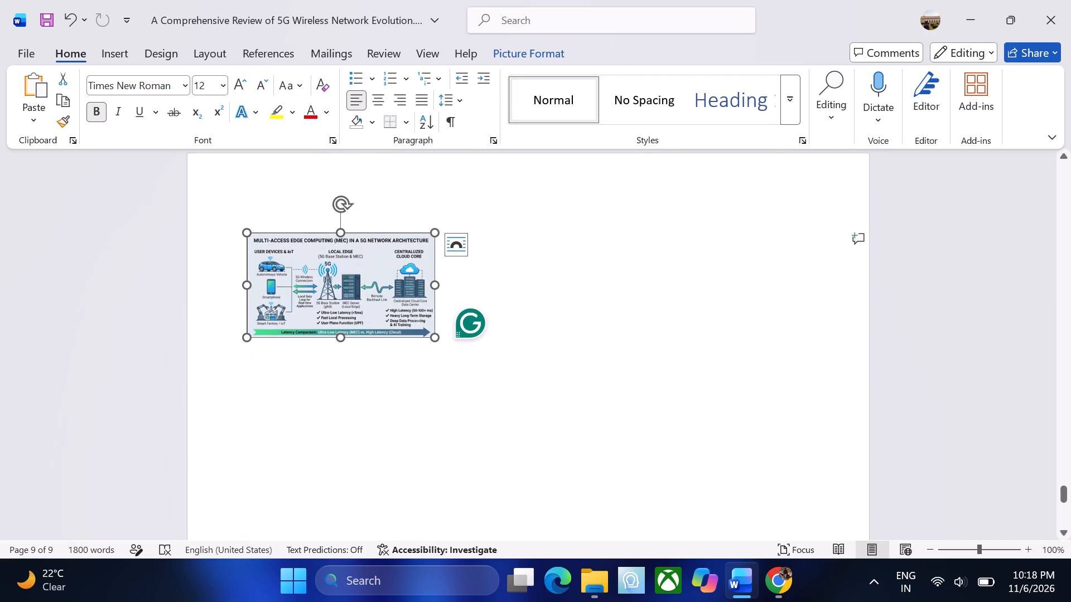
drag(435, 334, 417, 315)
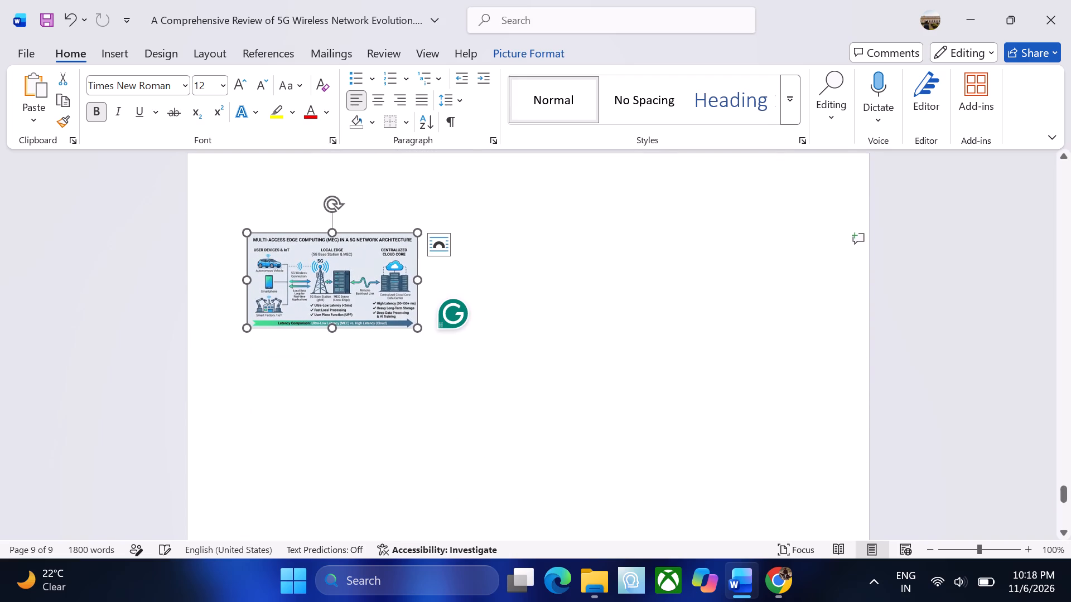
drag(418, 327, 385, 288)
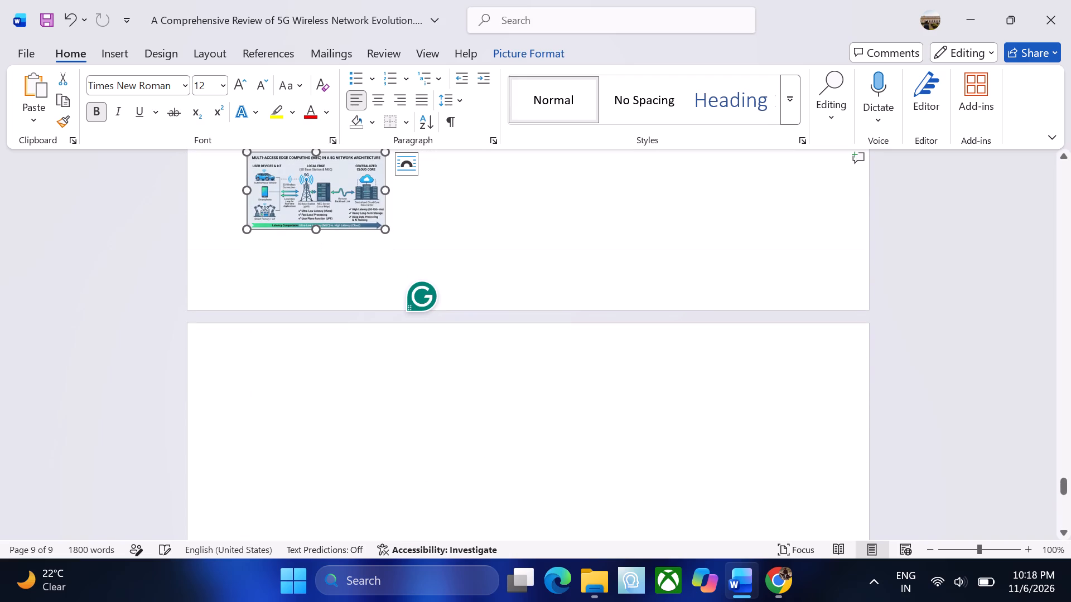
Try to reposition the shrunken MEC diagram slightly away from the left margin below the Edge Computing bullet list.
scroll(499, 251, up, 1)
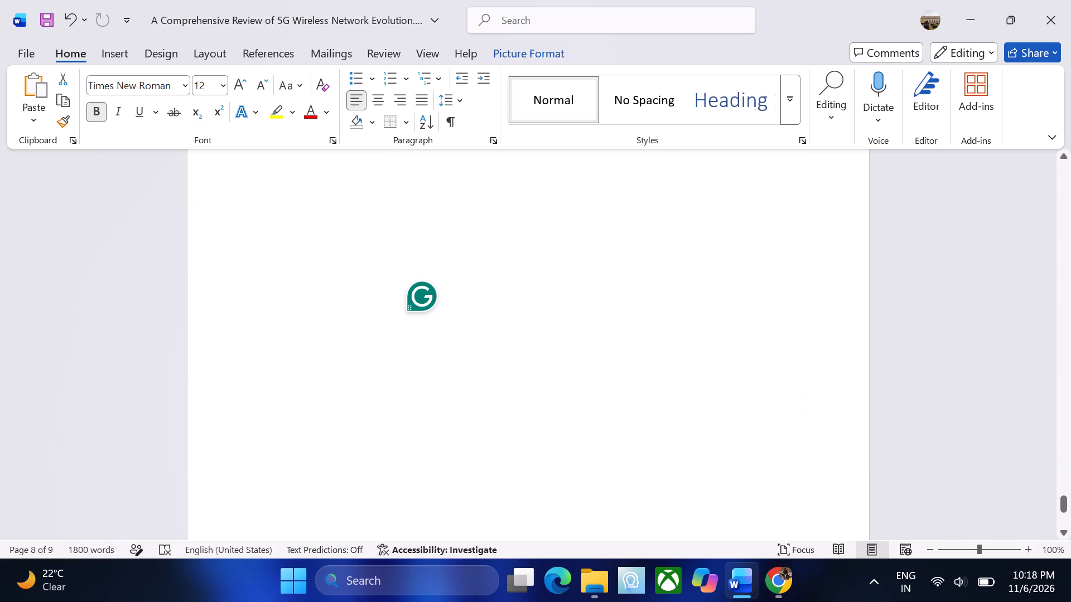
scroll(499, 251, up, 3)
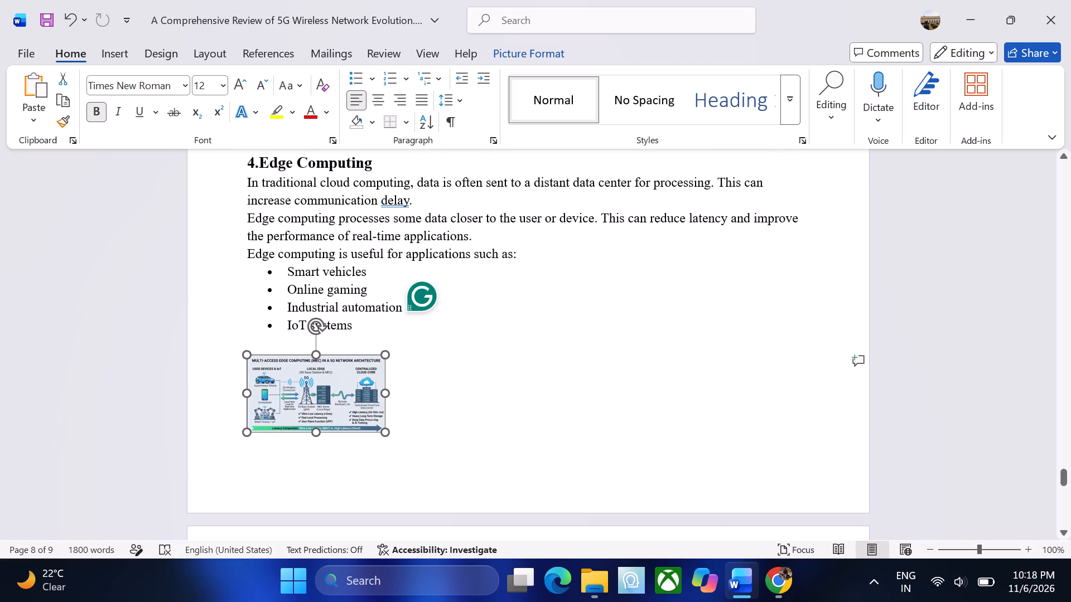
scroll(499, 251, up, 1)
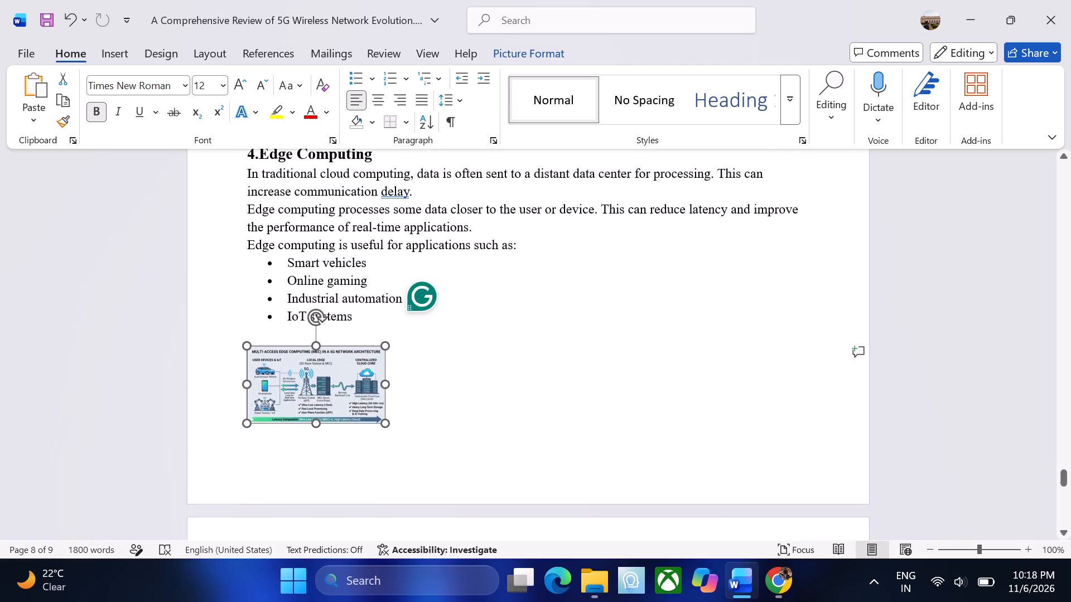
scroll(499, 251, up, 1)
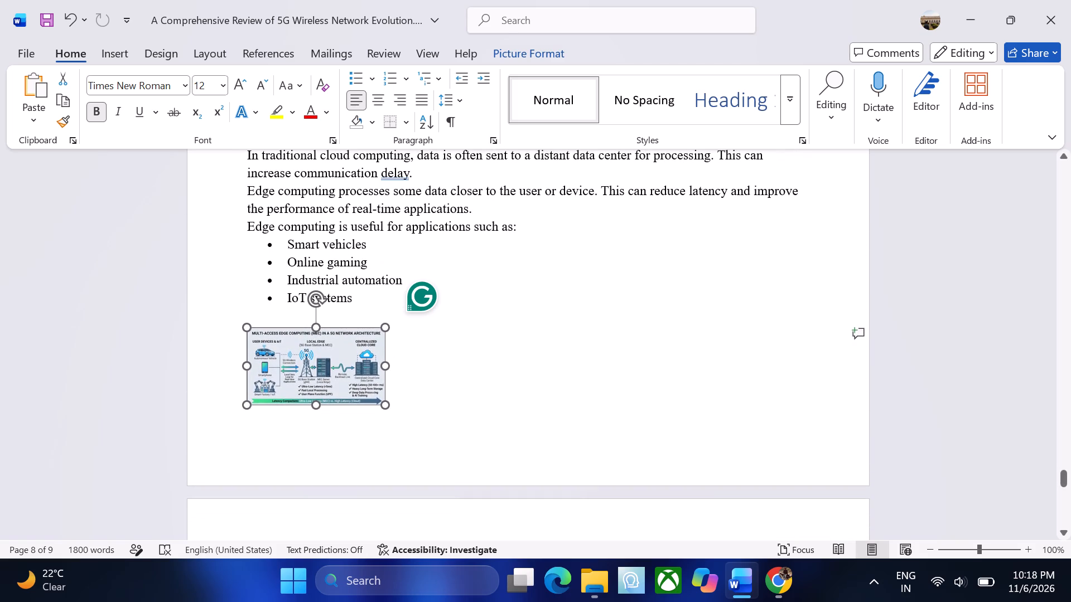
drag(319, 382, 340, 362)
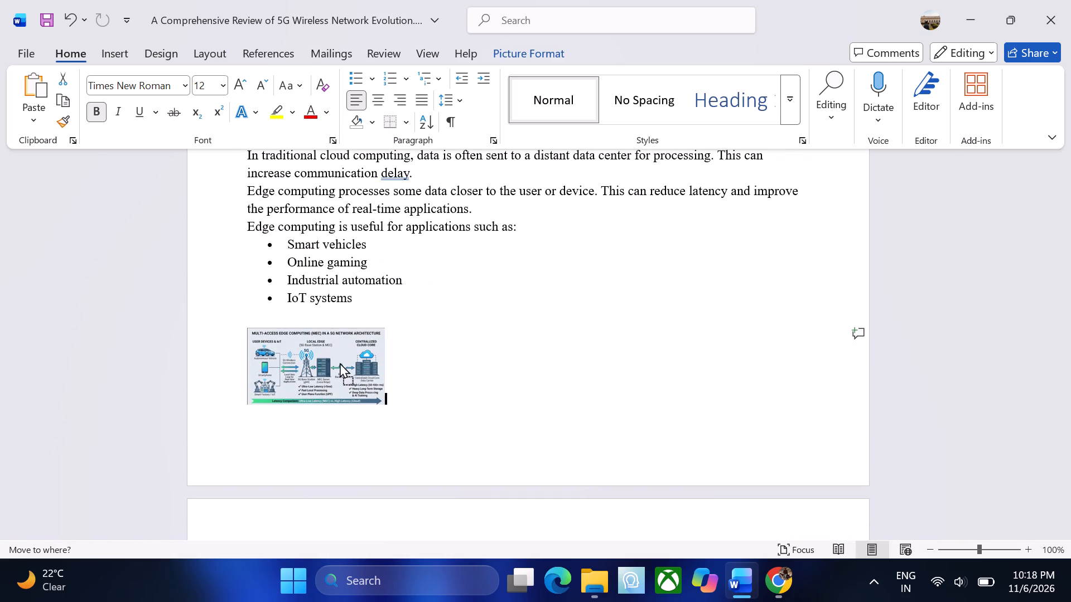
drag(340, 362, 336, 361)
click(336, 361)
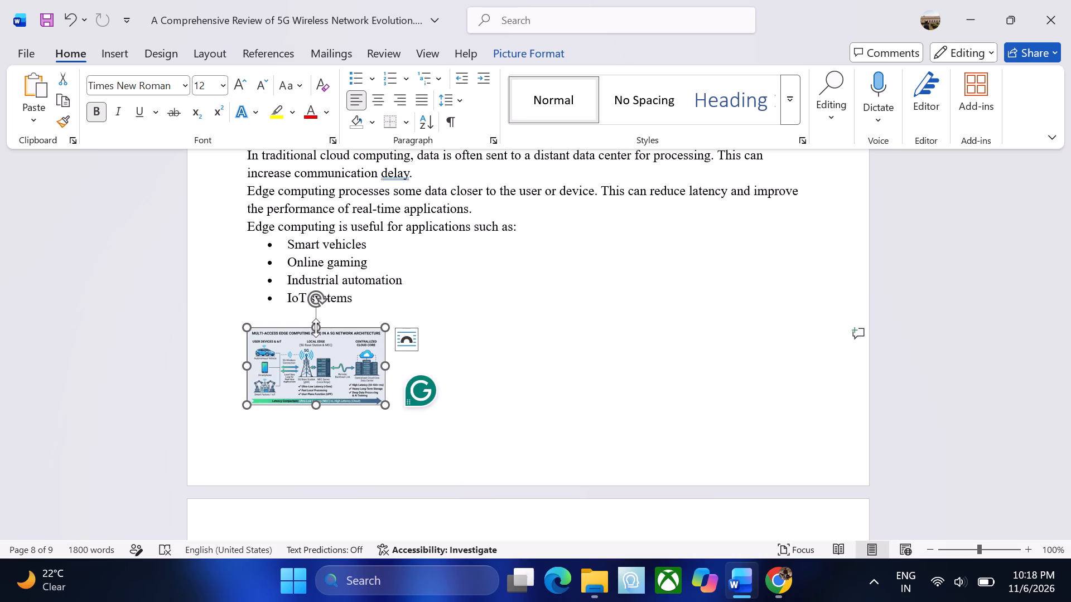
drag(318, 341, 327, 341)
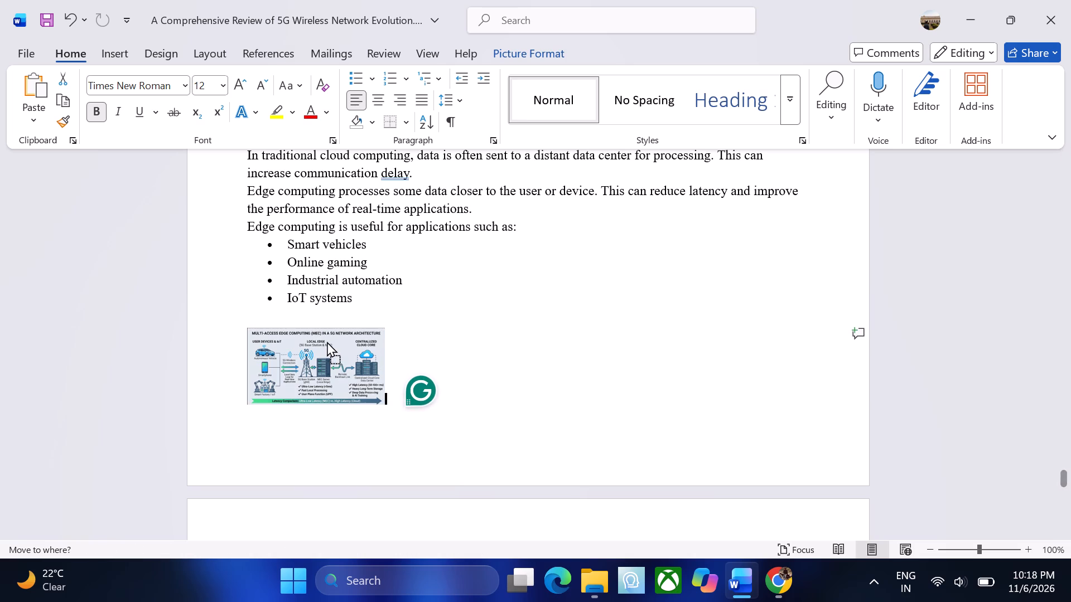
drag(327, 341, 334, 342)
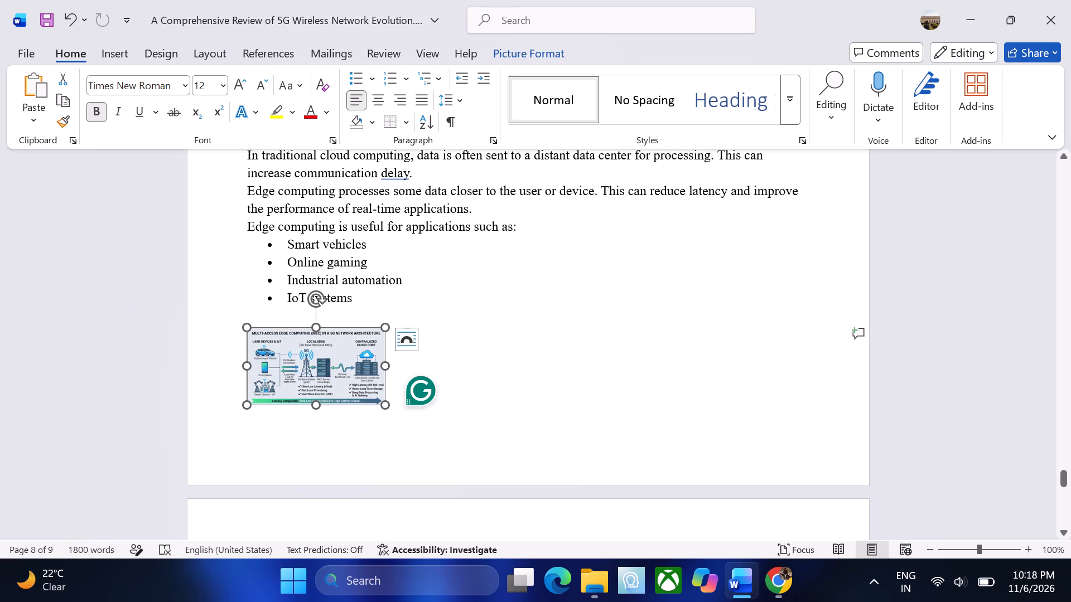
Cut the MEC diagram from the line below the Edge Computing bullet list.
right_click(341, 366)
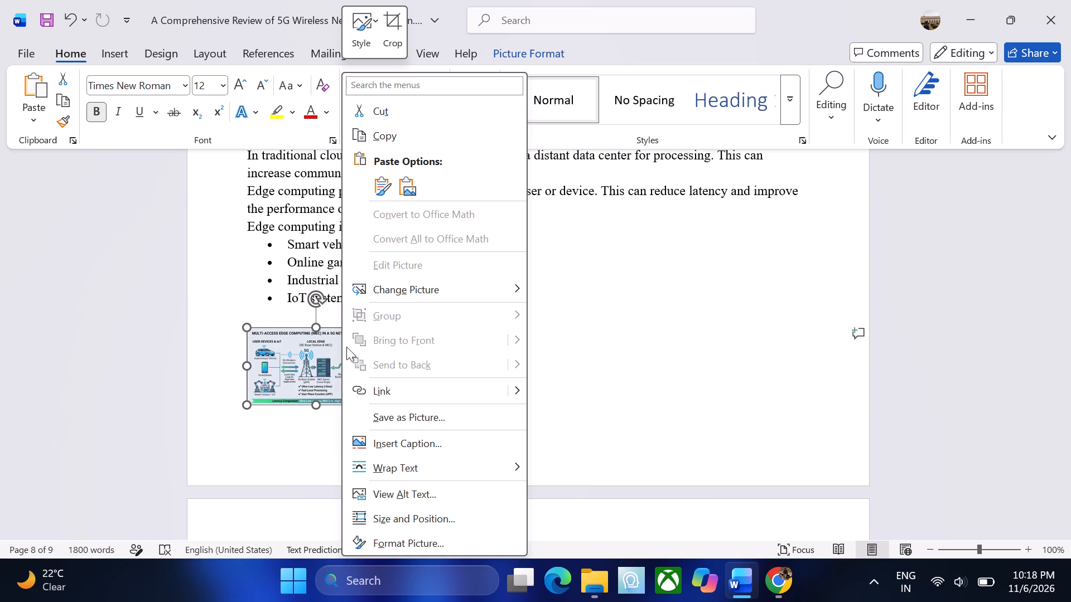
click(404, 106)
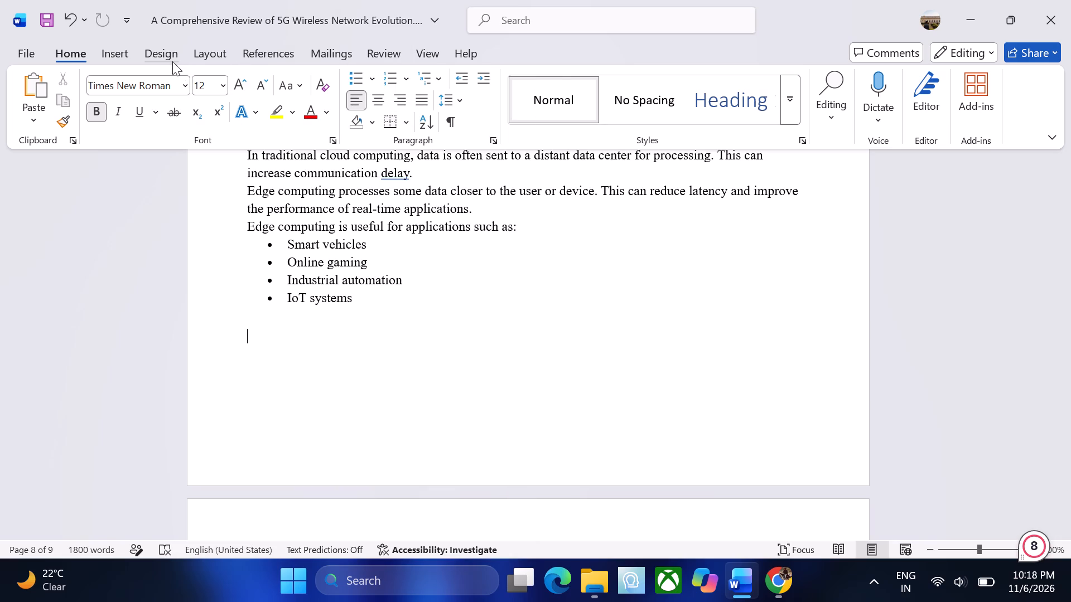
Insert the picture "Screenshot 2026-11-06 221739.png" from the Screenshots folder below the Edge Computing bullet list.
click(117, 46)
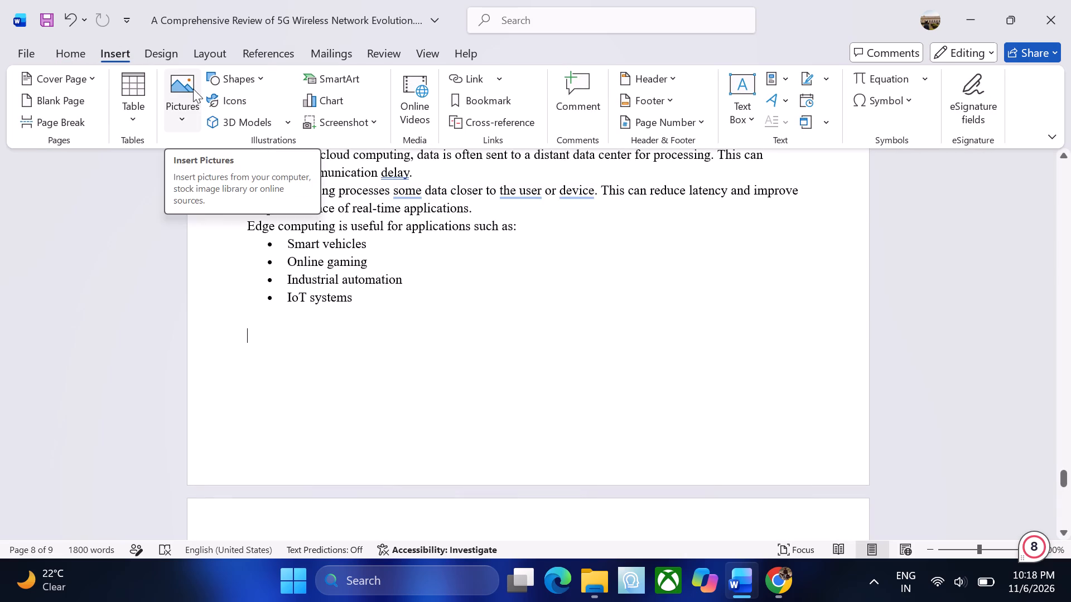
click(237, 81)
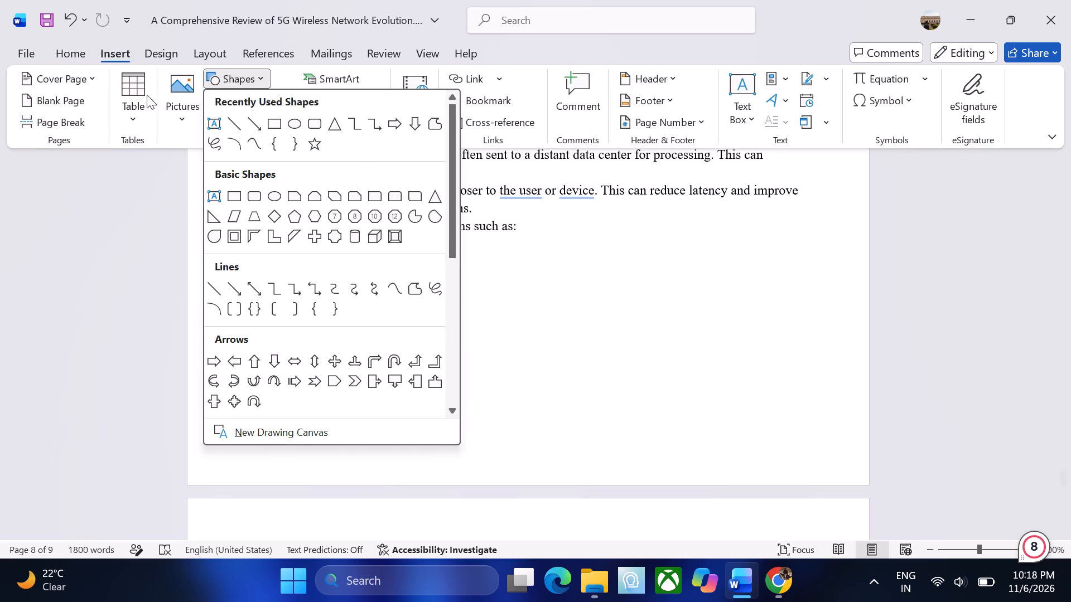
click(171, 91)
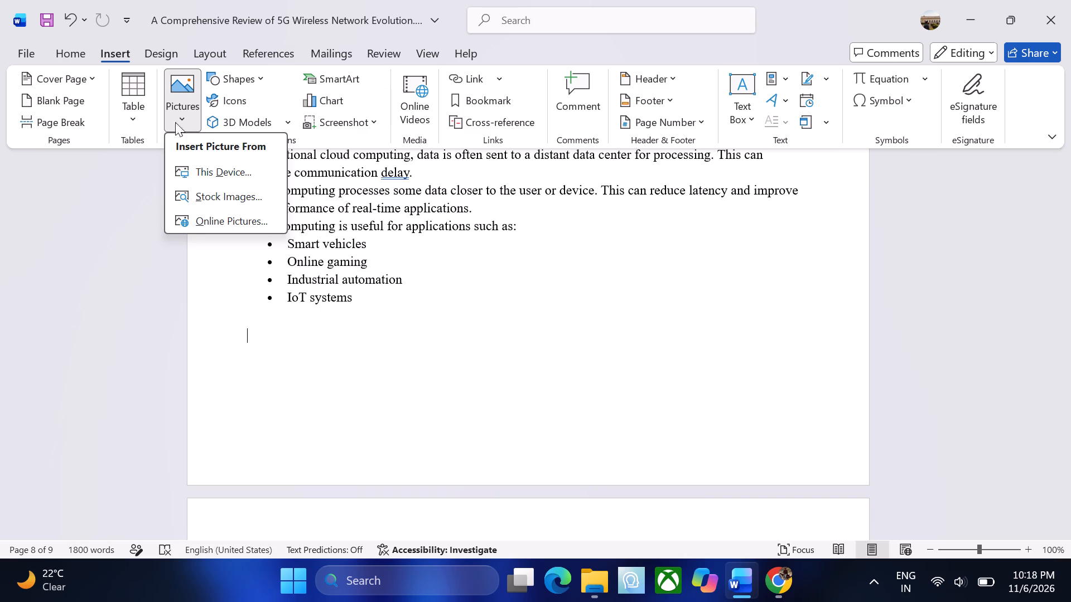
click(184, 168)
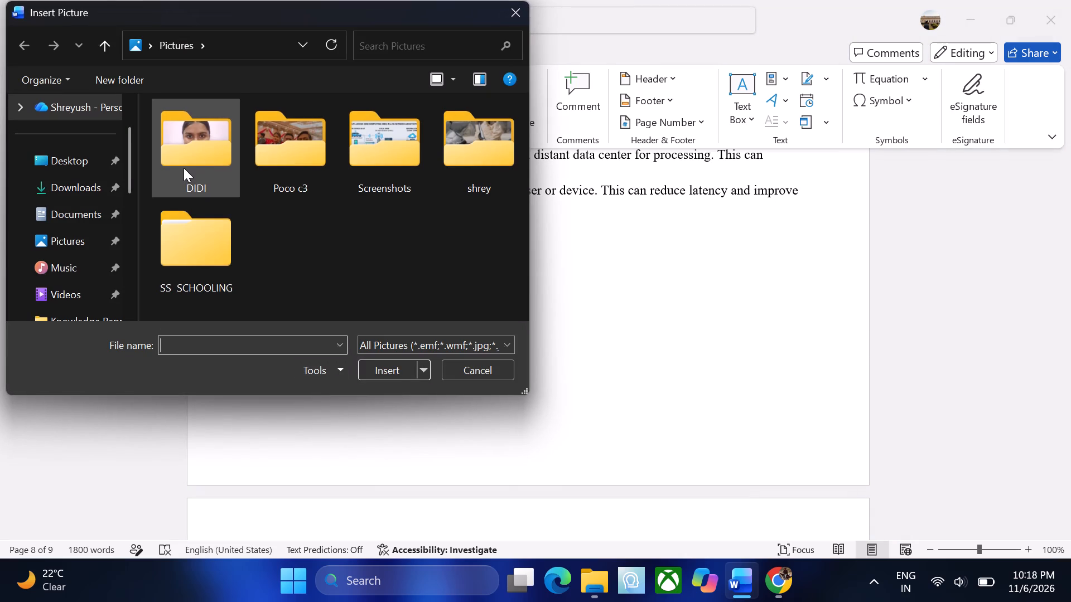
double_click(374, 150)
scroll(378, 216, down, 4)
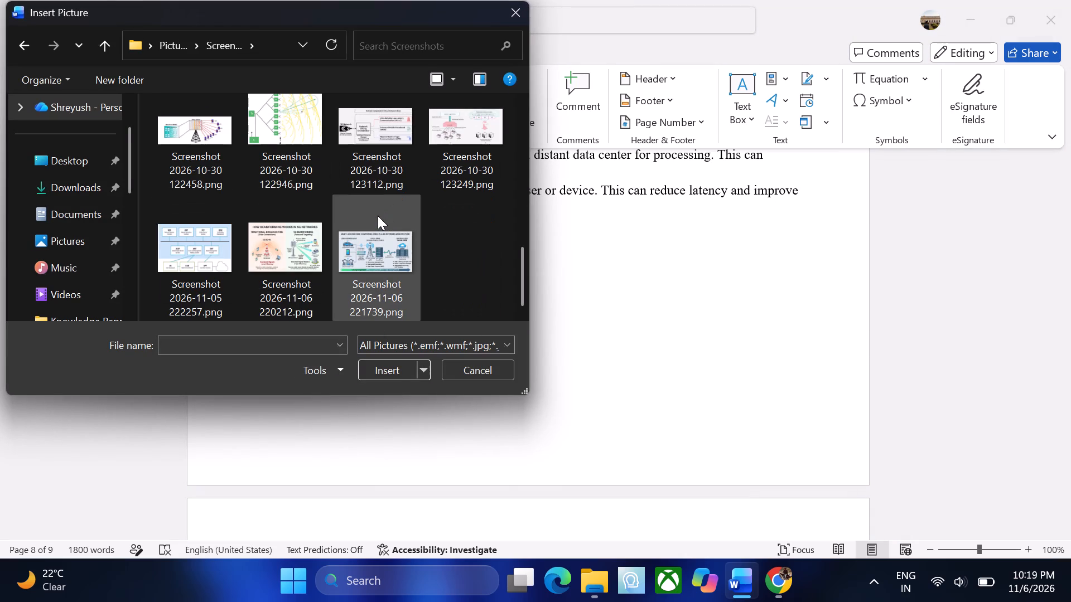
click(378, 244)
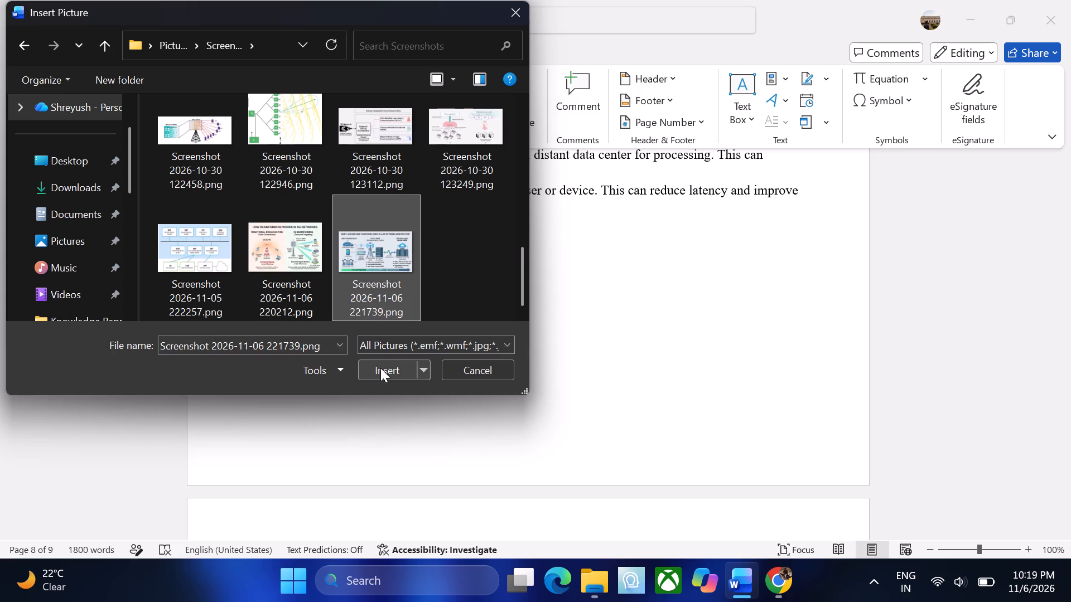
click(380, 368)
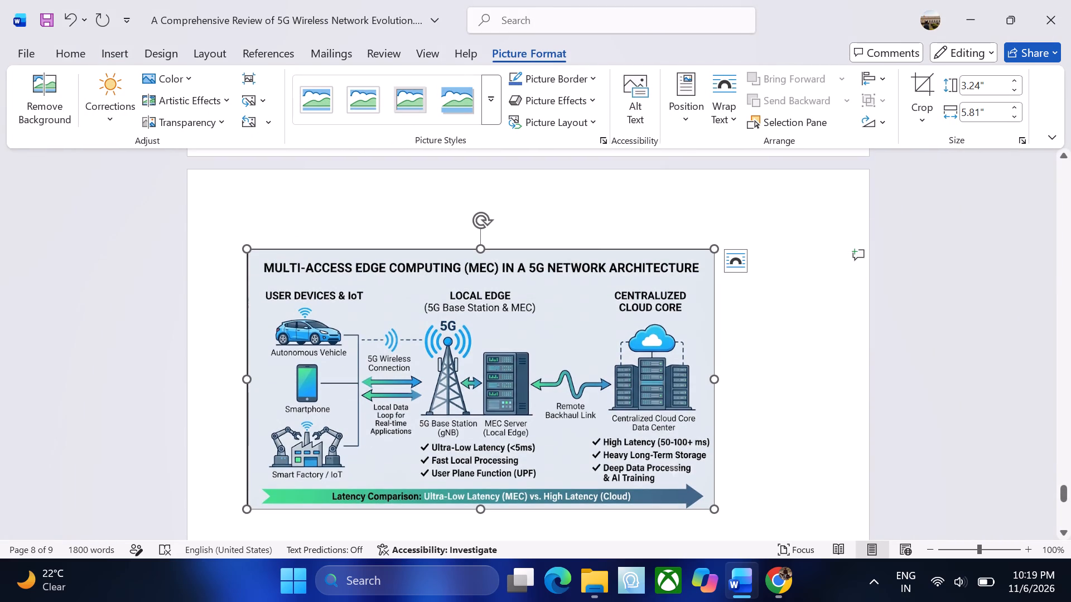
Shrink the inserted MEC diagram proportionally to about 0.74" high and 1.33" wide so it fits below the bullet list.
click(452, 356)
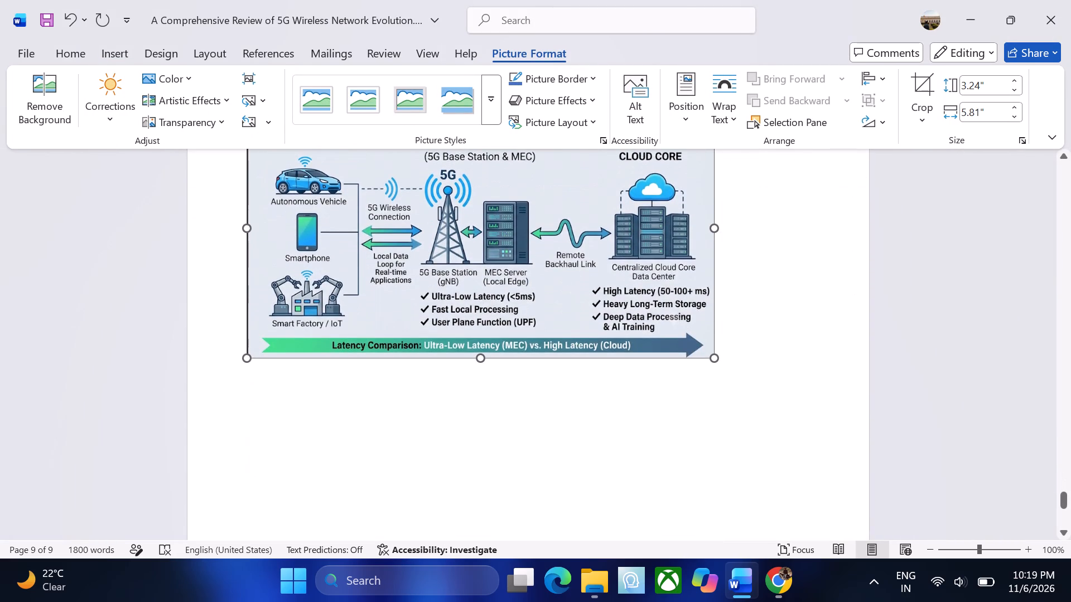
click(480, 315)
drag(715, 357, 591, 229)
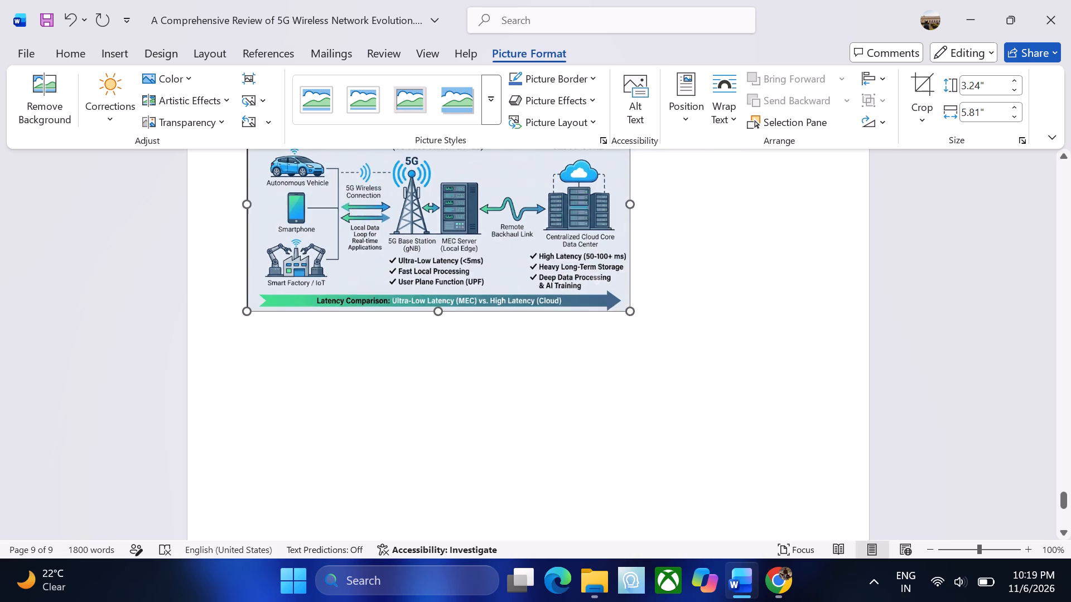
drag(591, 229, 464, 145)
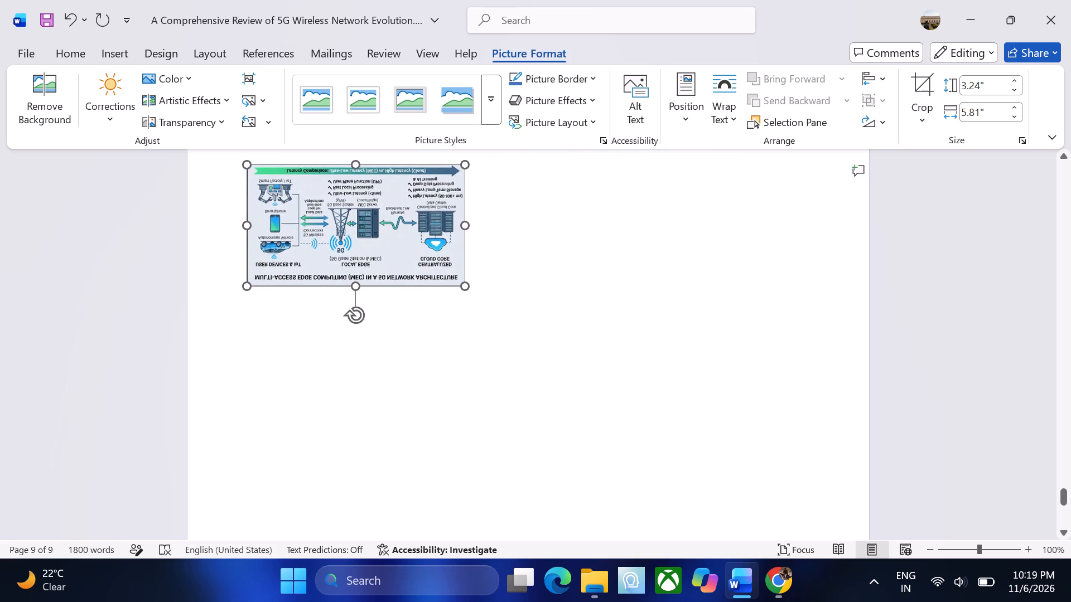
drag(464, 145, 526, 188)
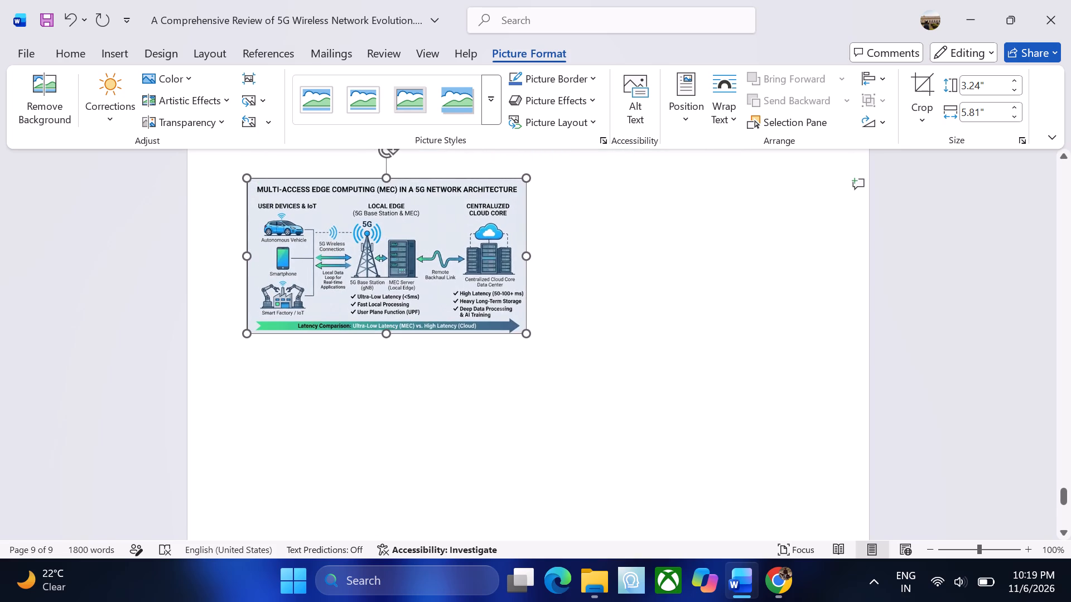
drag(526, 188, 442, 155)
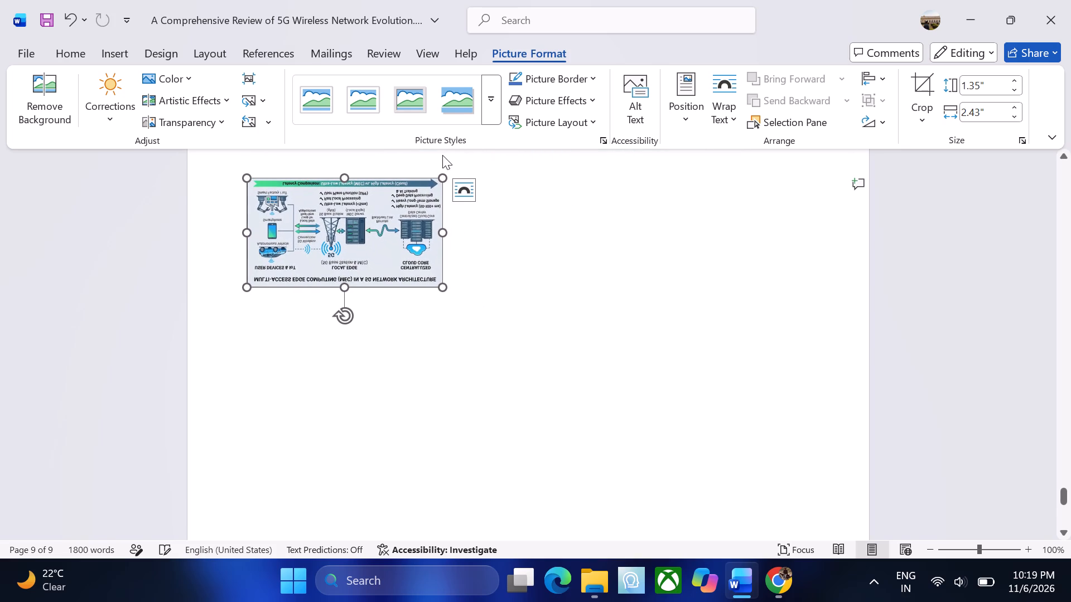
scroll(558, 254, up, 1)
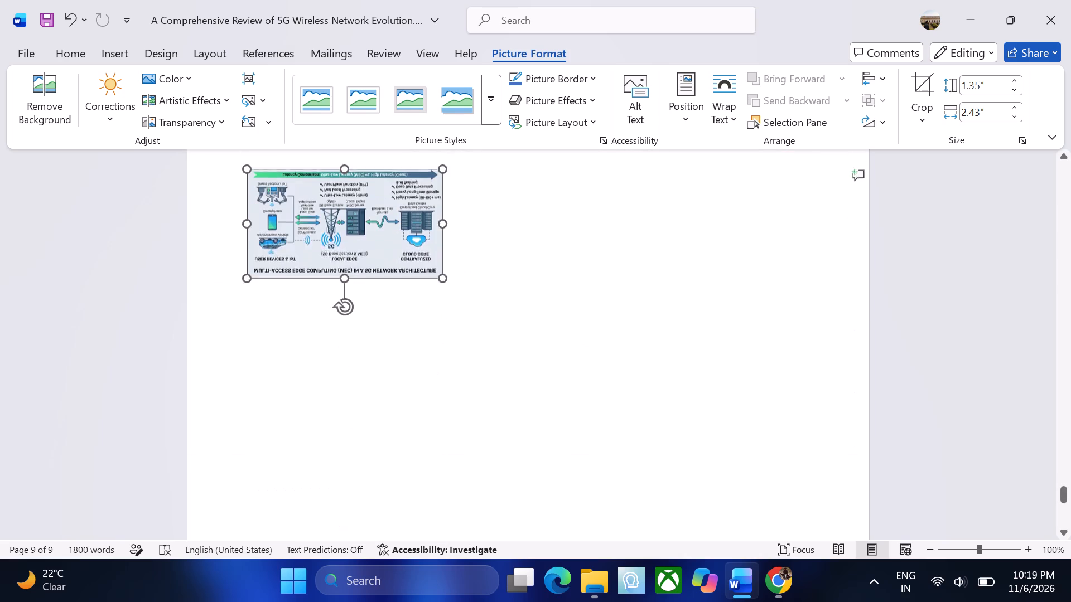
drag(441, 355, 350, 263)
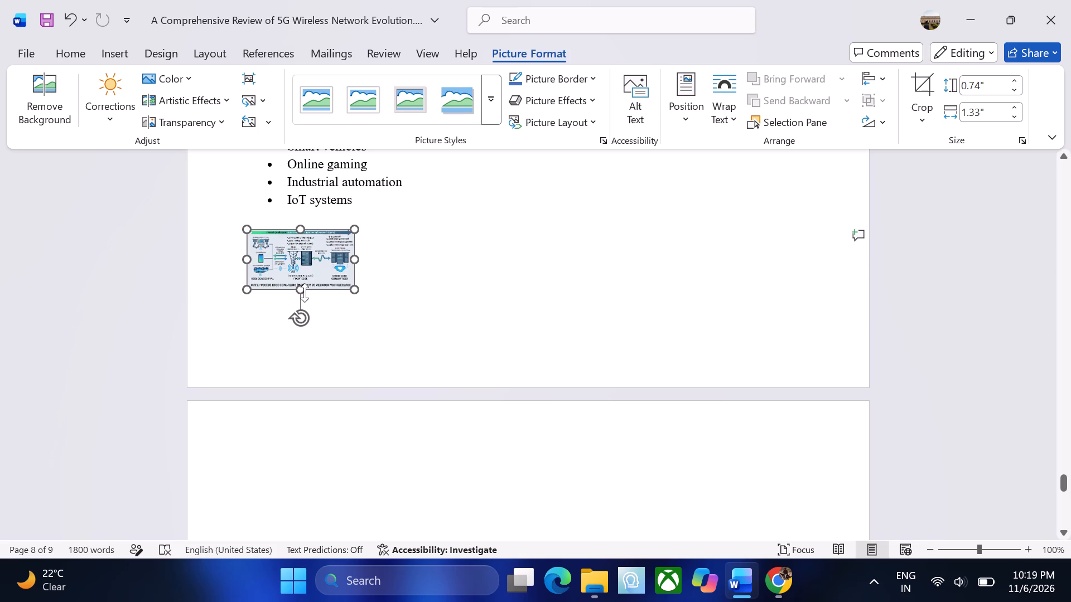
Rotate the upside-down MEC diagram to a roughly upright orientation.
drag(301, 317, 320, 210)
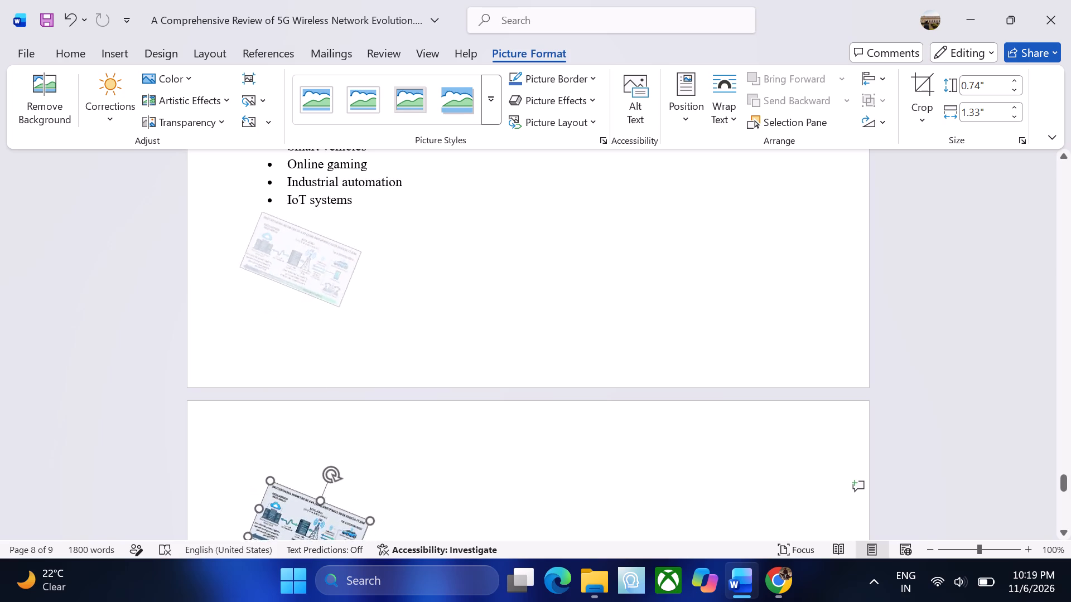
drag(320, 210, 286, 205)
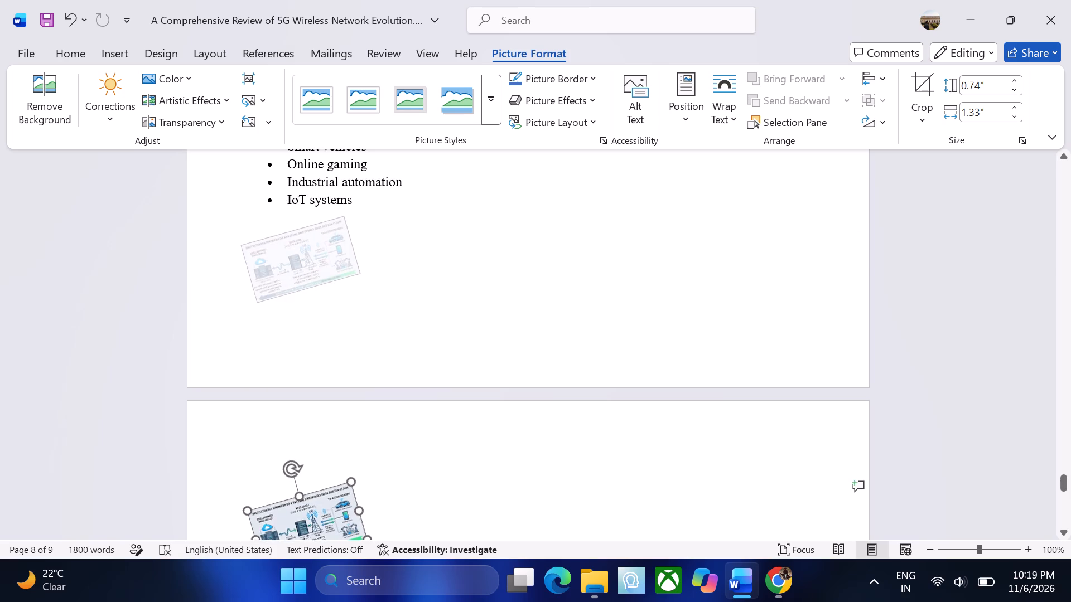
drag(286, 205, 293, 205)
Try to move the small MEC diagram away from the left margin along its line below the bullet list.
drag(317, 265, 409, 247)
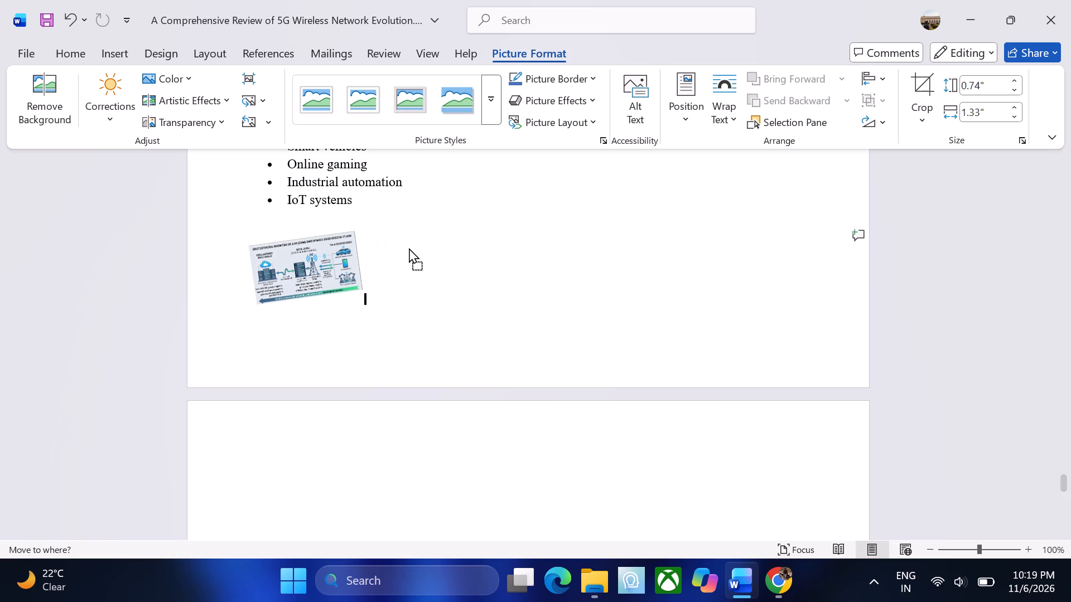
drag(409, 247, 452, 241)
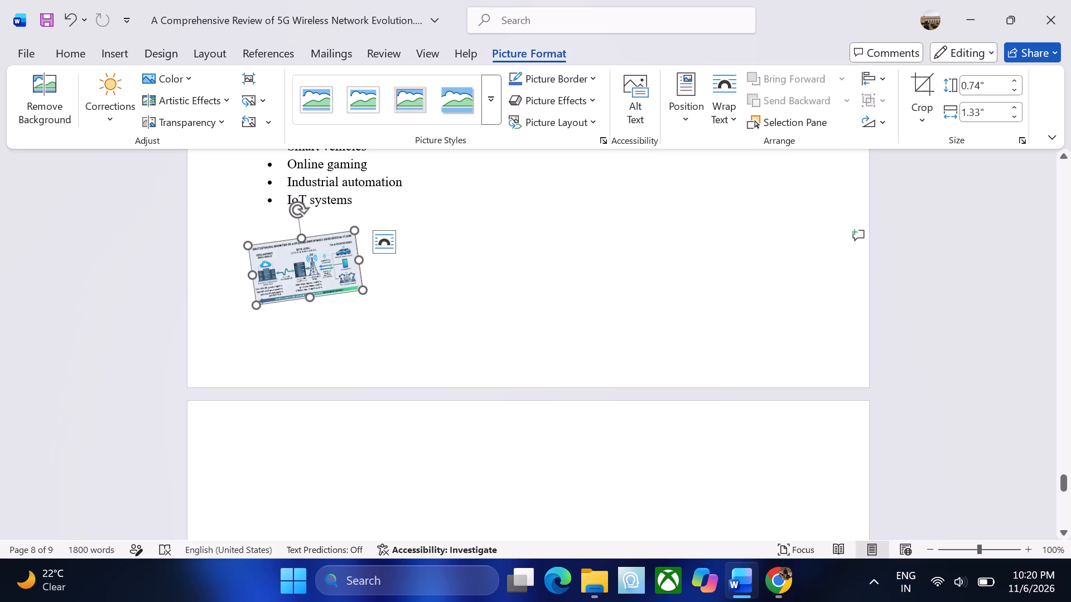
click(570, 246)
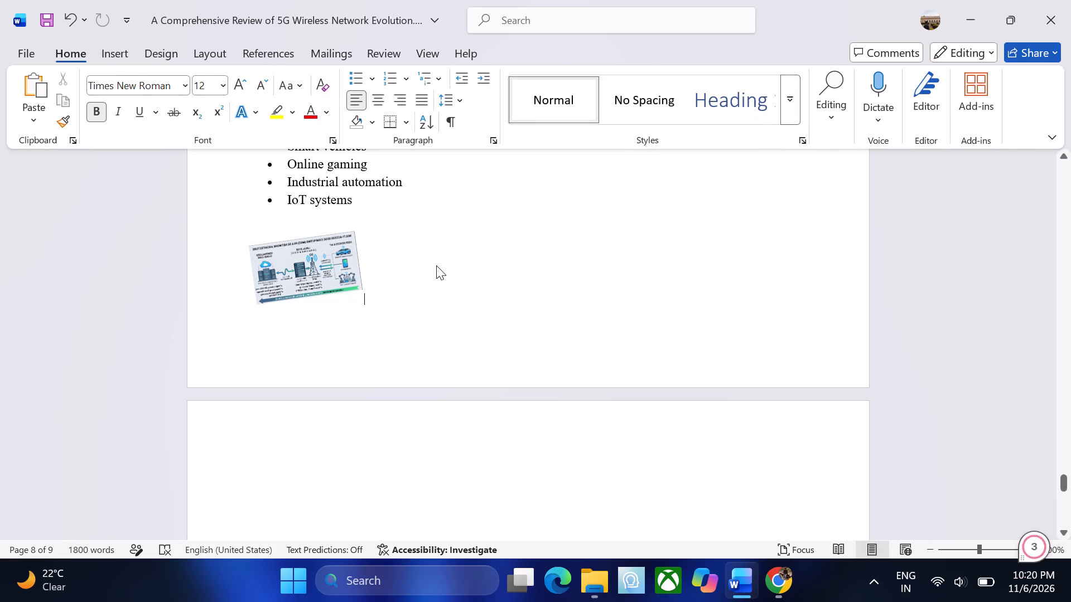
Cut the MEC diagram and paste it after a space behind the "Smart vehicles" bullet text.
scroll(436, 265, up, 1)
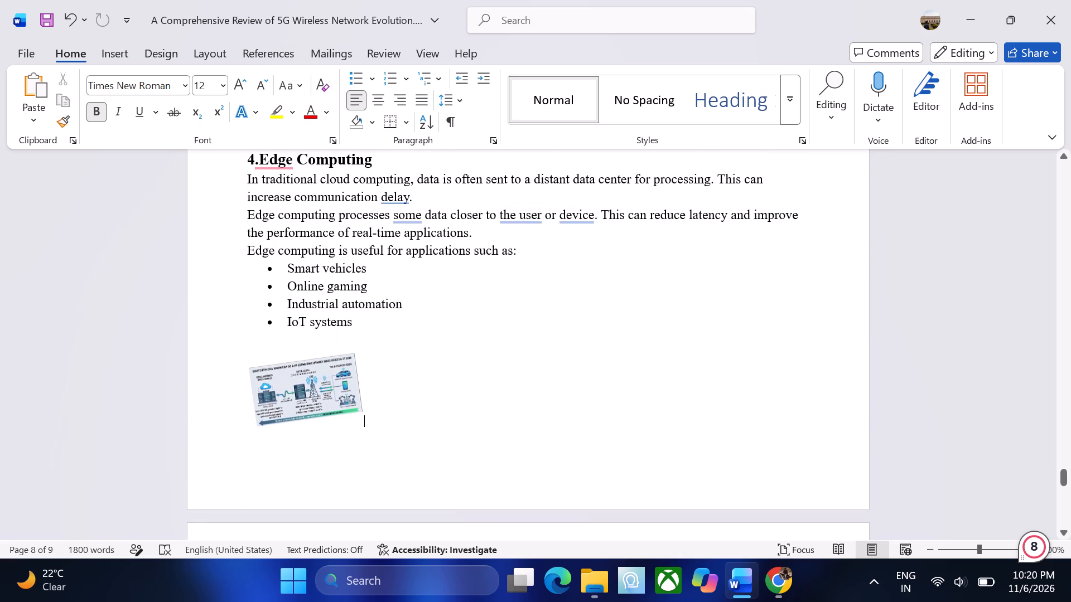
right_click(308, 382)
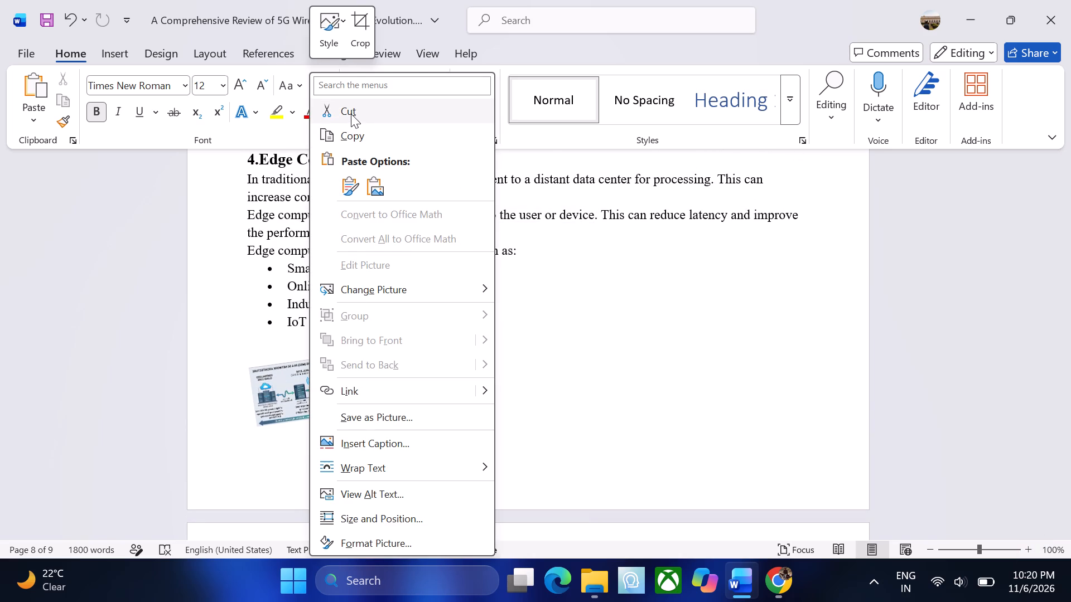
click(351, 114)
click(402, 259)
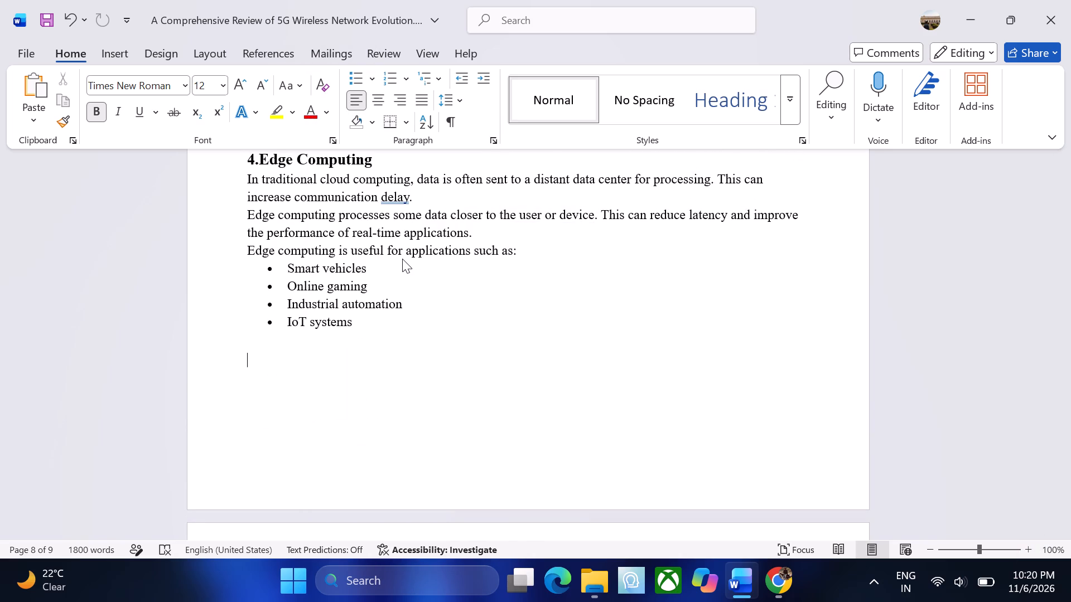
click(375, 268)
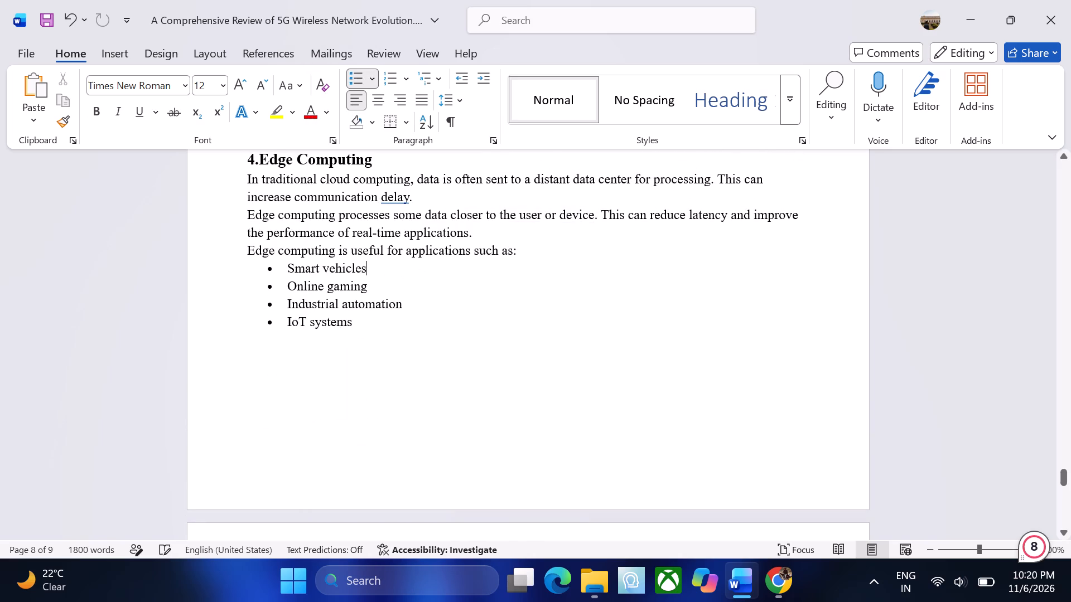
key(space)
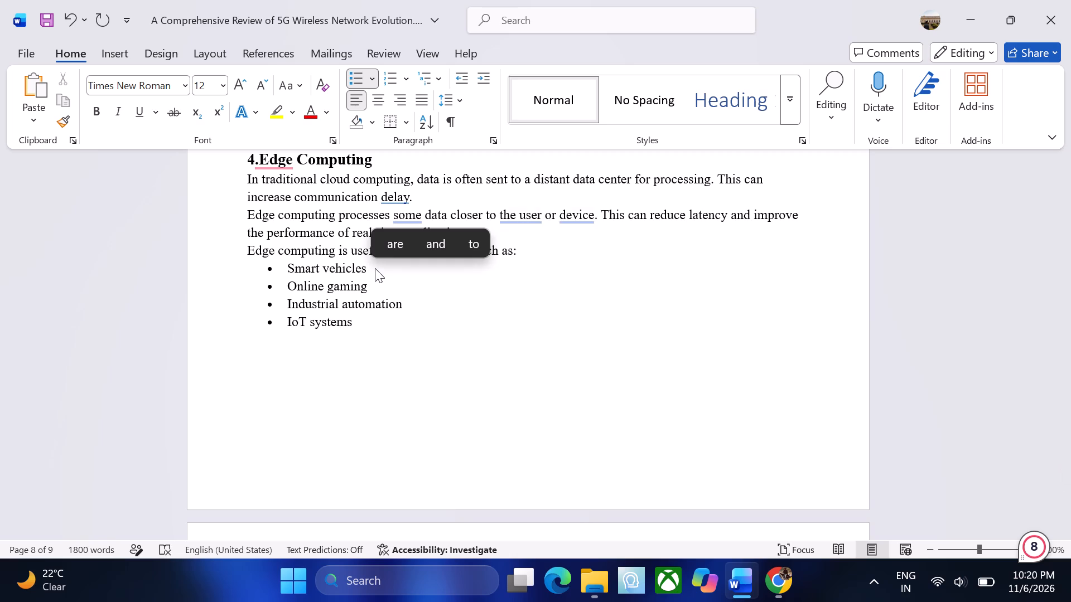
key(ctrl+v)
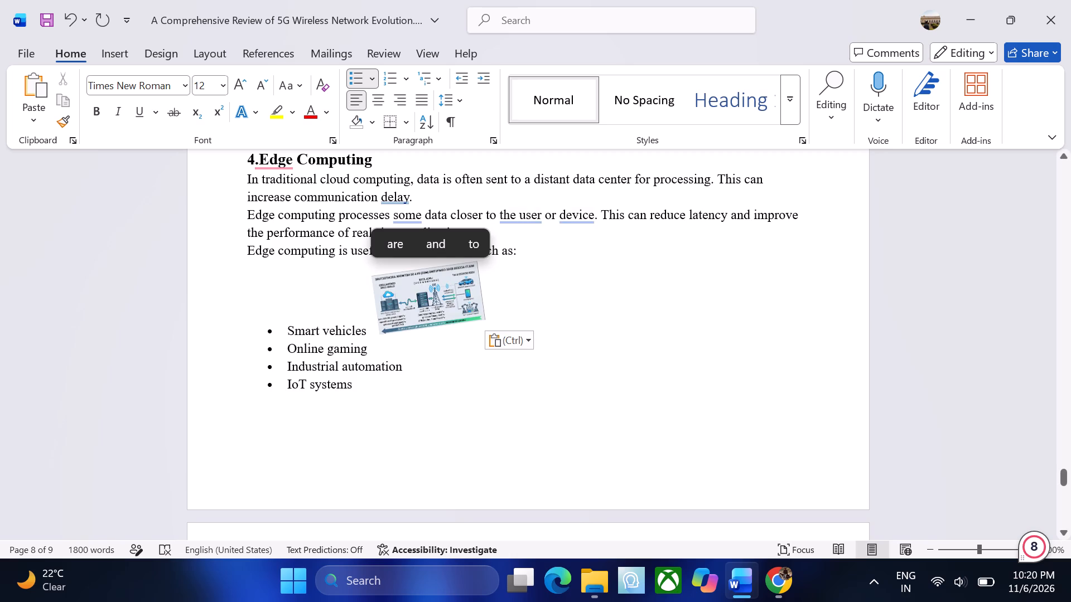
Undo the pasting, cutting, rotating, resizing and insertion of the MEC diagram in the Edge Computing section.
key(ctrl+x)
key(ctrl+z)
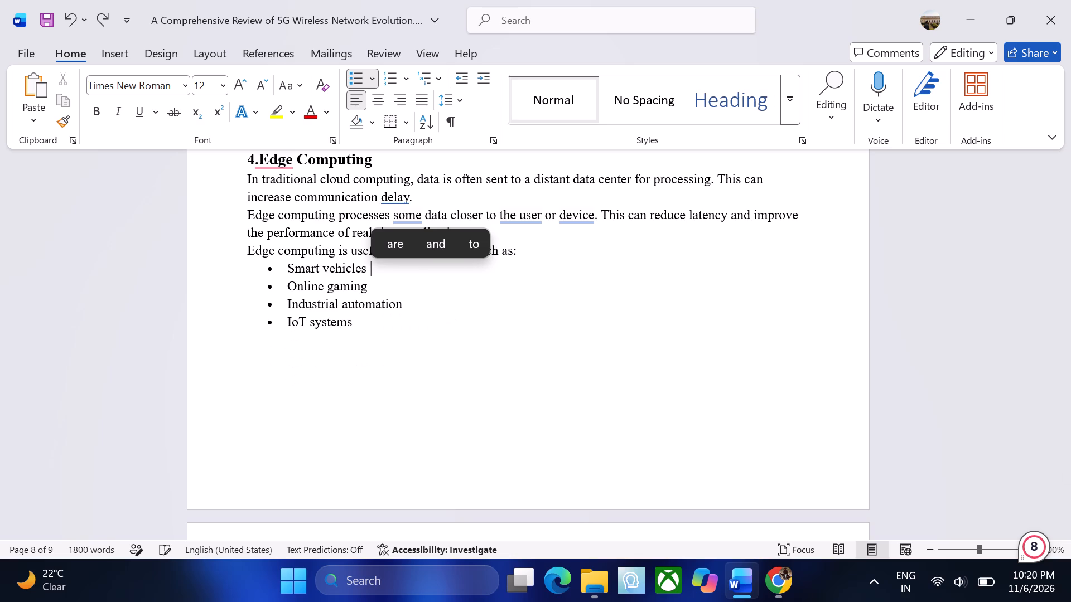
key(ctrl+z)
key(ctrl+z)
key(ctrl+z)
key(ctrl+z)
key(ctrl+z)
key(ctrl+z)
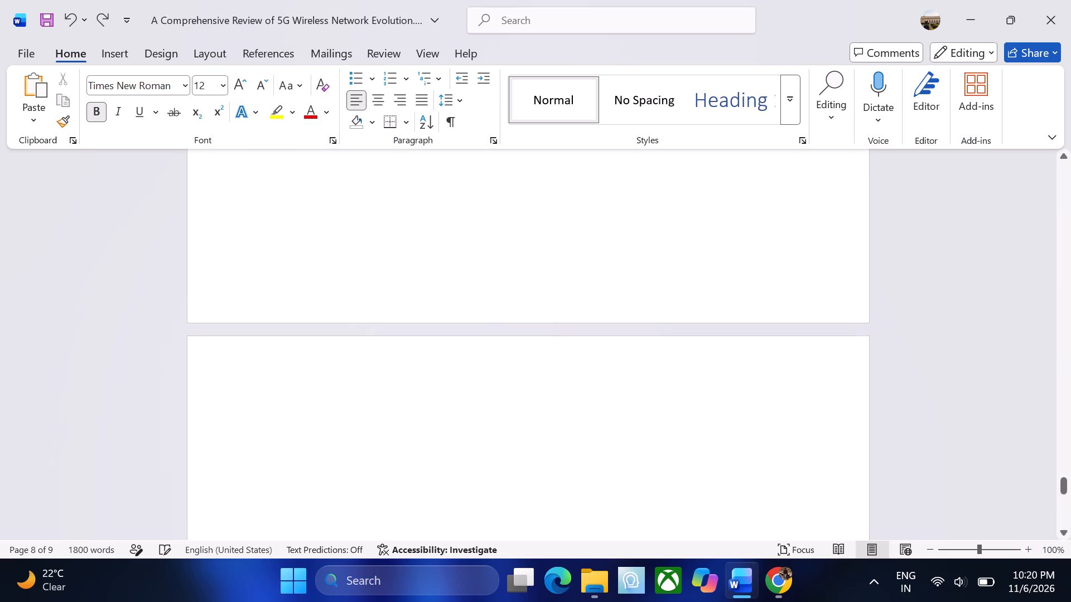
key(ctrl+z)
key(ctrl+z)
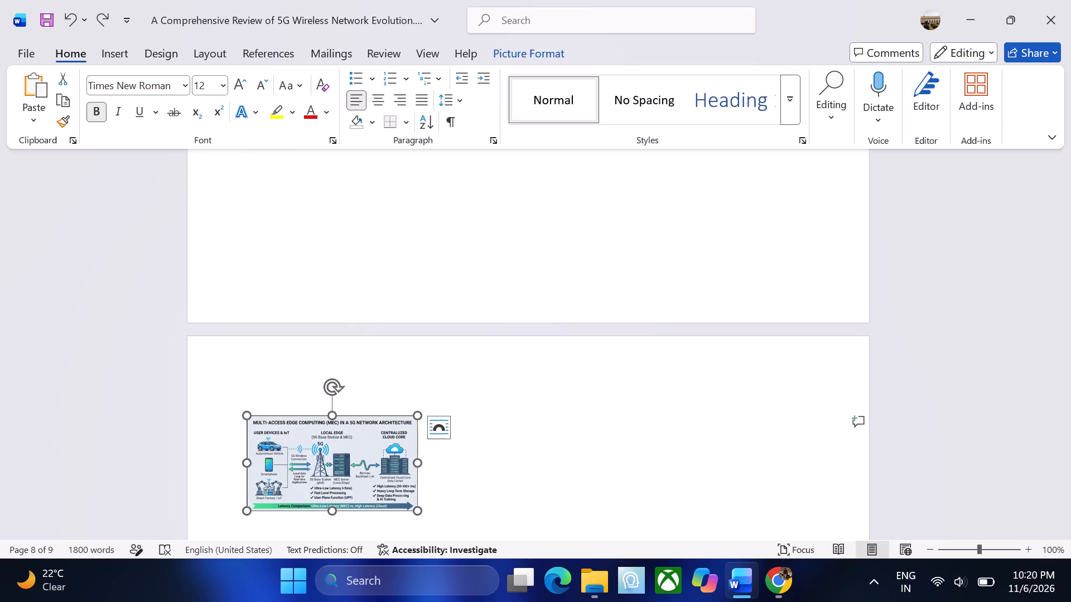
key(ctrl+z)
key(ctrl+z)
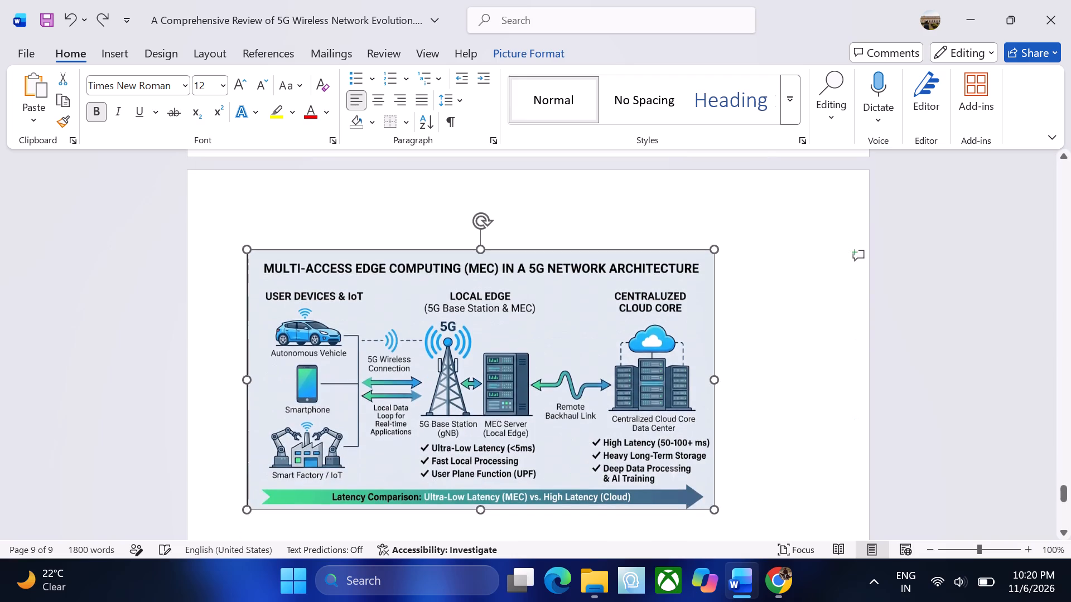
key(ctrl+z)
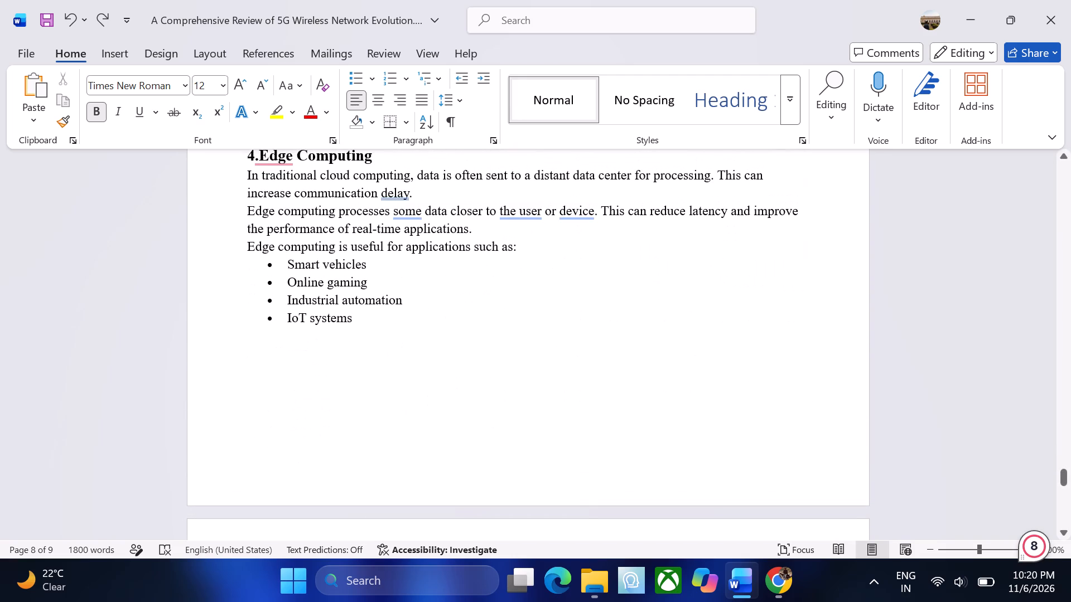
Copy the MEC diagram file "Screenshot 2026-11-06 221739.png" from the Screenshots folder for insertion behind the "Smart vehicles" bullet text.
click(397, 265)
click(594, 569)
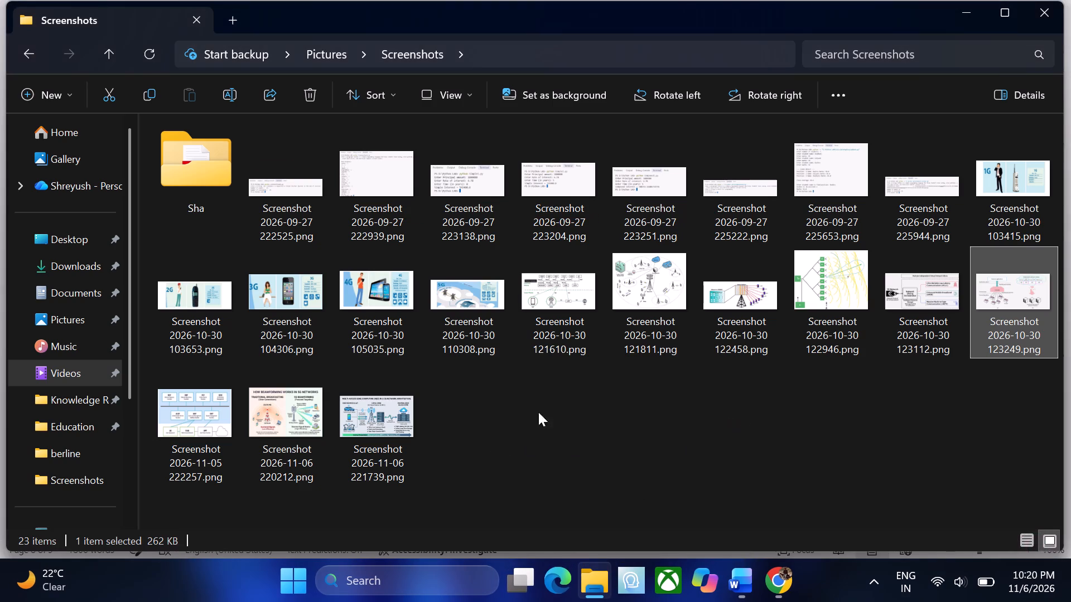
click(395, 415)
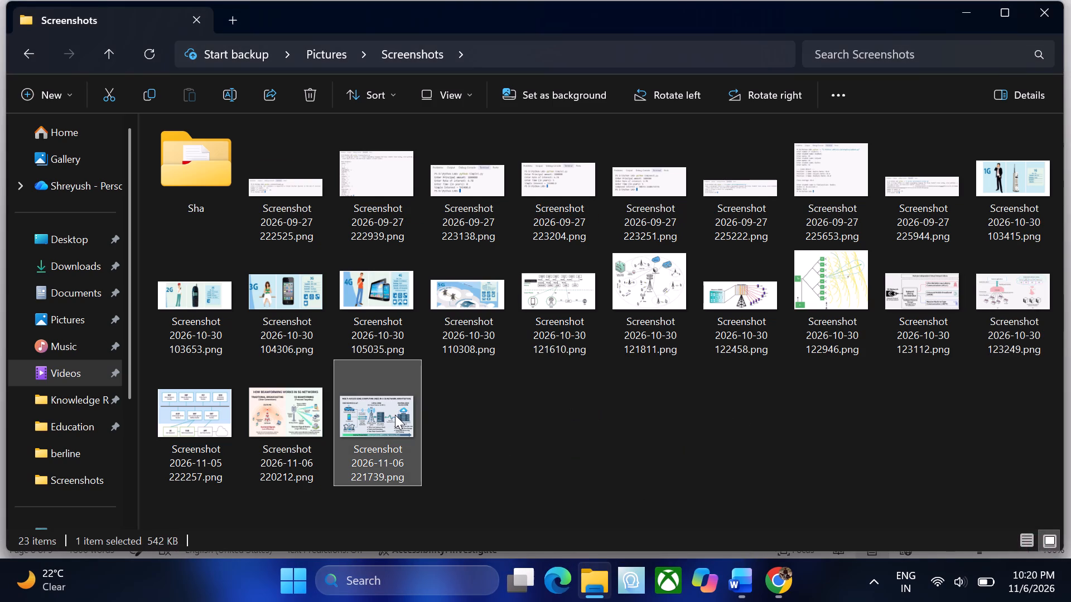
key(ctrl+c)
key(alt+Tab)
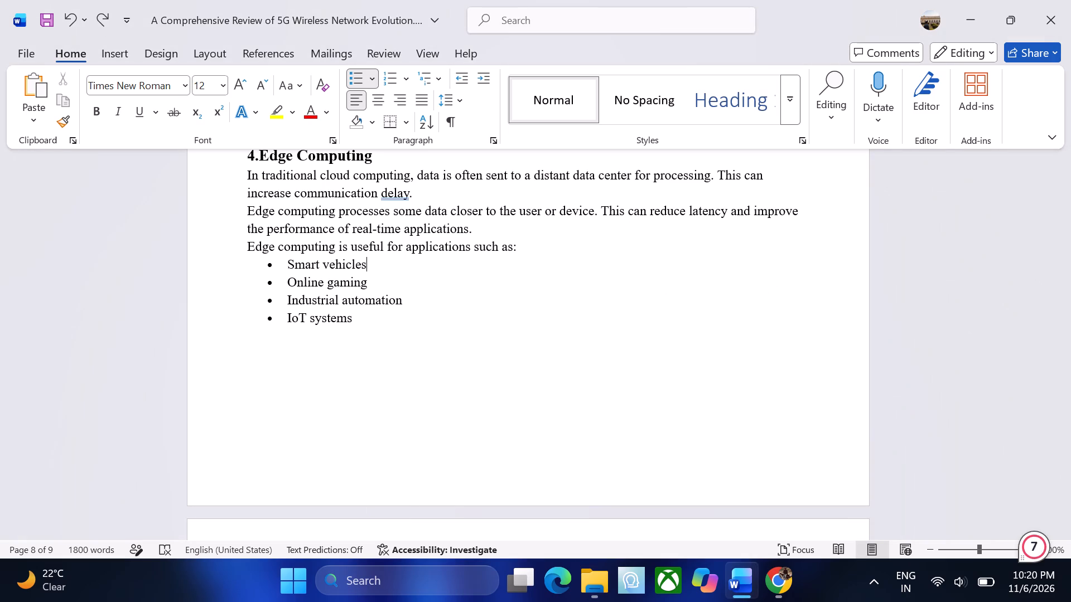
Paste the MEC diagram on the "Smart vehicles" bullet line, separated from the text by a run of spaces.
key(space)
key(space)
key(space)
key(space)
key(space)
key(space)
key(space)
key(space)
key(space)
key(space)
key(space)
key(space)
key(space)
key(space)
key(space)
key(space)
key(space)
key(space)
key(space)
key(space)
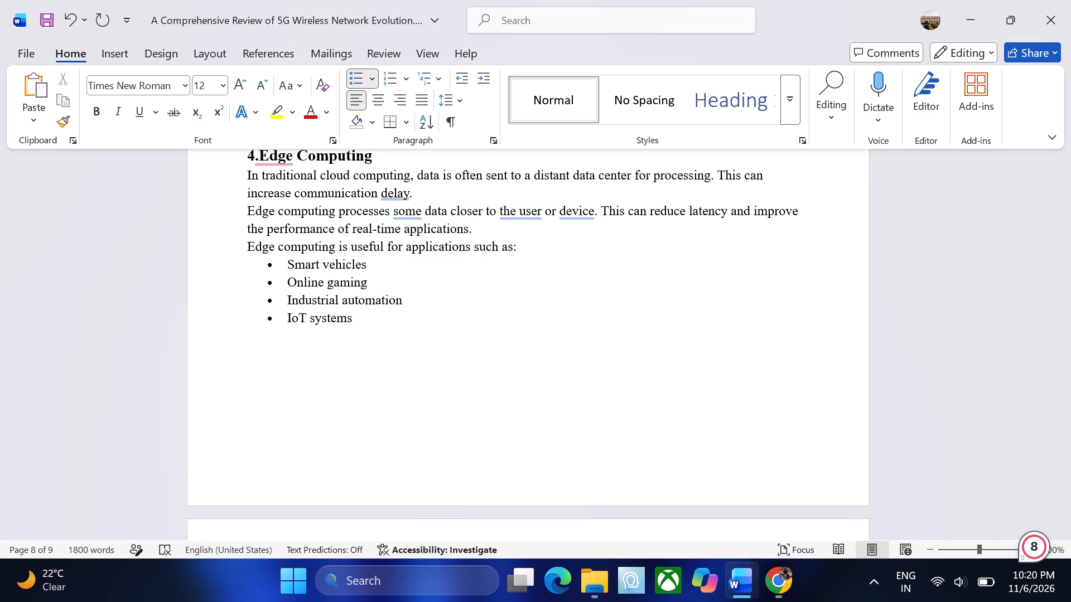
key(BackSpace)
key(BackSpace)
key(BackSpace)
key(BackSpace)
key(BackSpace)
key(BackSpace)
key(BackSpace)
key(BackSpace)
key(BackSpace)
key(BackSpace)
key(BackSpace)
key(BackSpace)
key(BackSpace)
key(BackSpace)
key(BackSpace)
key(BackSpace)
key(BackSpace)
key(BackSpace)
key(BackSpace)
key(BackSpace)
key(BackSpace)
key(ctrl+v)
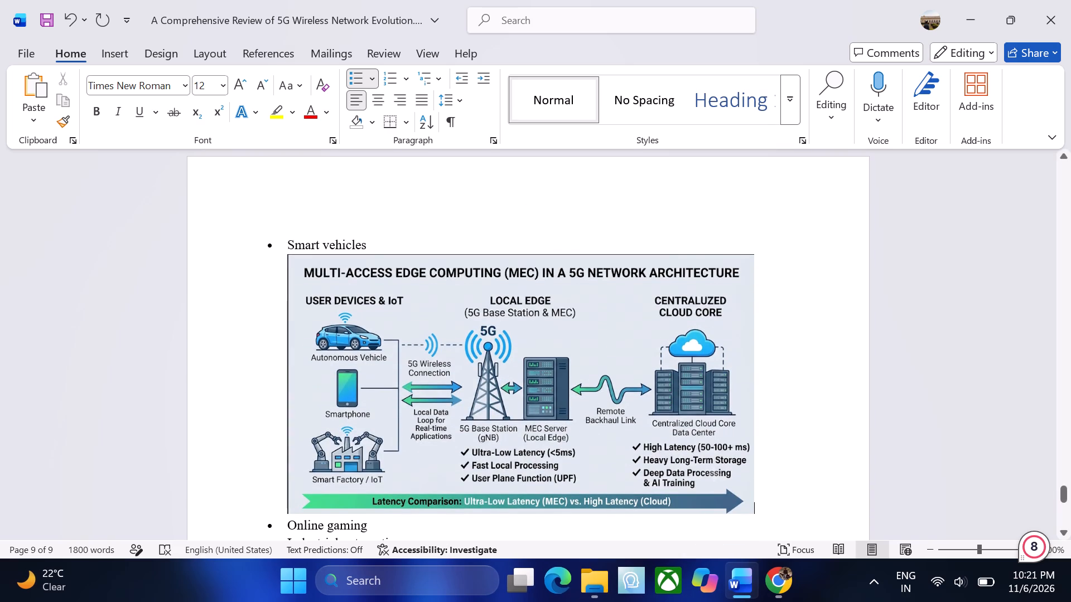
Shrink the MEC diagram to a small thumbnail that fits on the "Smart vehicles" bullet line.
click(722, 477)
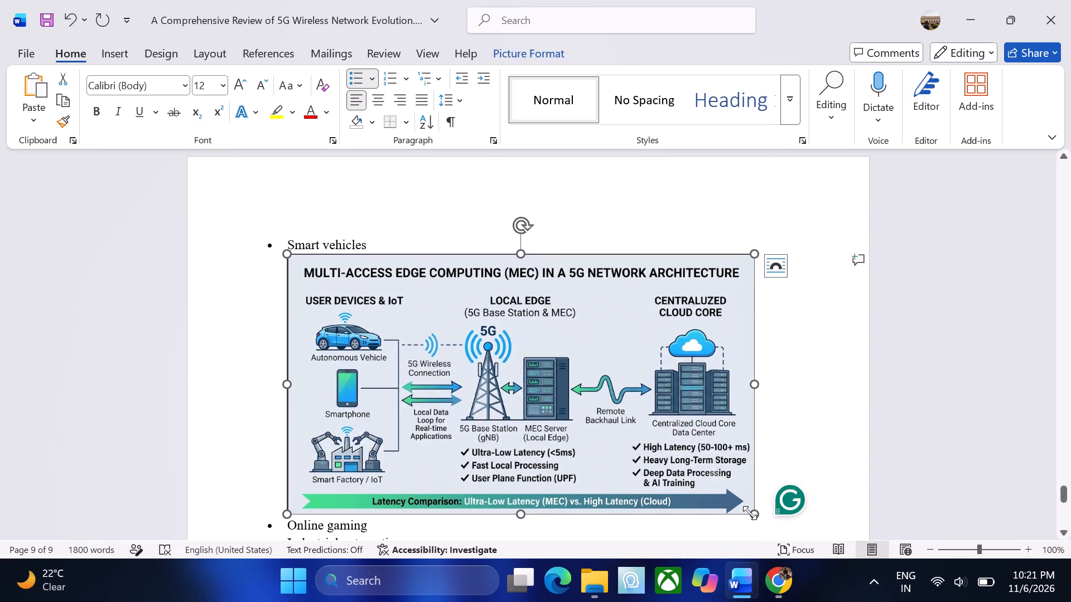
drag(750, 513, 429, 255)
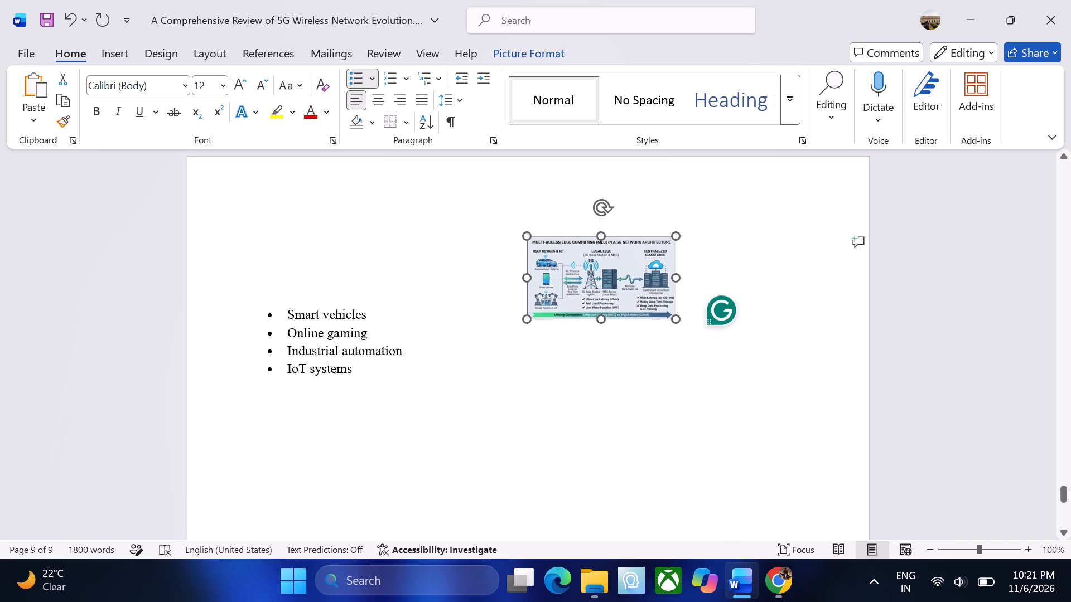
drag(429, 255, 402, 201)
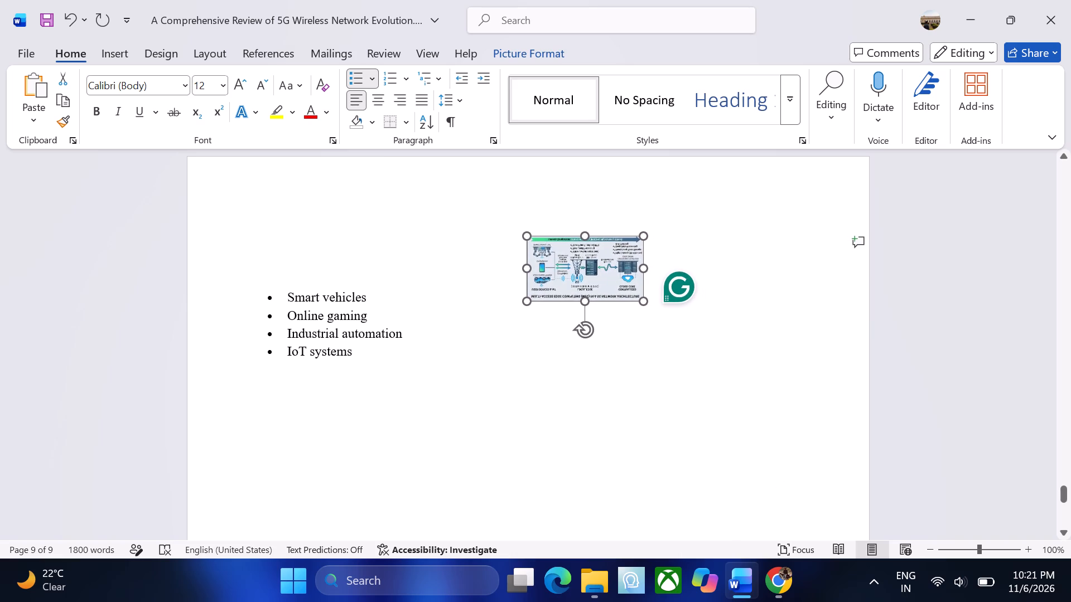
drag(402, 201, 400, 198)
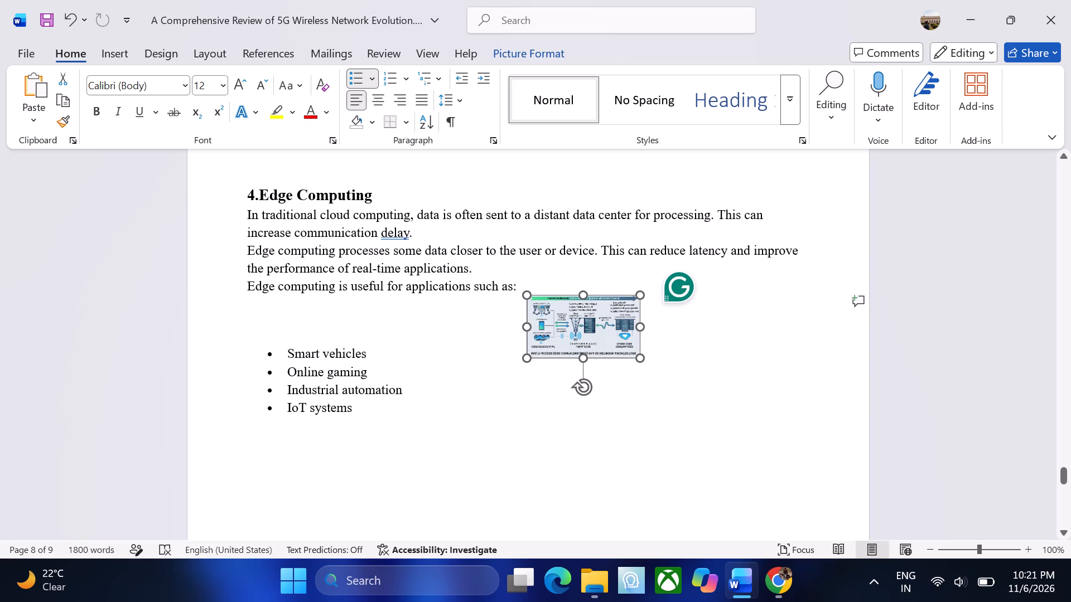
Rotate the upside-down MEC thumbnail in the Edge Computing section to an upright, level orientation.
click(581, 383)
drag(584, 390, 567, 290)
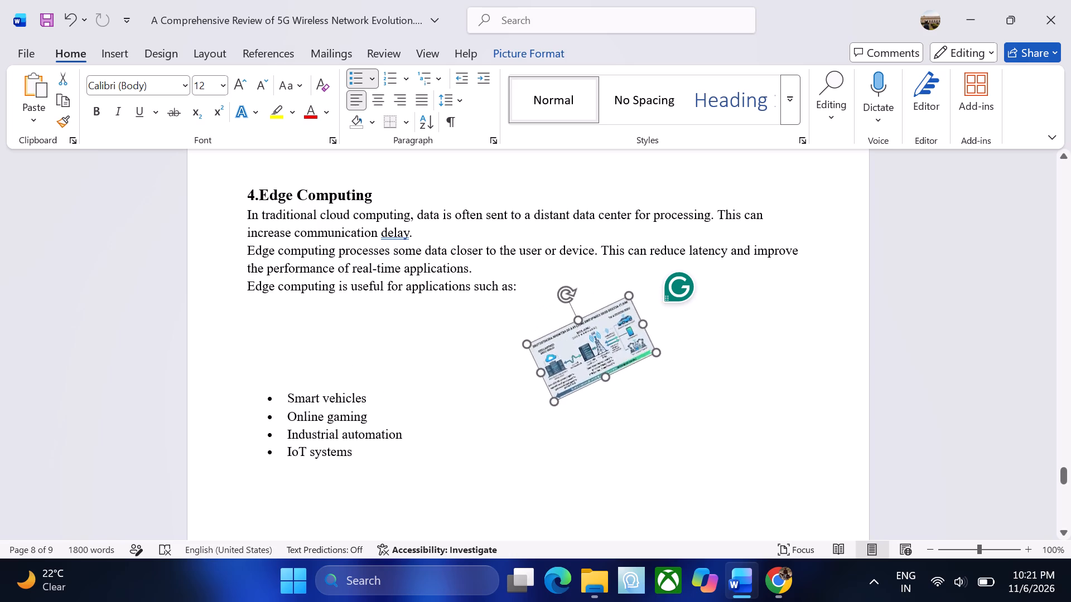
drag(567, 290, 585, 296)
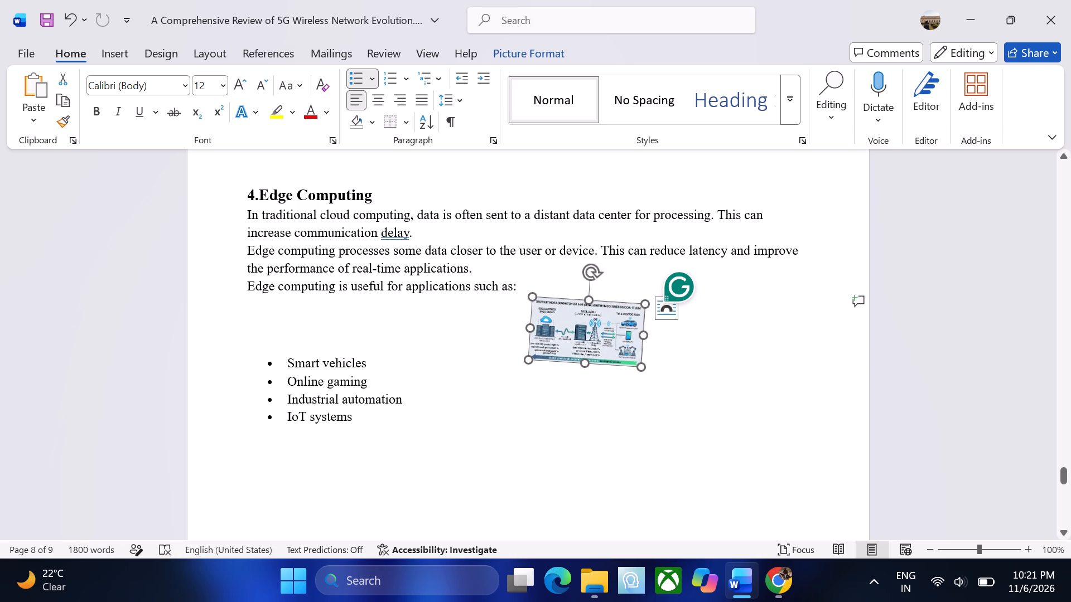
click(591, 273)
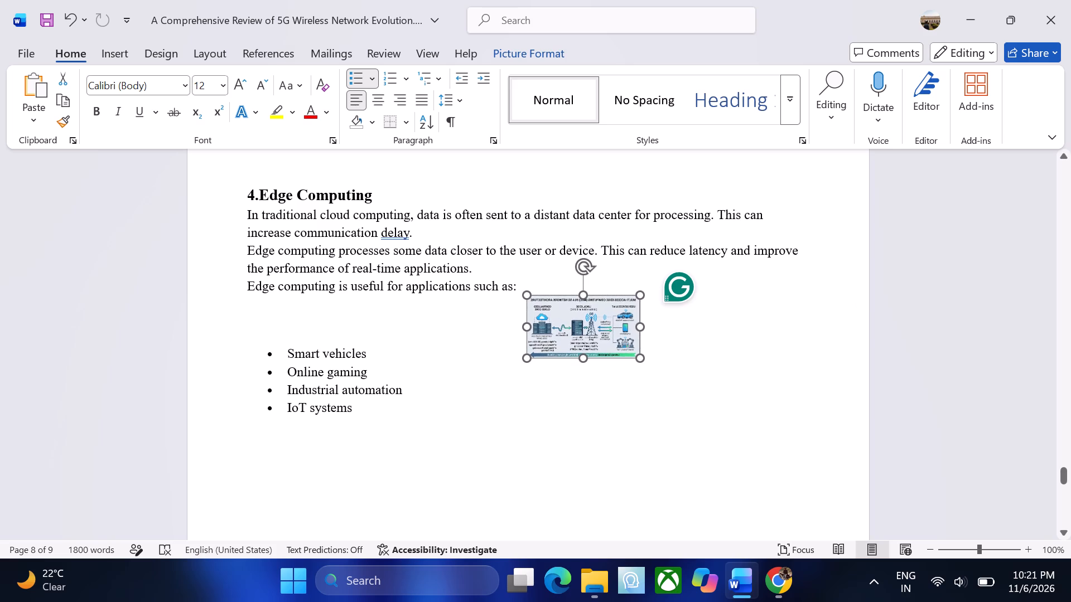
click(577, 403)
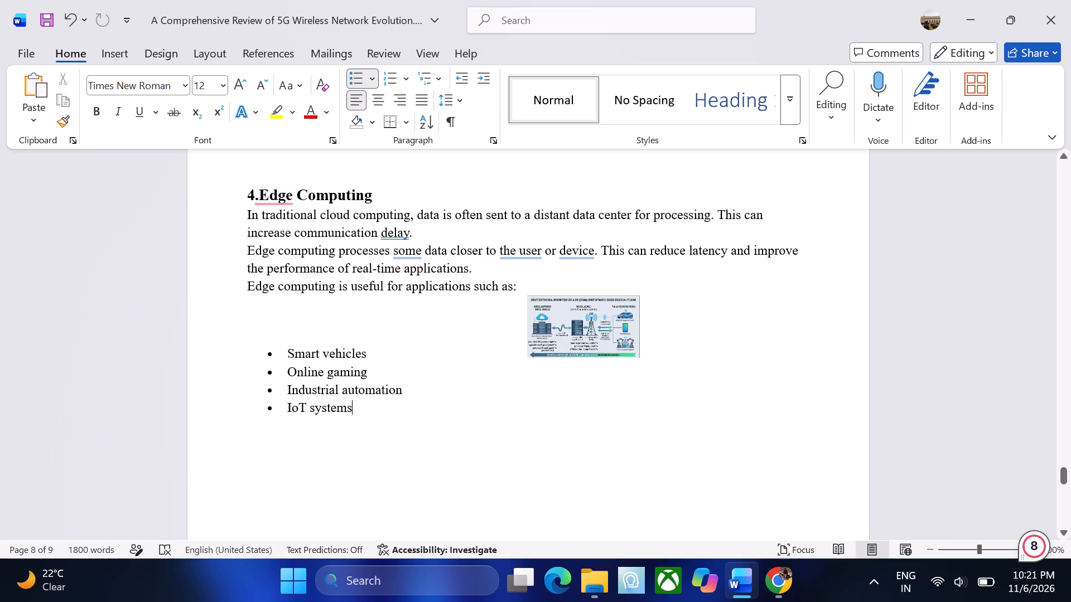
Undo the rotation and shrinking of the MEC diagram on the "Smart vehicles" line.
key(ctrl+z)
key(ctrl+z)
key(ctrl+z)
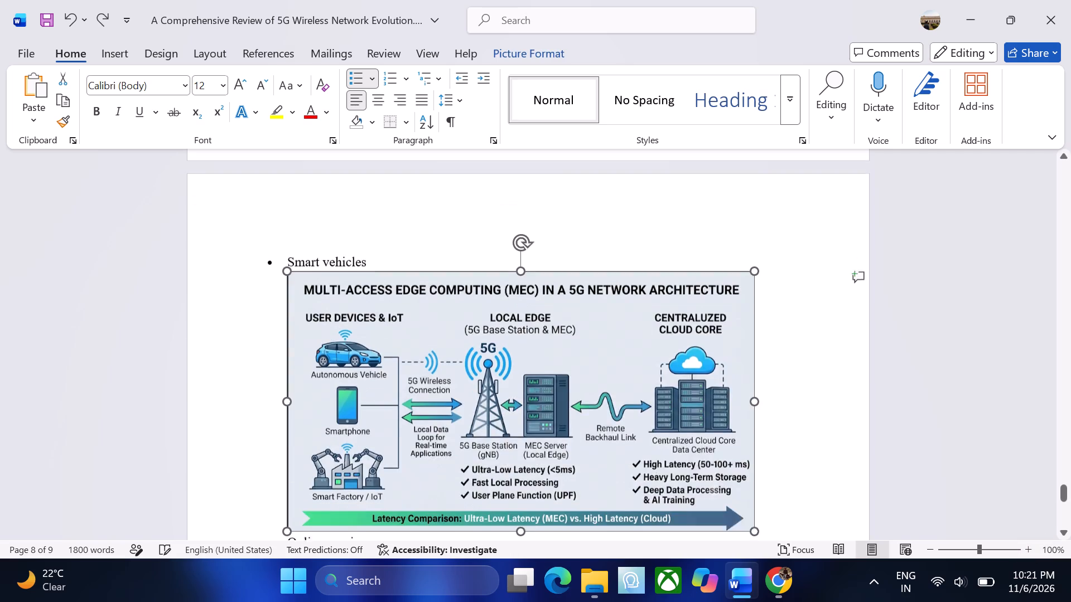
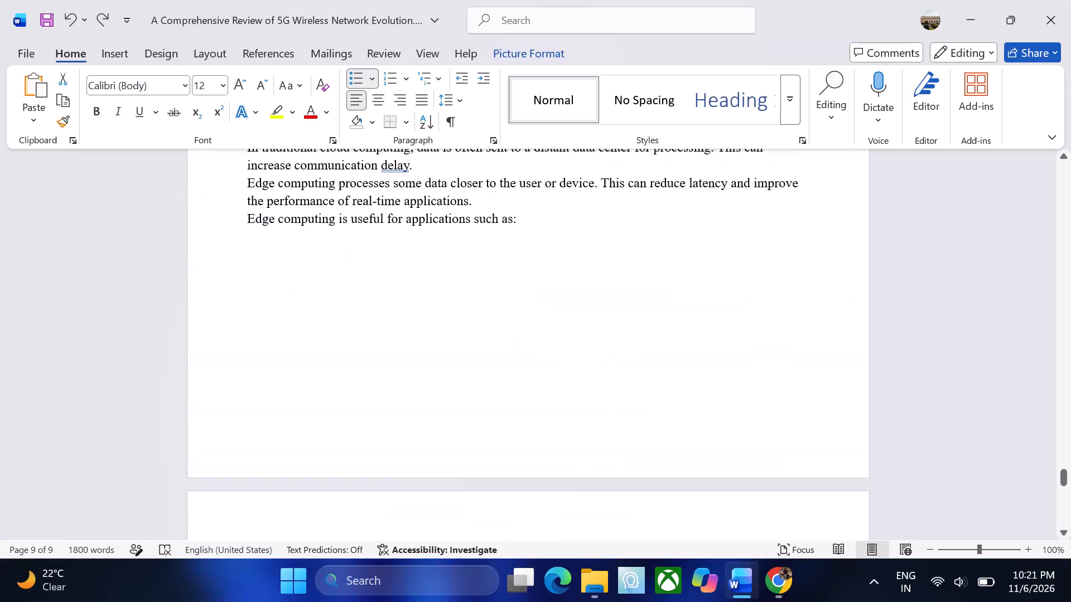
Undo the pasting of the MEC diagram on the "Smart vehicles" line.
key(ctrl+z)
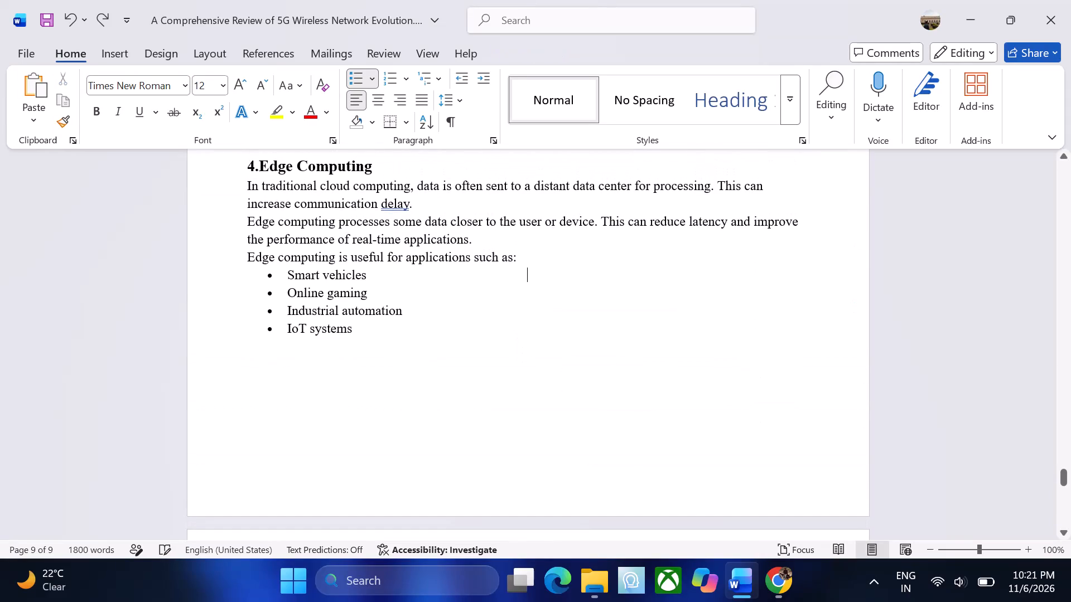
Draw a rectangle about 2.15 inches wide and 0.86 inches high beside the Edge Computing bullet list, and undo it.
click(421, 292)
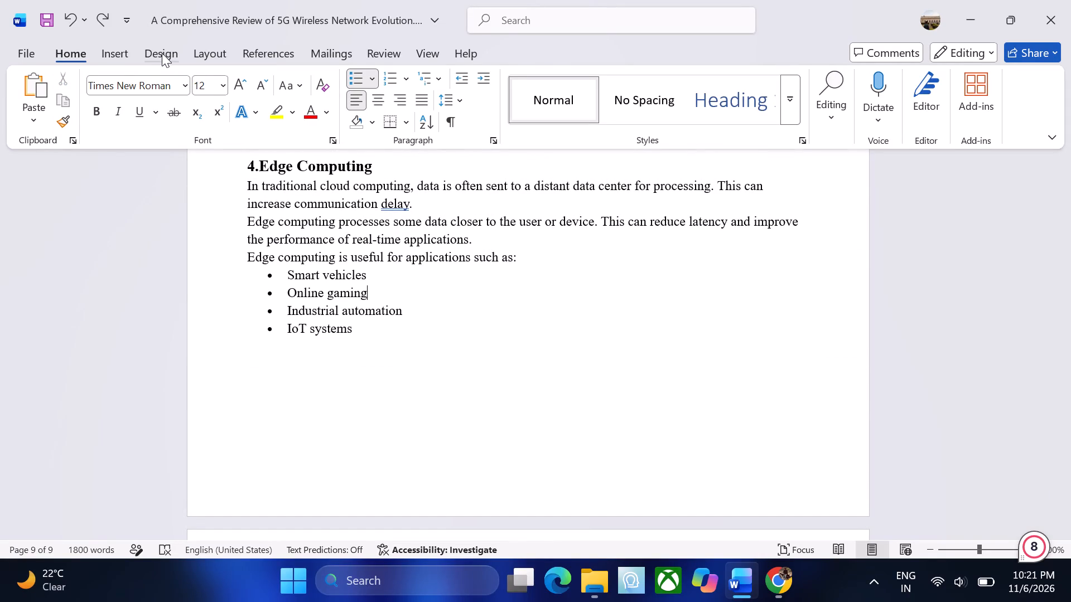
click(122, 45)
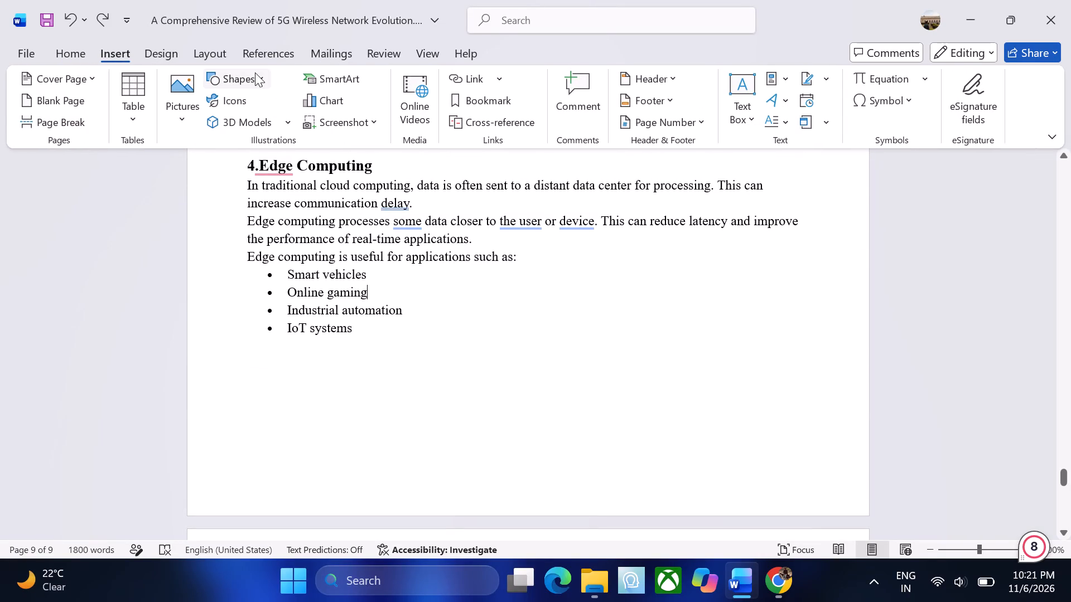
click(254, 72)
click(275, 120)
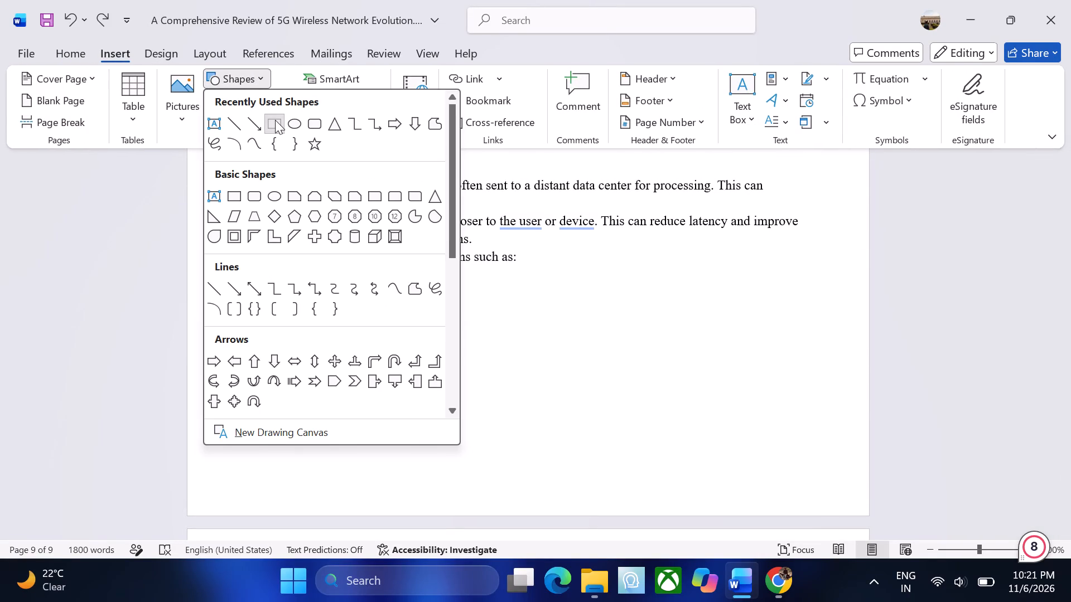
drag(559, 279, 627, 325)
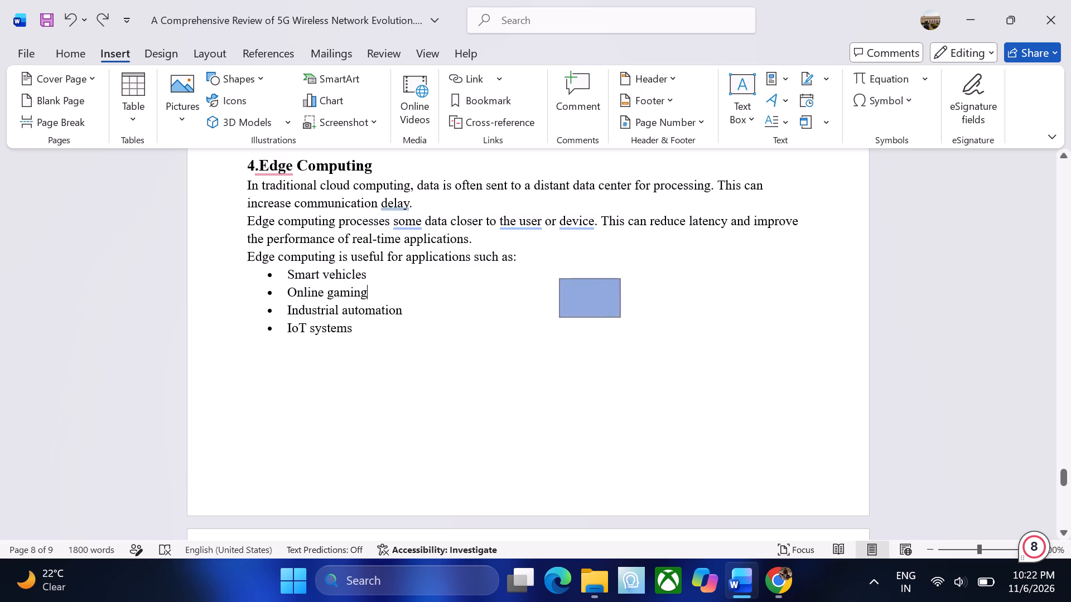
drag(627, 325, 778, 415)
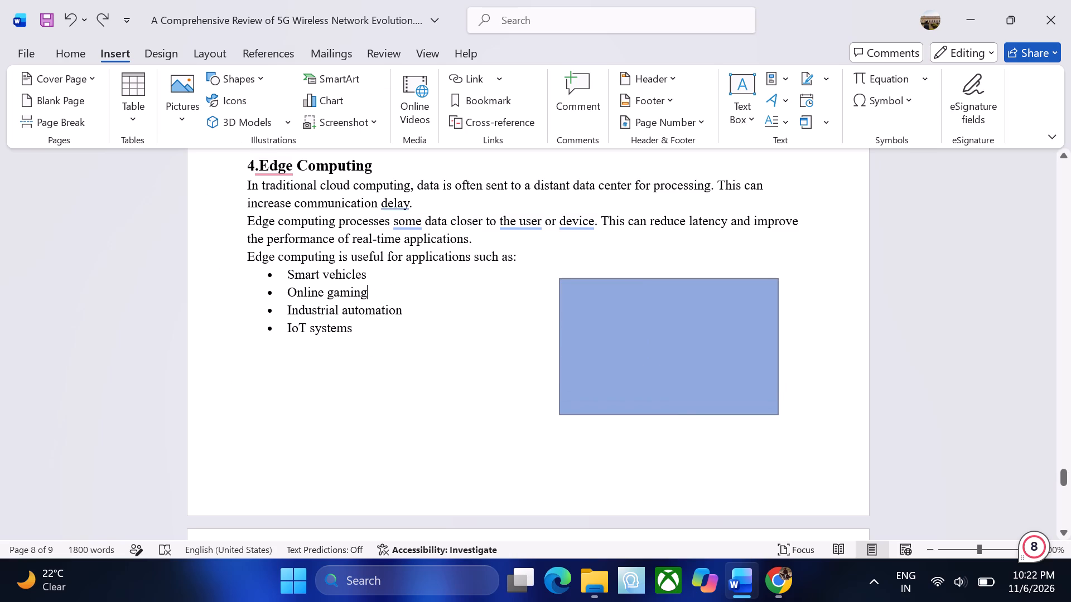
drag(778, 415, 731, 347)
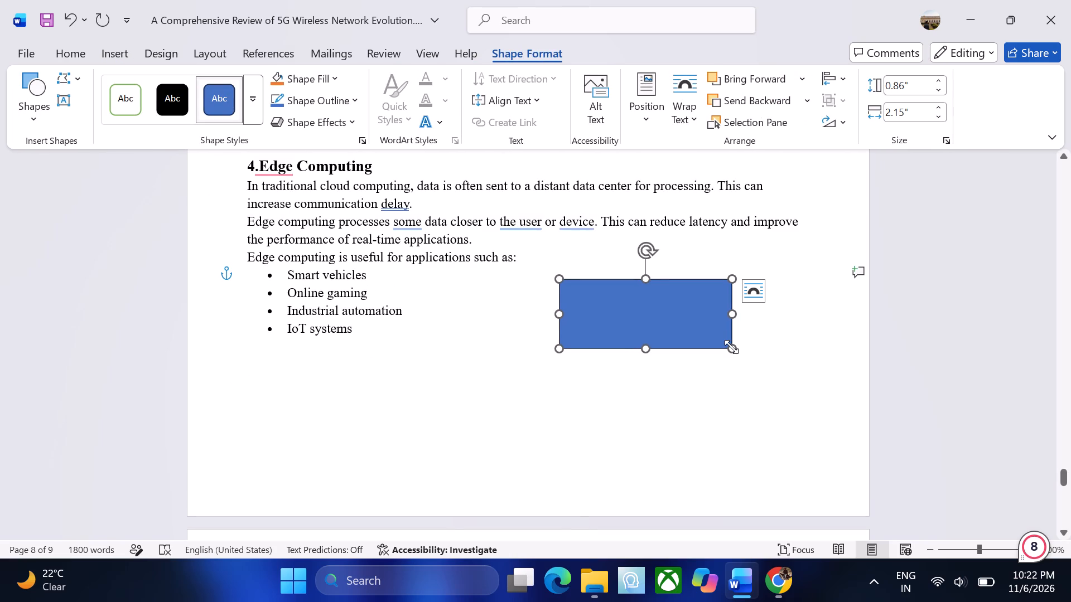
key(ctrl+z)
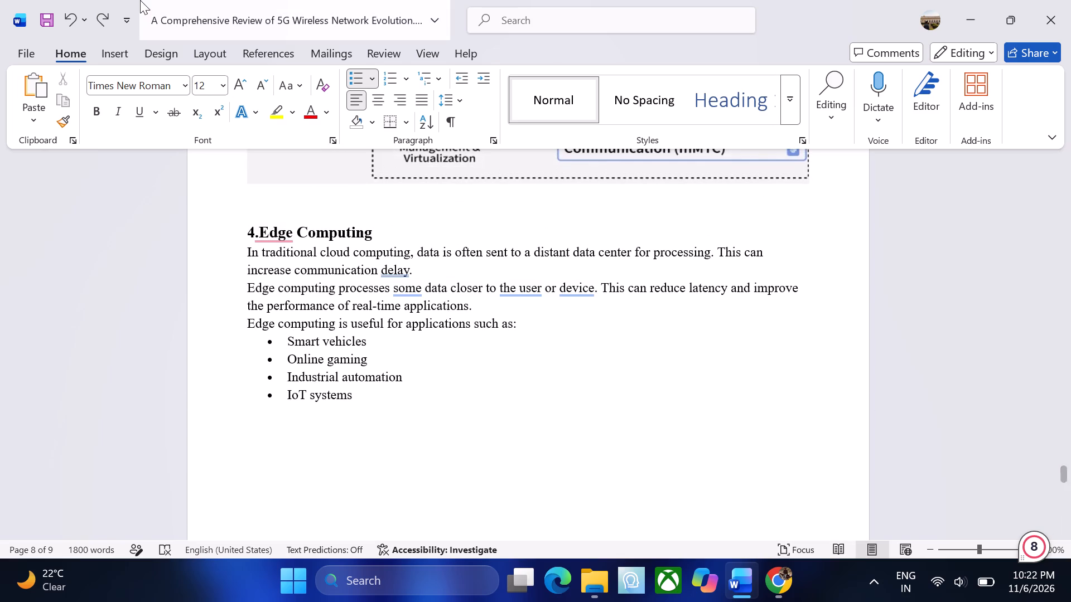
Draw a rectangle about 4.1 inches wide and 2.2 inches high beside the Edge Computing bullet list.
click(114, 50)
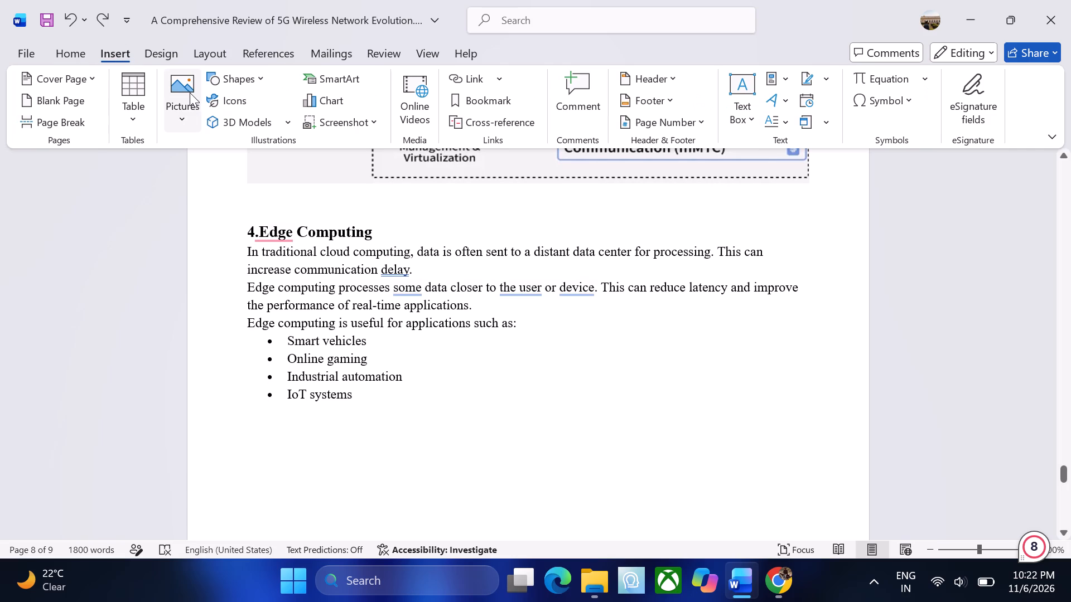
click(230, 75)
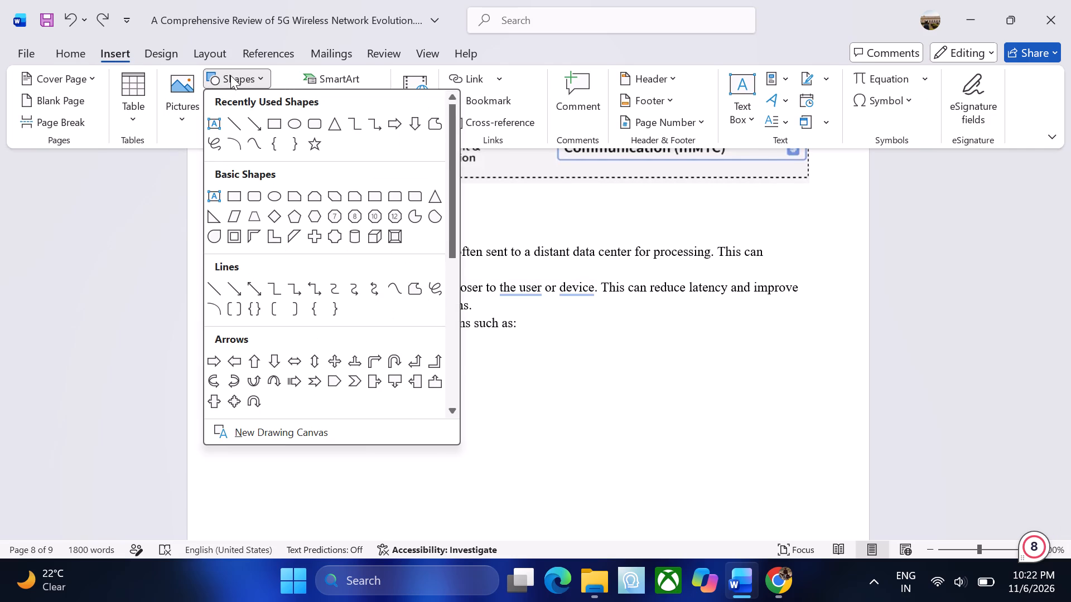
click(277, 123)
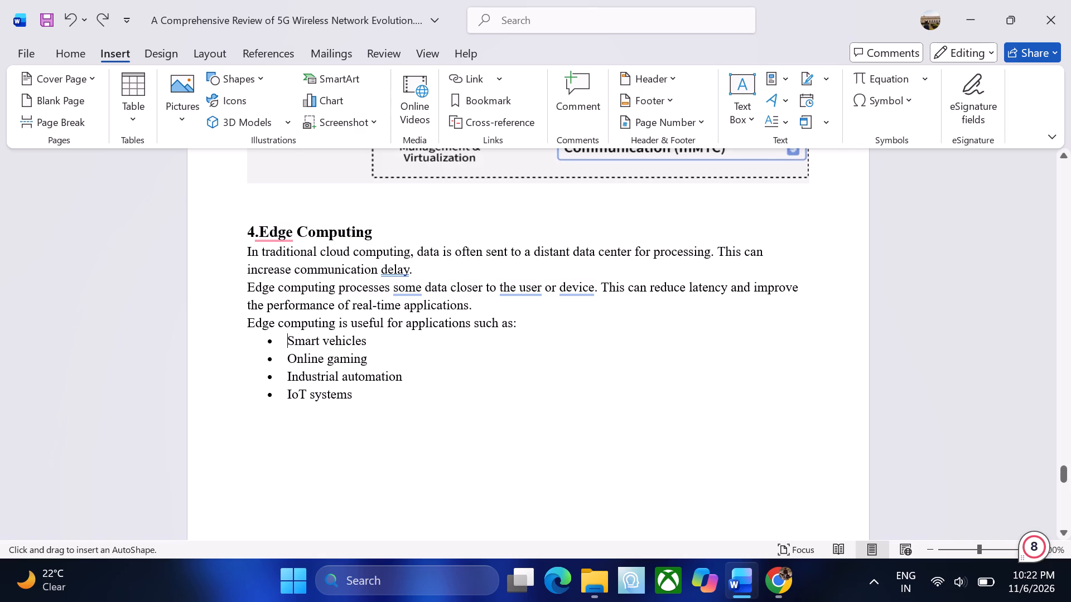
drag(465, 333, 795, 494)
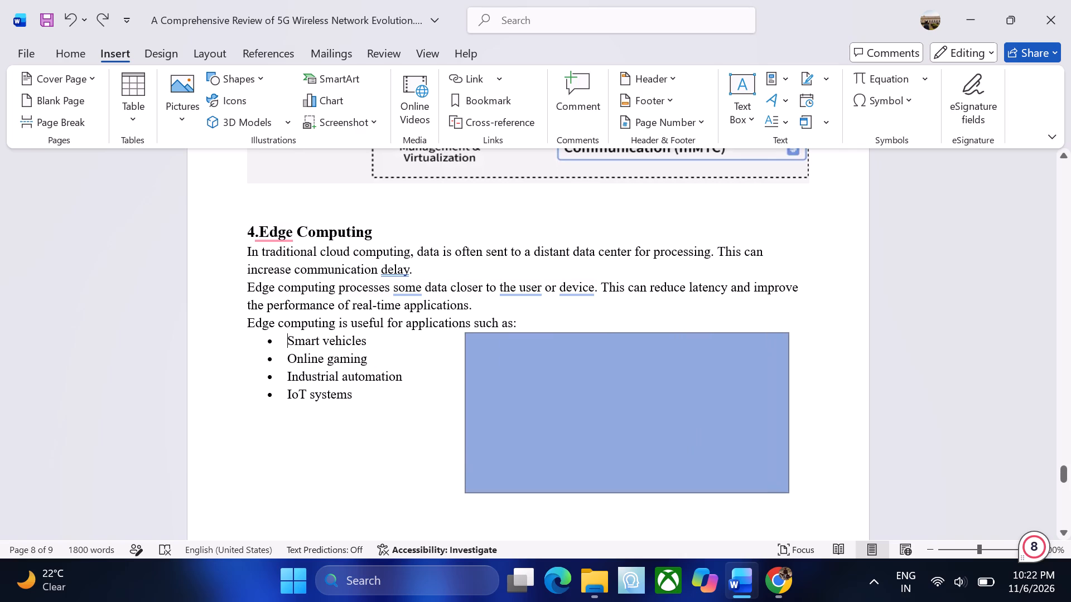
drag(795, 494, 796, 507)
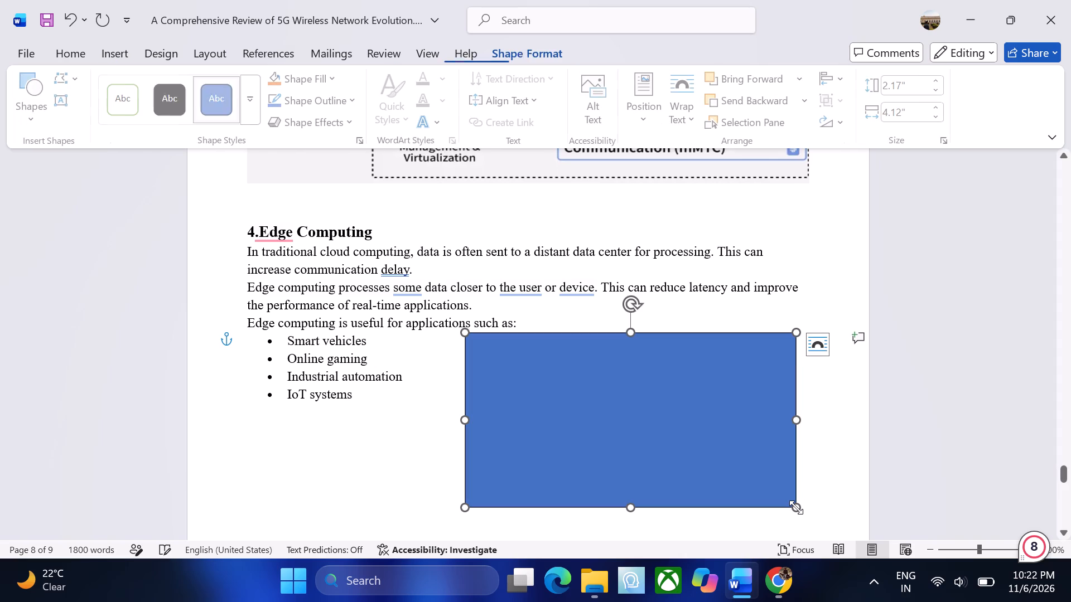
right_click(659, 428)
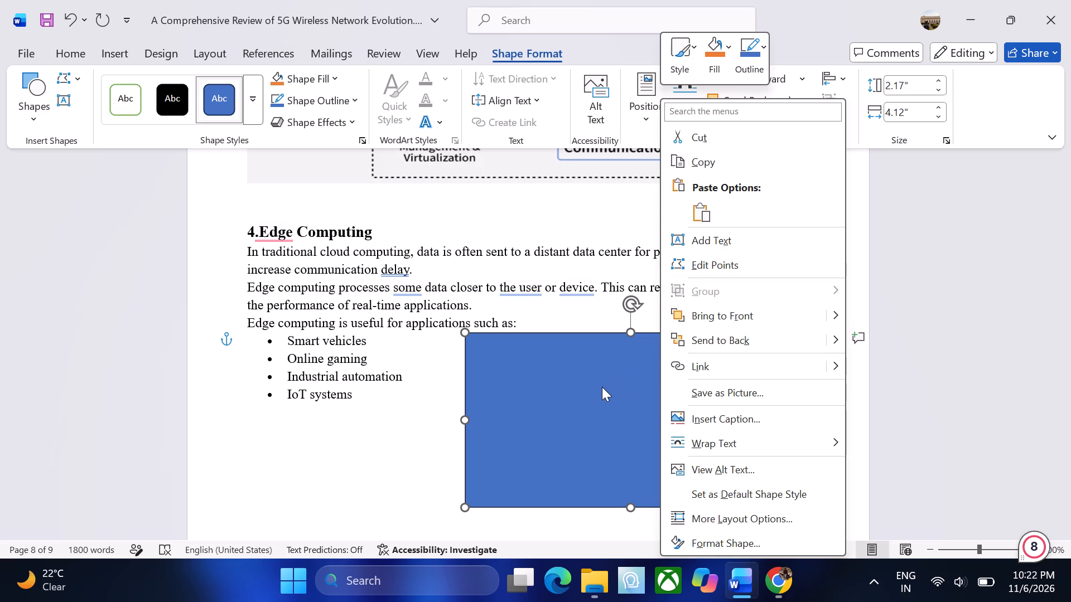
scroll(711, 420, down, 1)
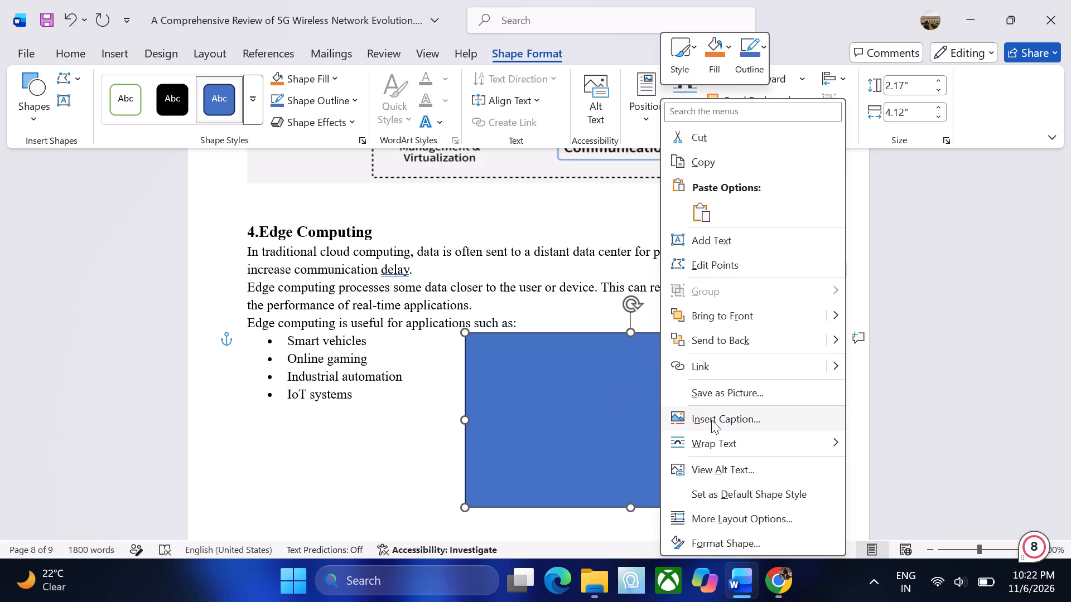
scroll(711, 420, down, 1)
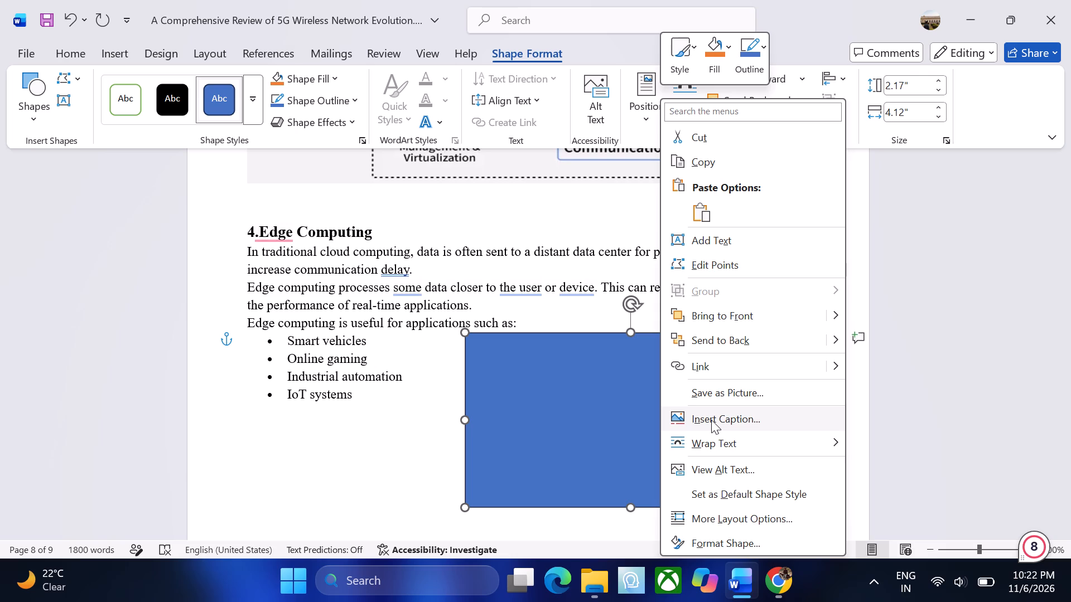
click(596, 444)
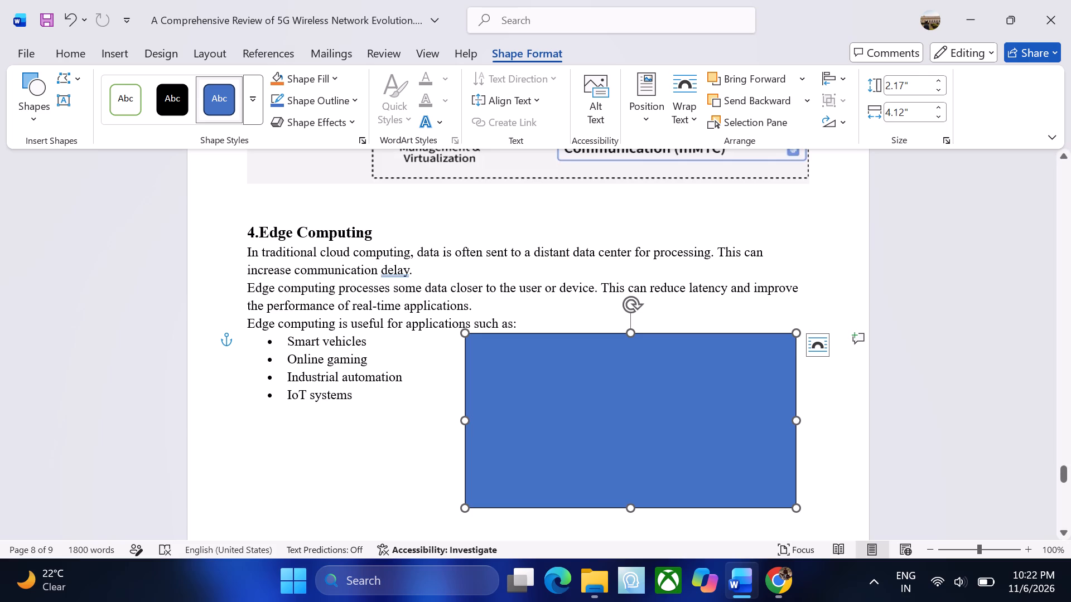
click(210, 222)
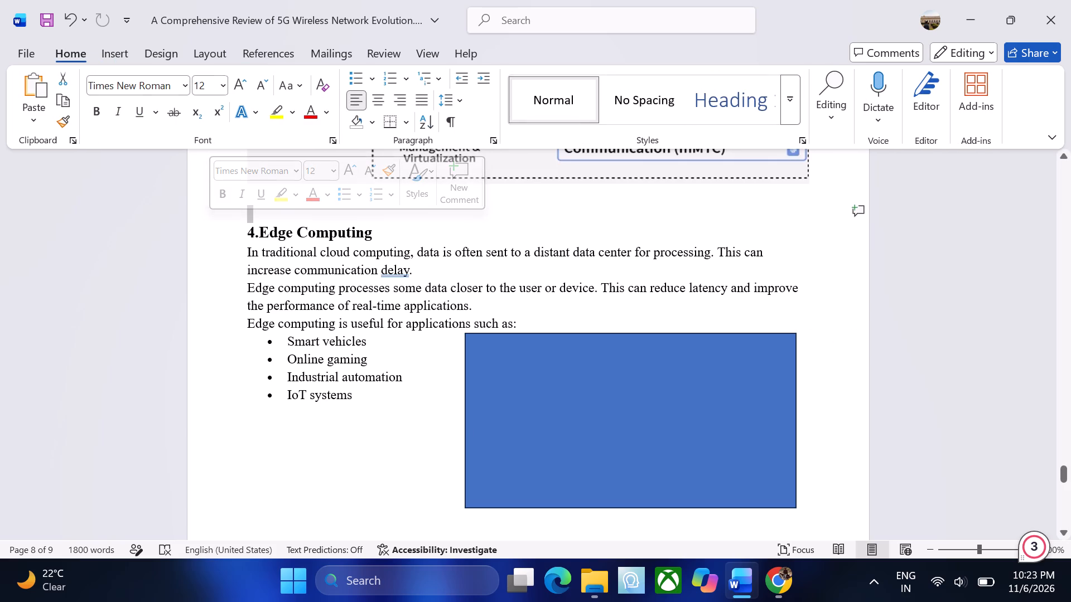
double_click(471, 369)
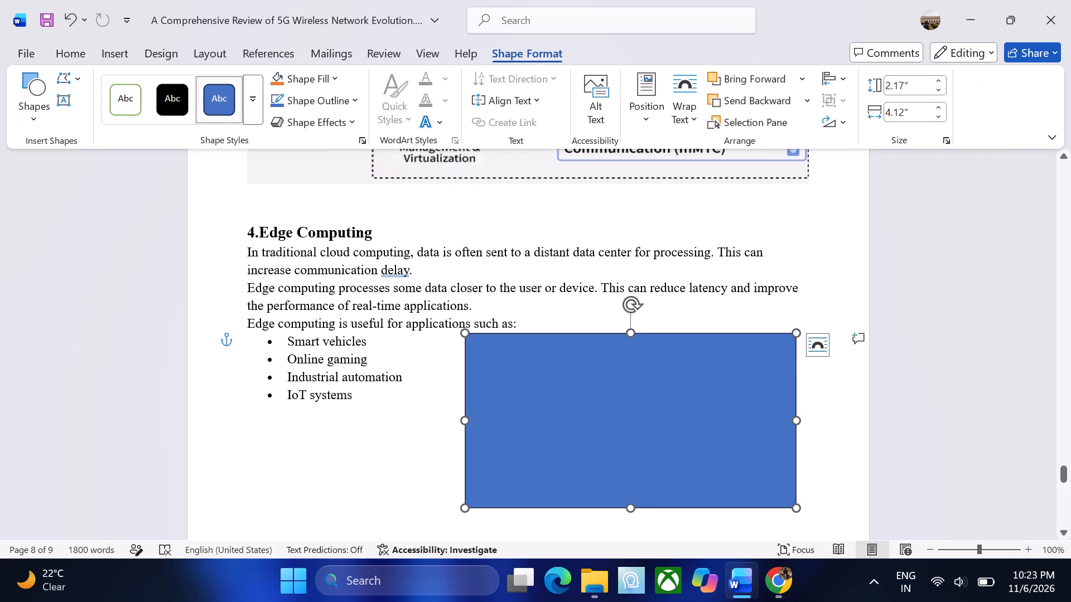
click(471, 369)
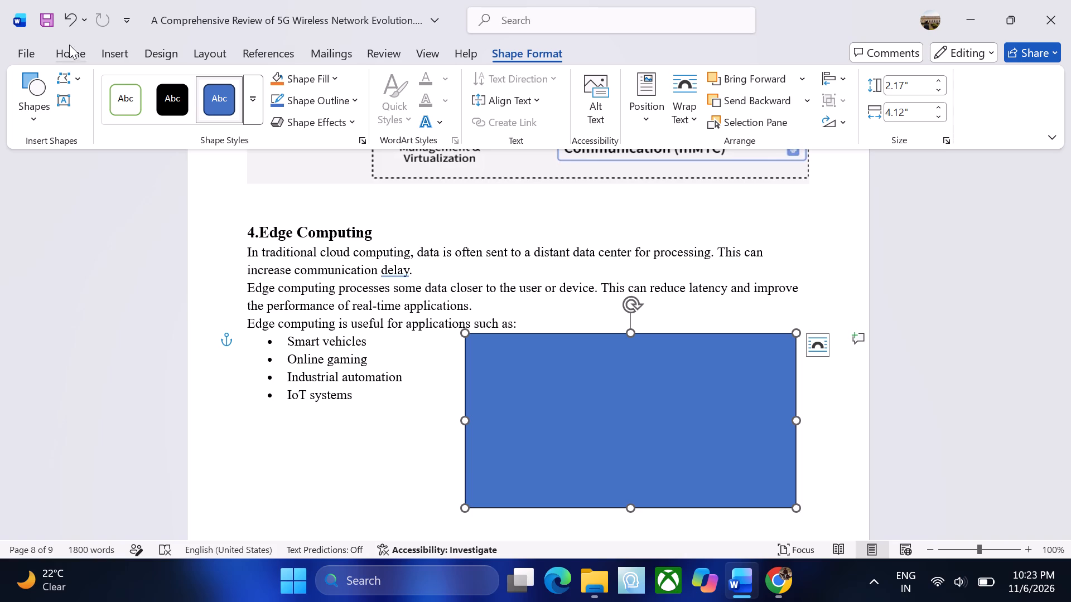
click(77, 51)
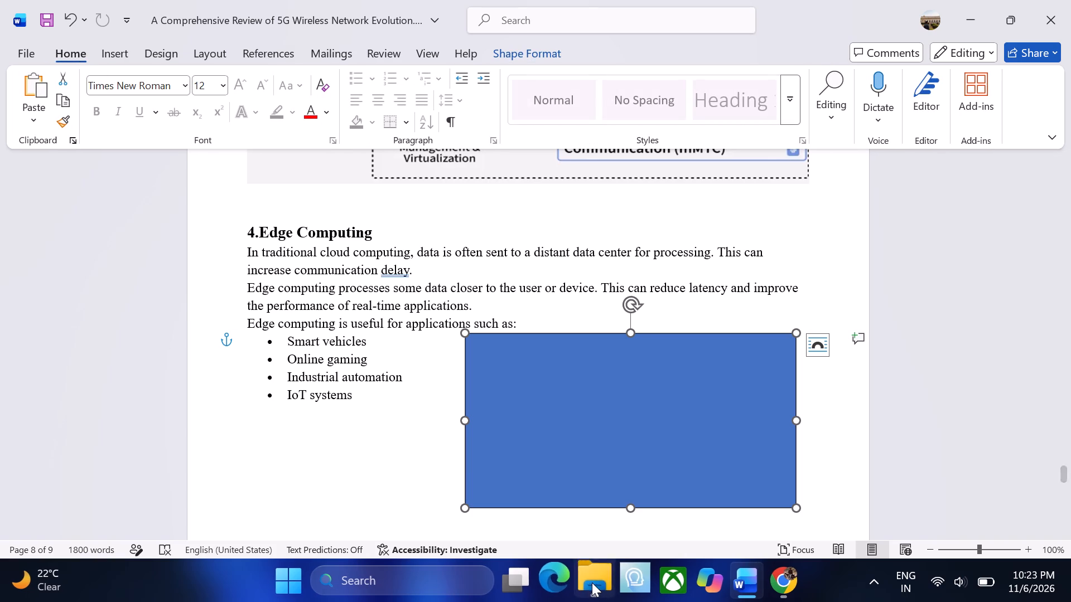
Copy the MEC diagram image, Screenshot 2026-11-06 221739.png, from the Screenshots folder and paste it inside the rectangle beside the bullets.
click(592, 582)
click(368, 431)
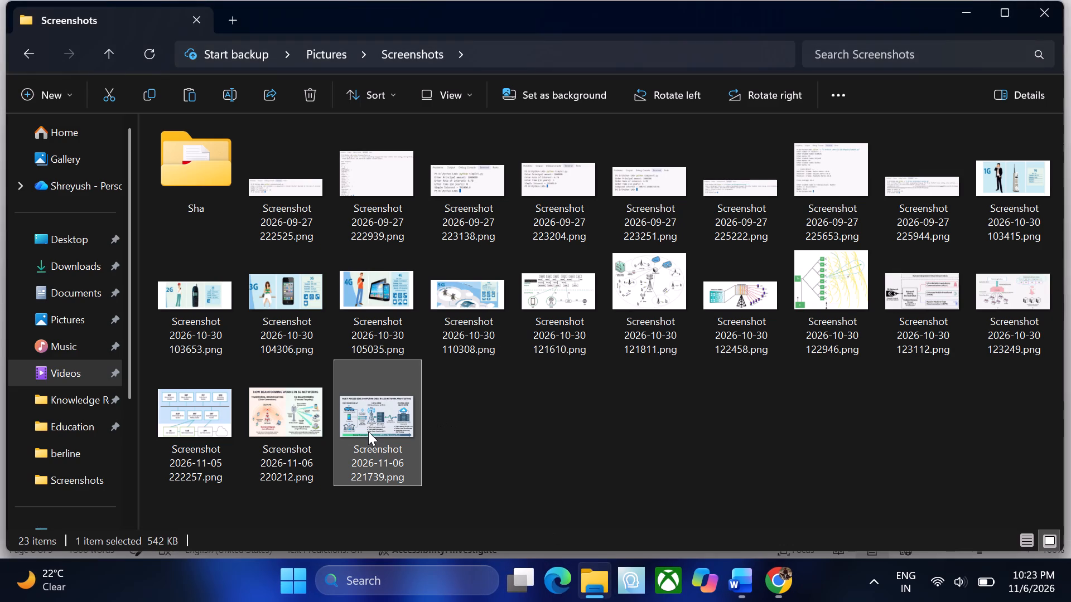
key(ctrl+c)
click(739, 578)
click(632, 452)
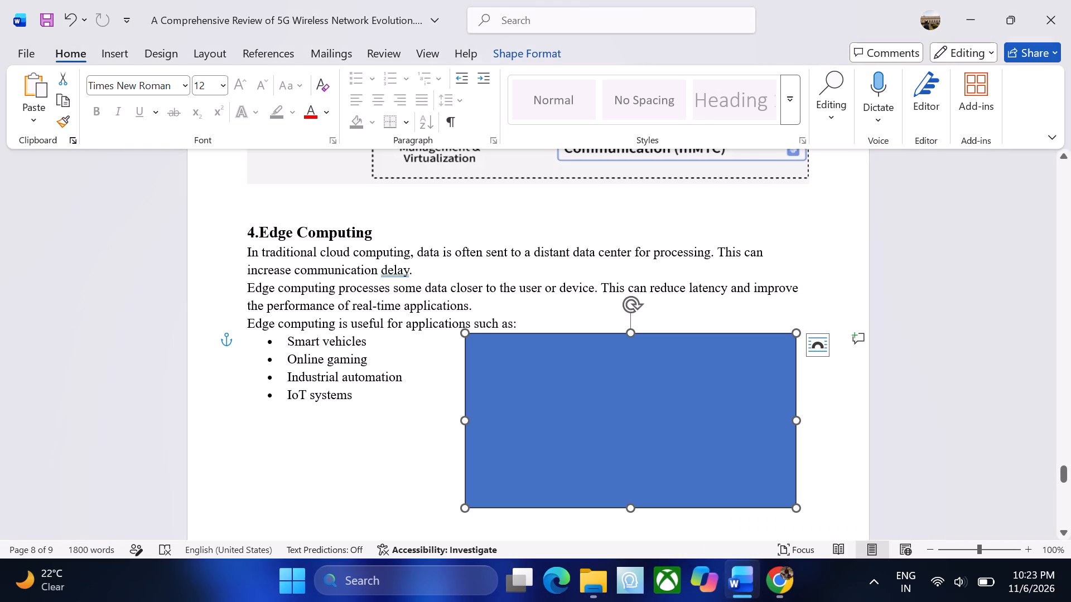
key(ctrl+v)
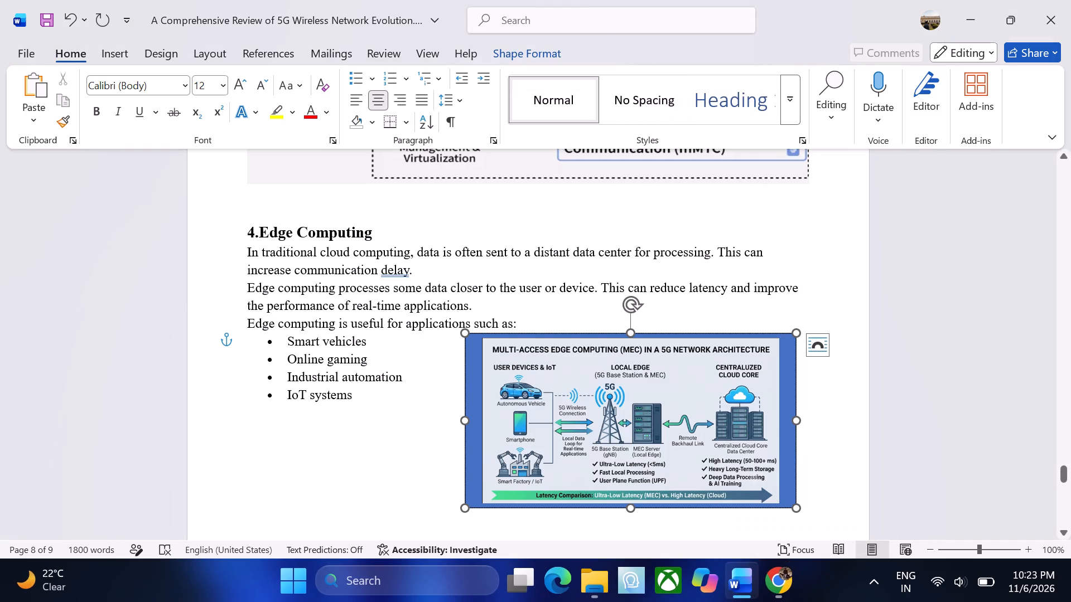
Enlarge and widen the MEC diagram so it fills more of the rectangle's width, keeping its bottom latency arrow inside the rectangle.
click(519, 369)
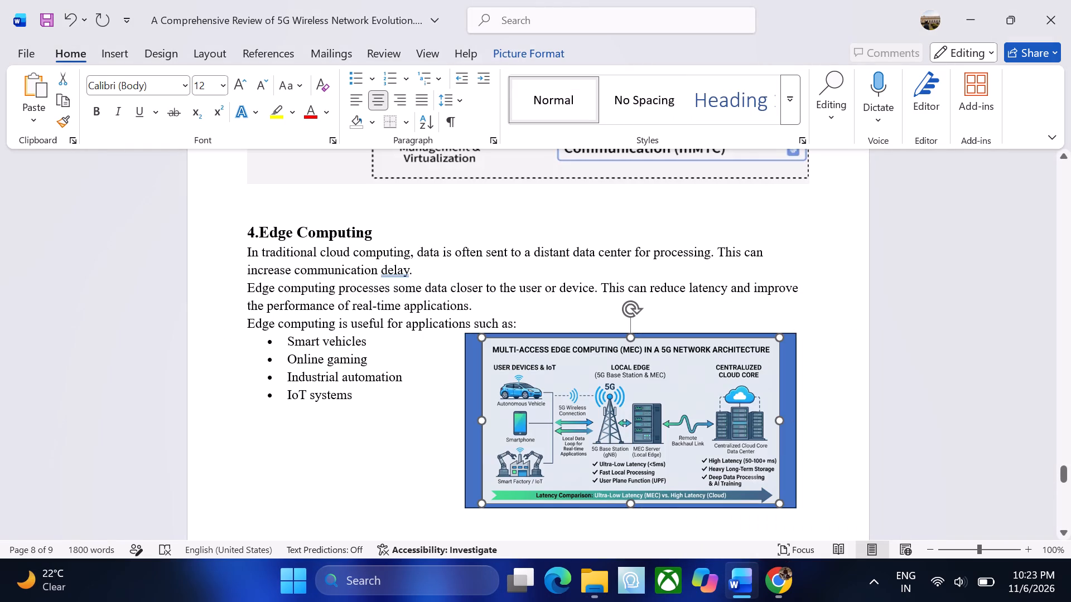
drag(482, 339, 471, 335)
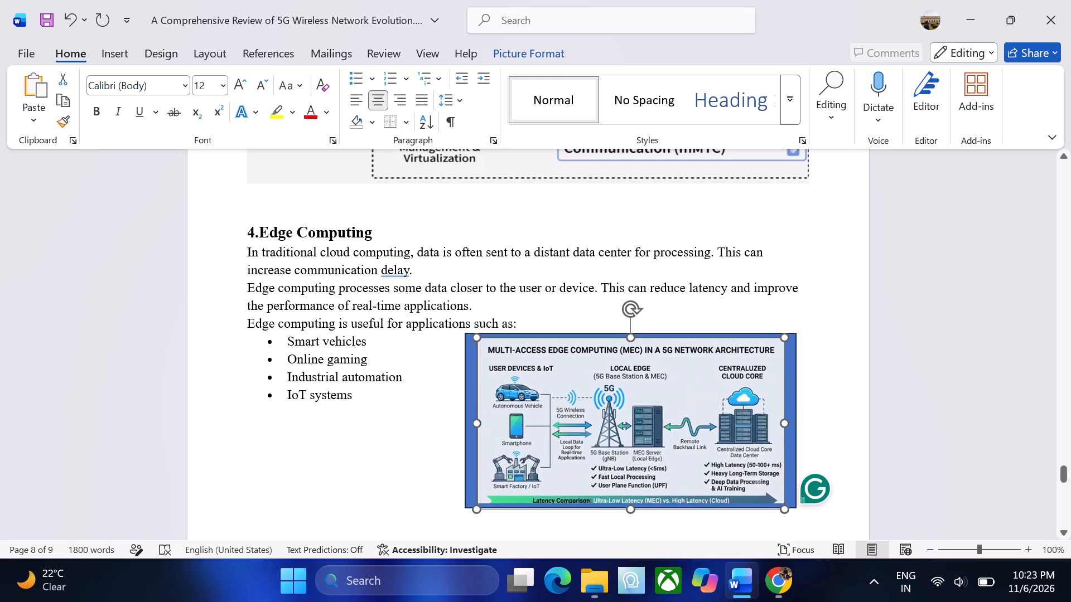
drag(471, 335, 464, 332)
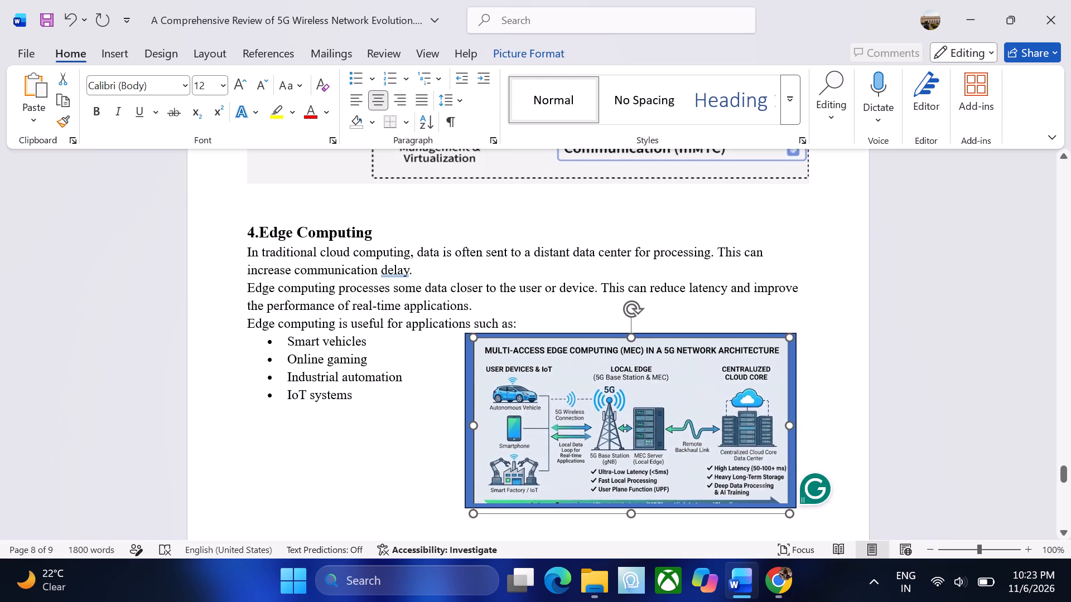
drag(464, 332, 479, 334)
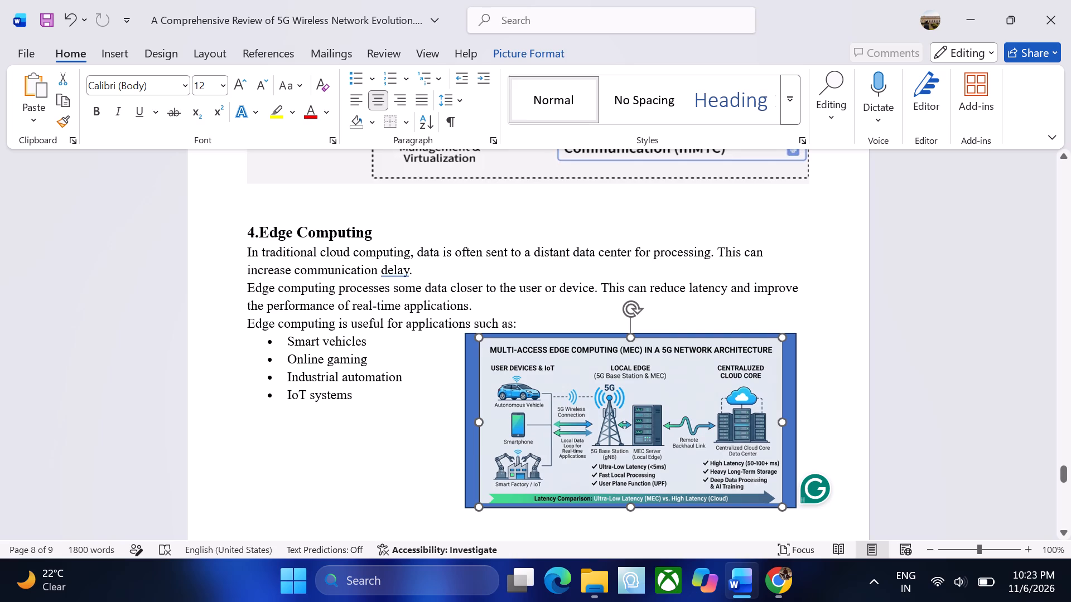
drag(780, 420, 784, 420)
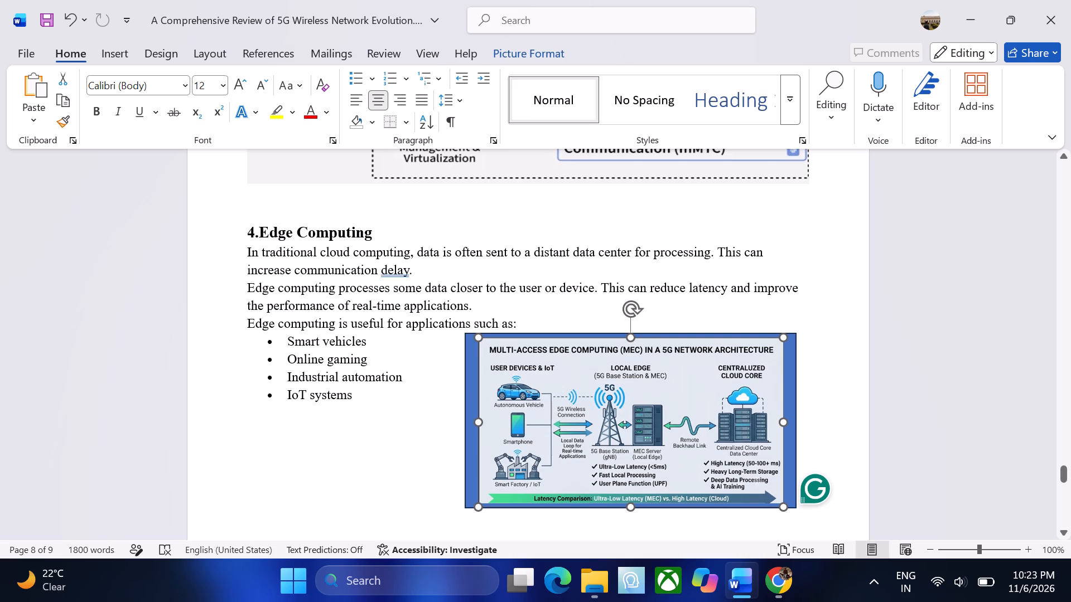
drag(784, 420, 798, 420)
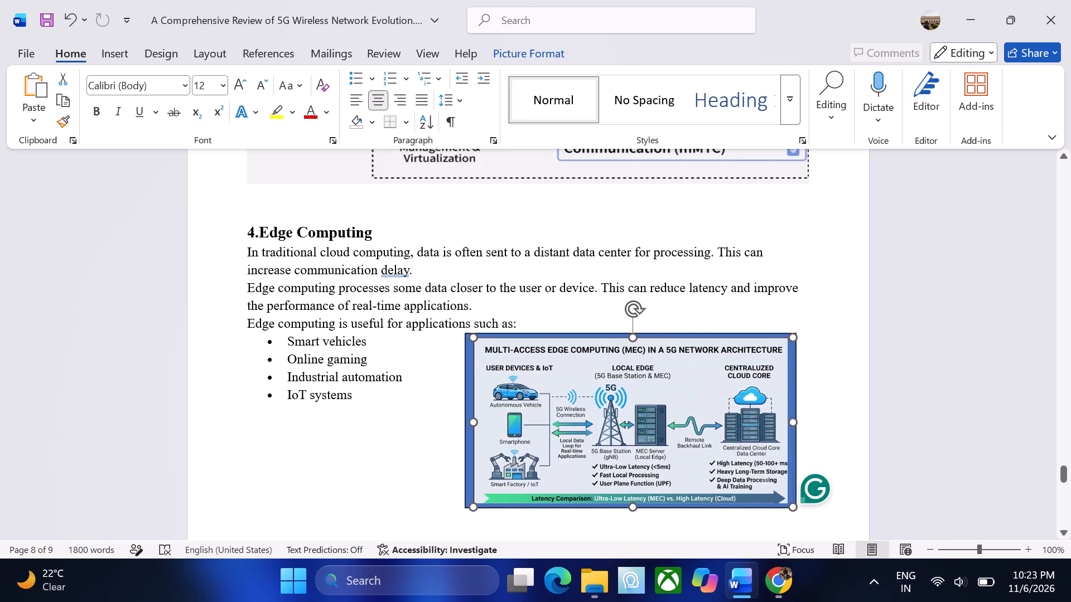
drag(798, 420, 799, 421)
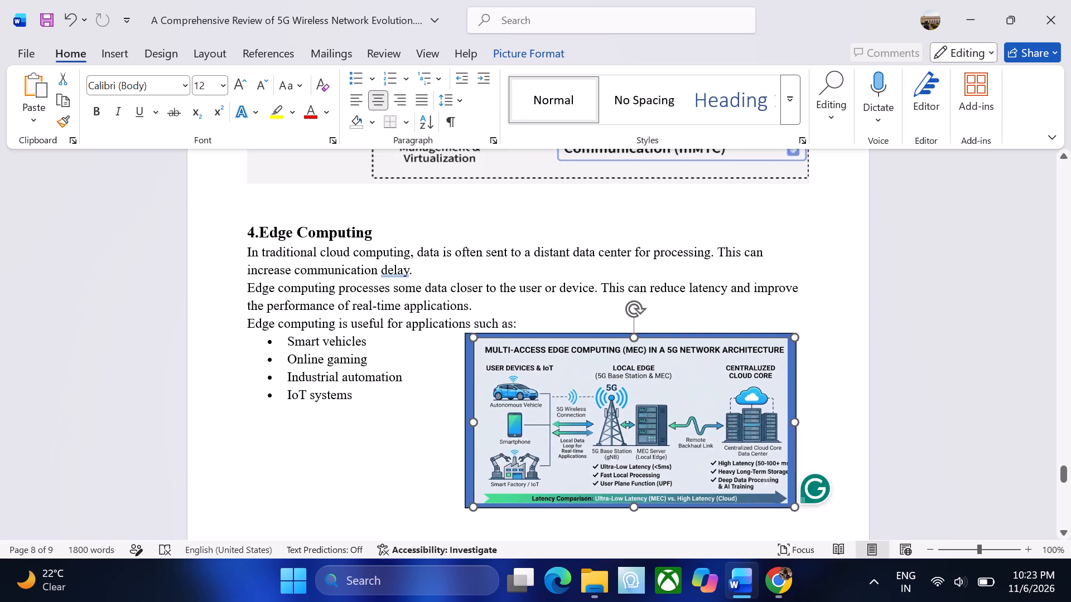
drag(799, 421, 800, 421)
click(428, 438)
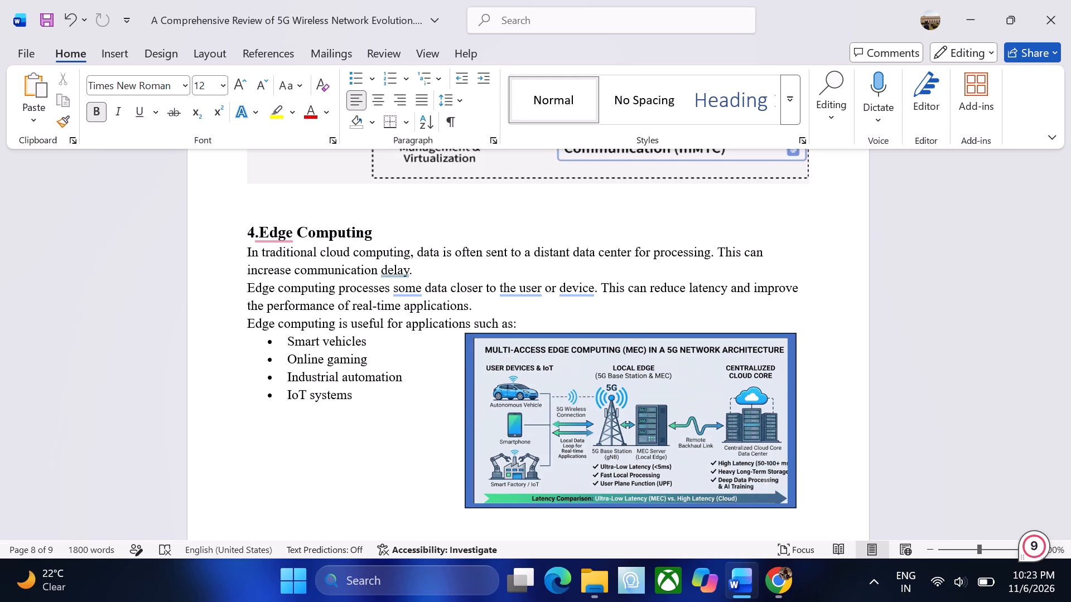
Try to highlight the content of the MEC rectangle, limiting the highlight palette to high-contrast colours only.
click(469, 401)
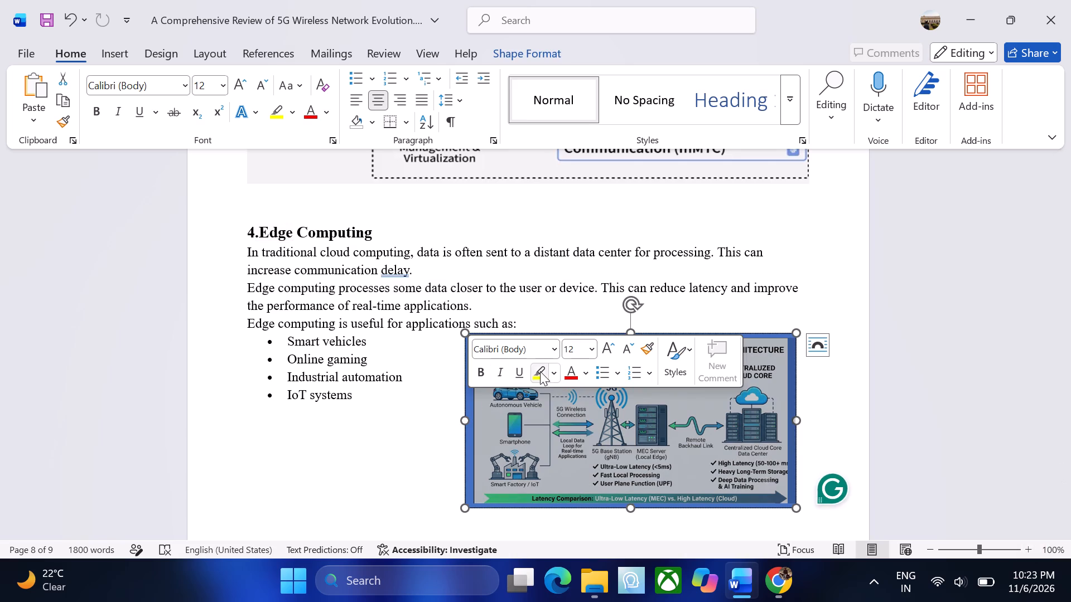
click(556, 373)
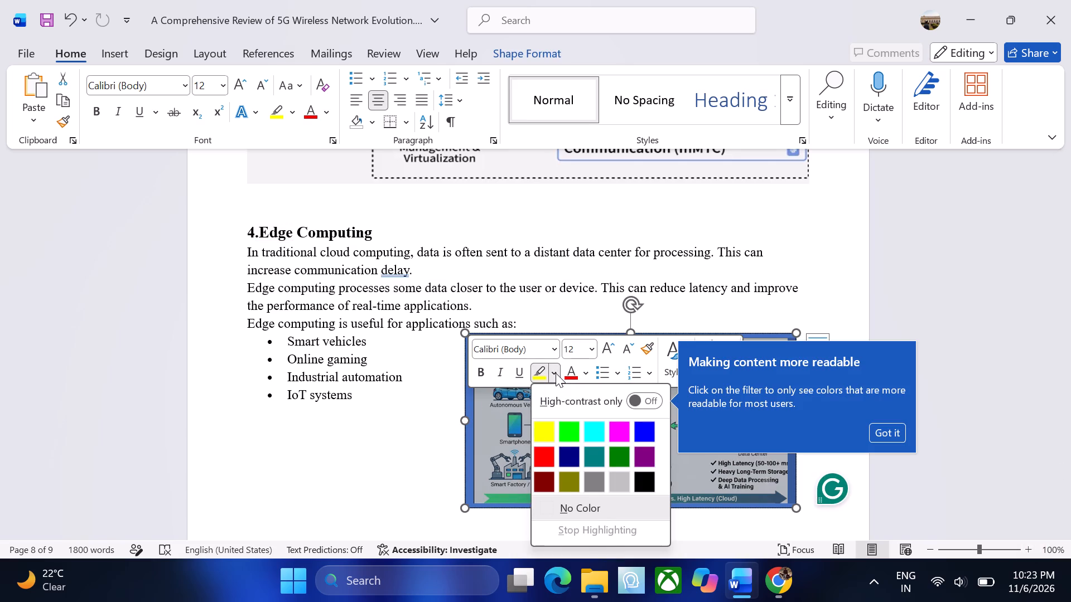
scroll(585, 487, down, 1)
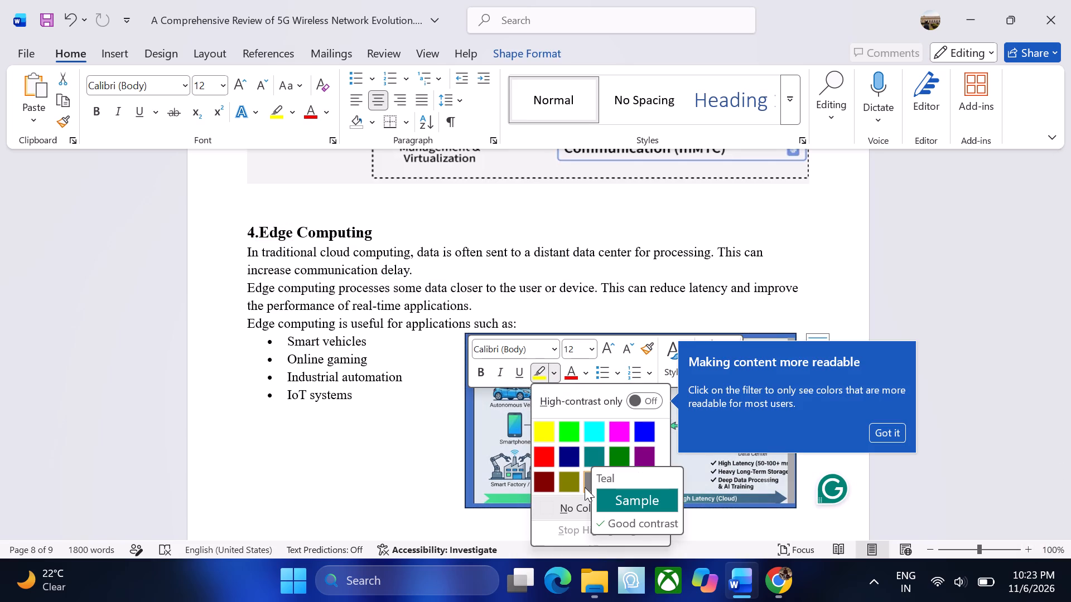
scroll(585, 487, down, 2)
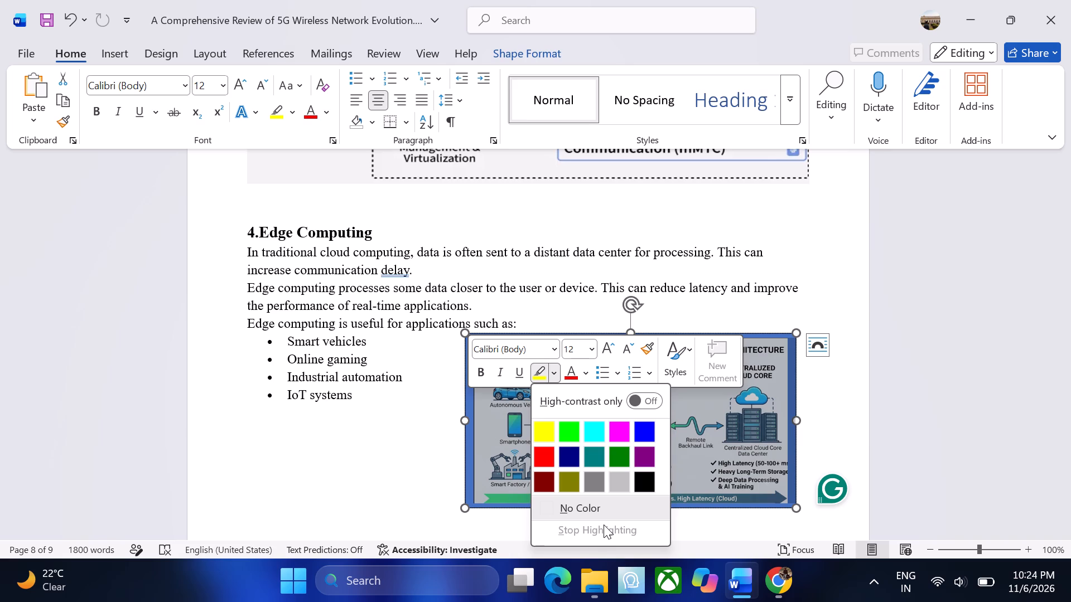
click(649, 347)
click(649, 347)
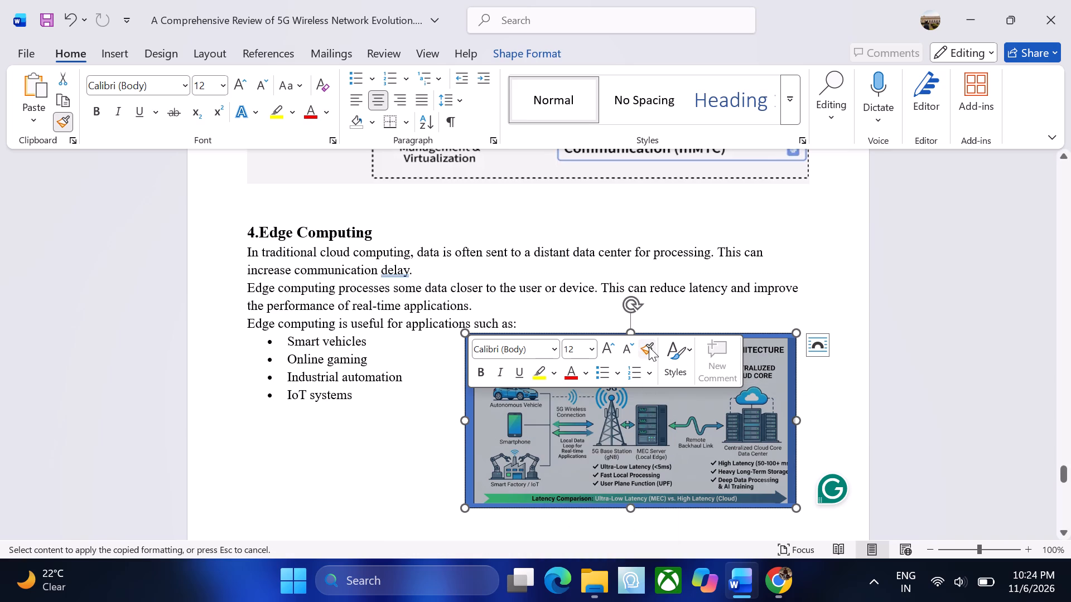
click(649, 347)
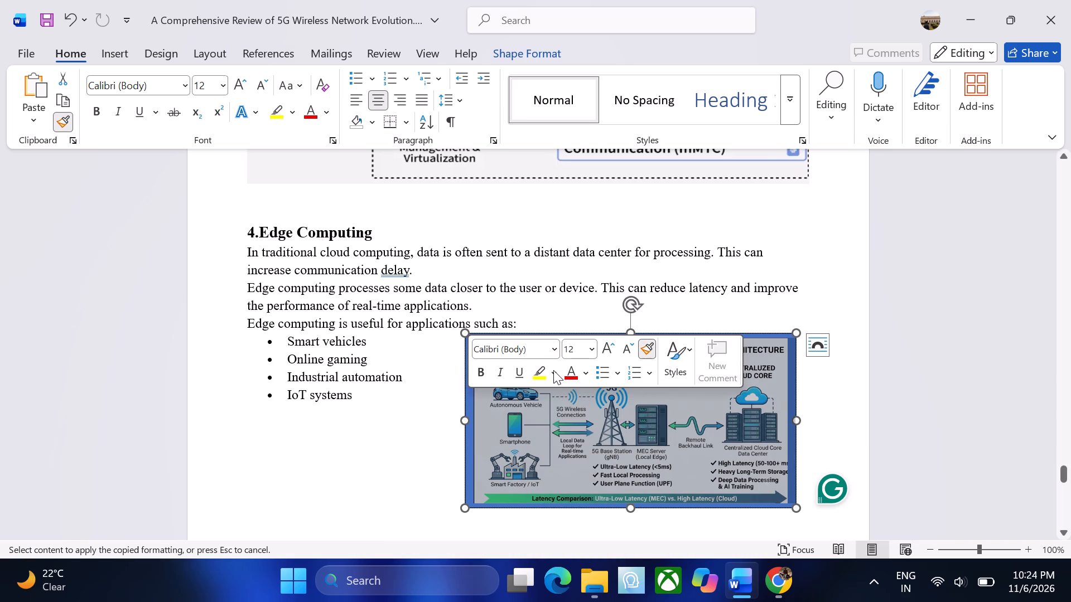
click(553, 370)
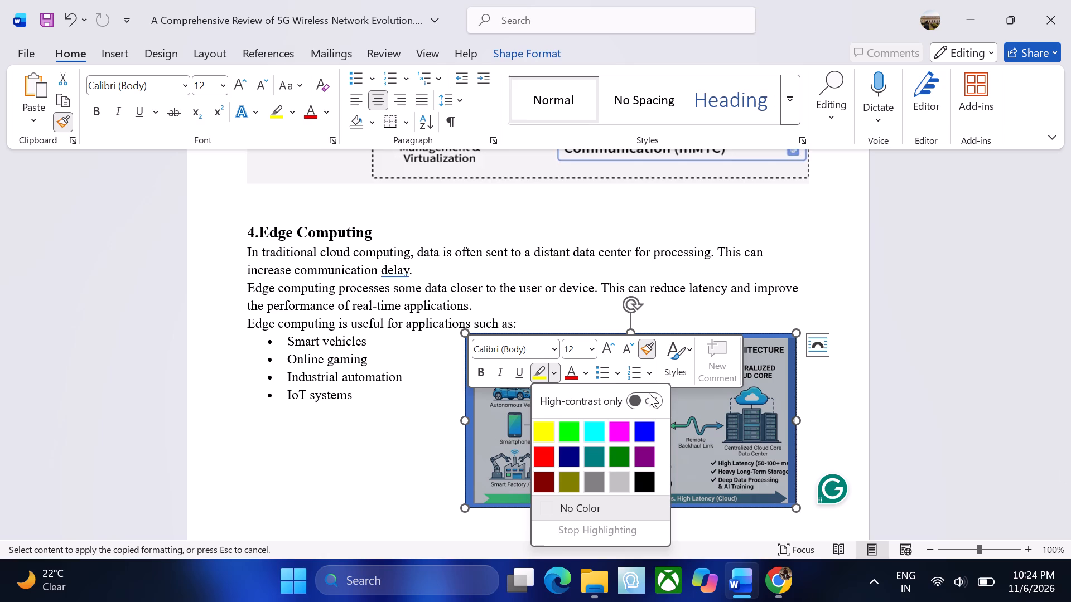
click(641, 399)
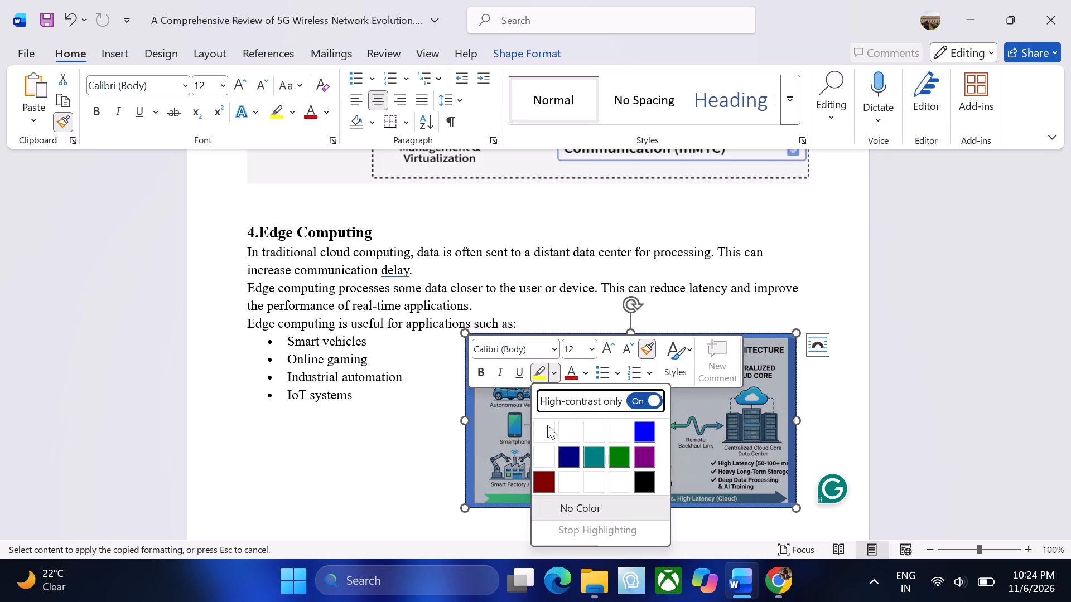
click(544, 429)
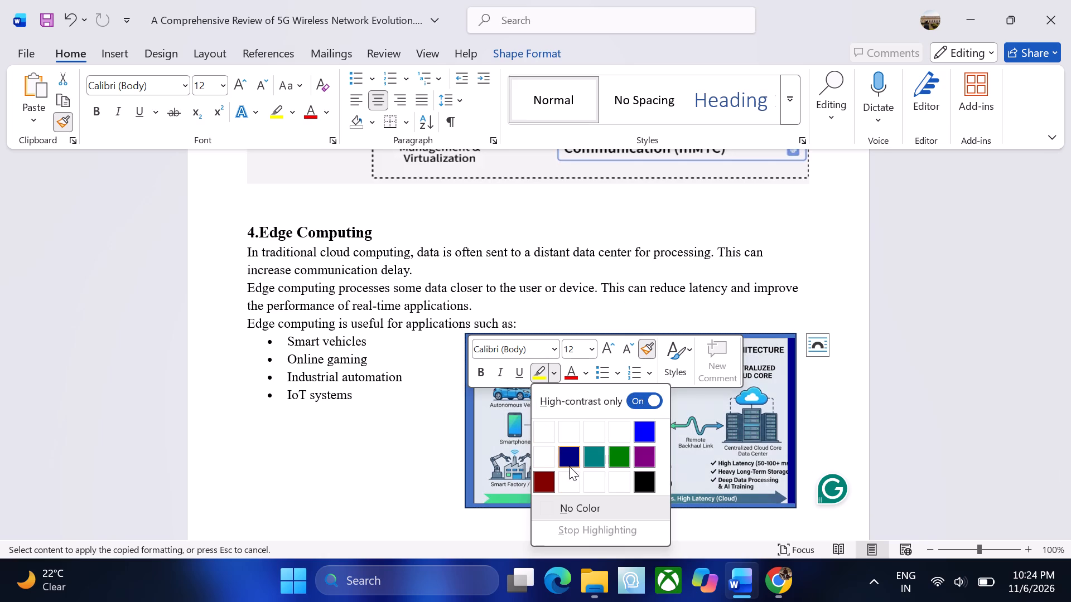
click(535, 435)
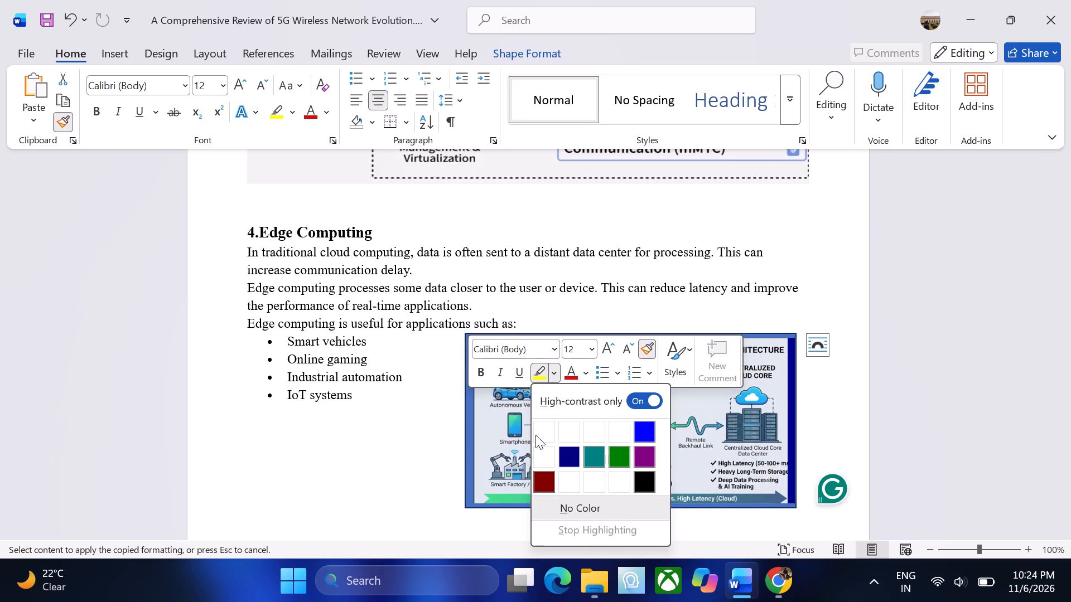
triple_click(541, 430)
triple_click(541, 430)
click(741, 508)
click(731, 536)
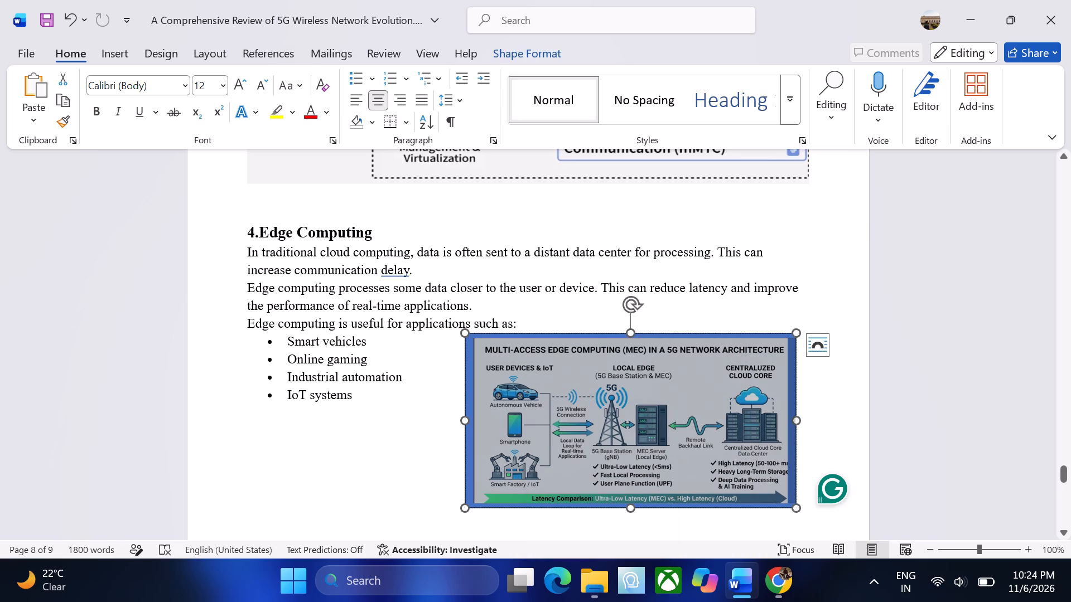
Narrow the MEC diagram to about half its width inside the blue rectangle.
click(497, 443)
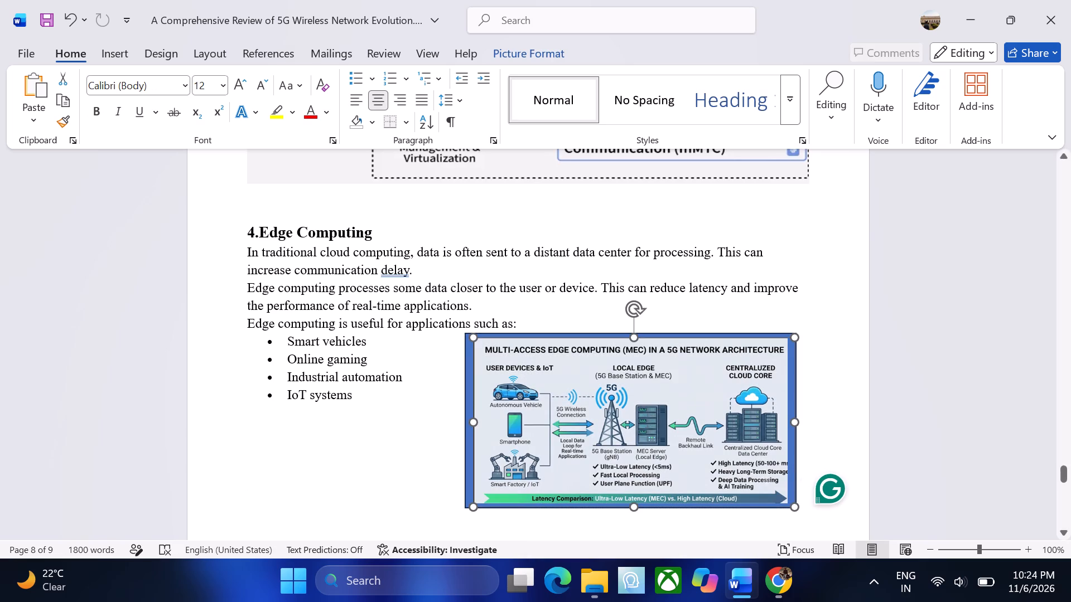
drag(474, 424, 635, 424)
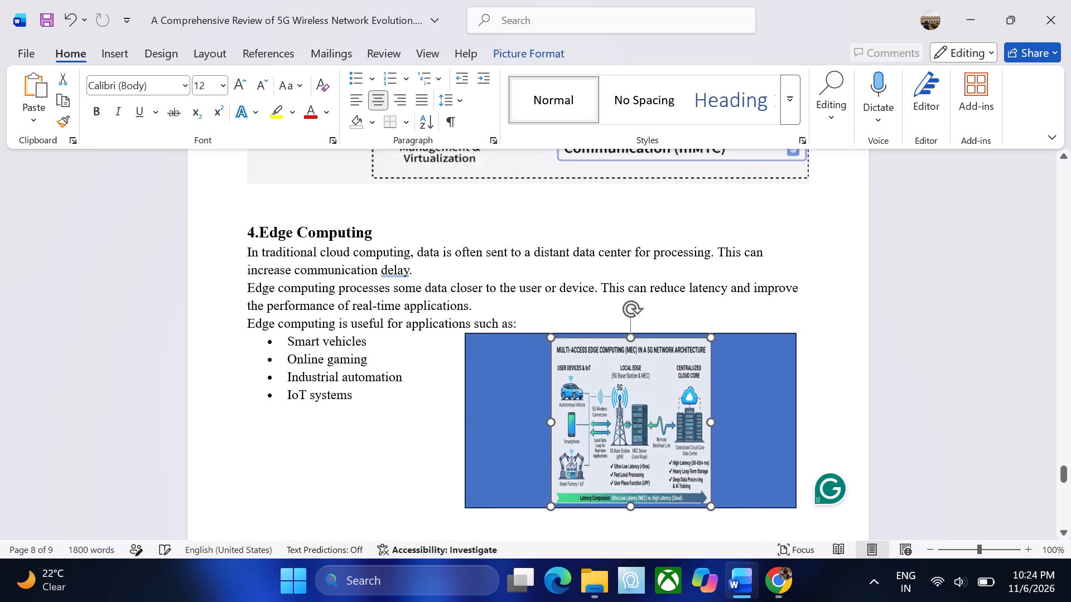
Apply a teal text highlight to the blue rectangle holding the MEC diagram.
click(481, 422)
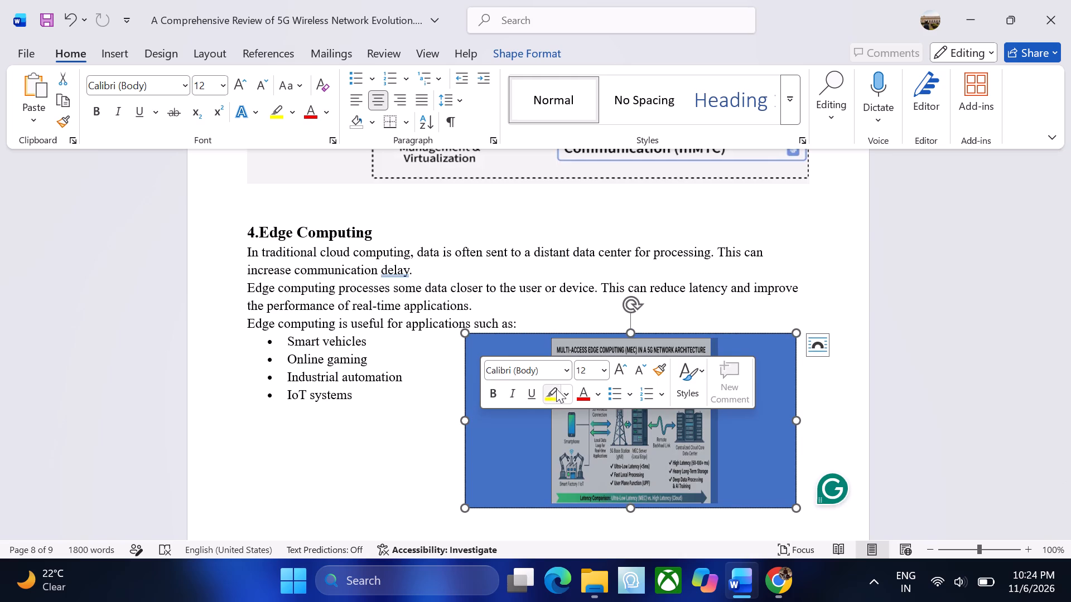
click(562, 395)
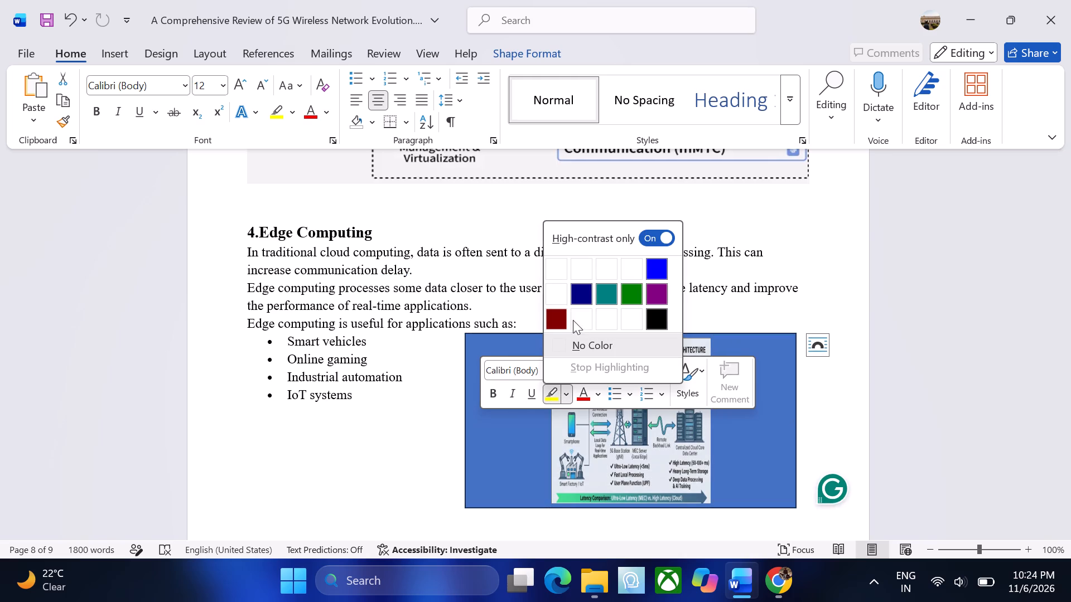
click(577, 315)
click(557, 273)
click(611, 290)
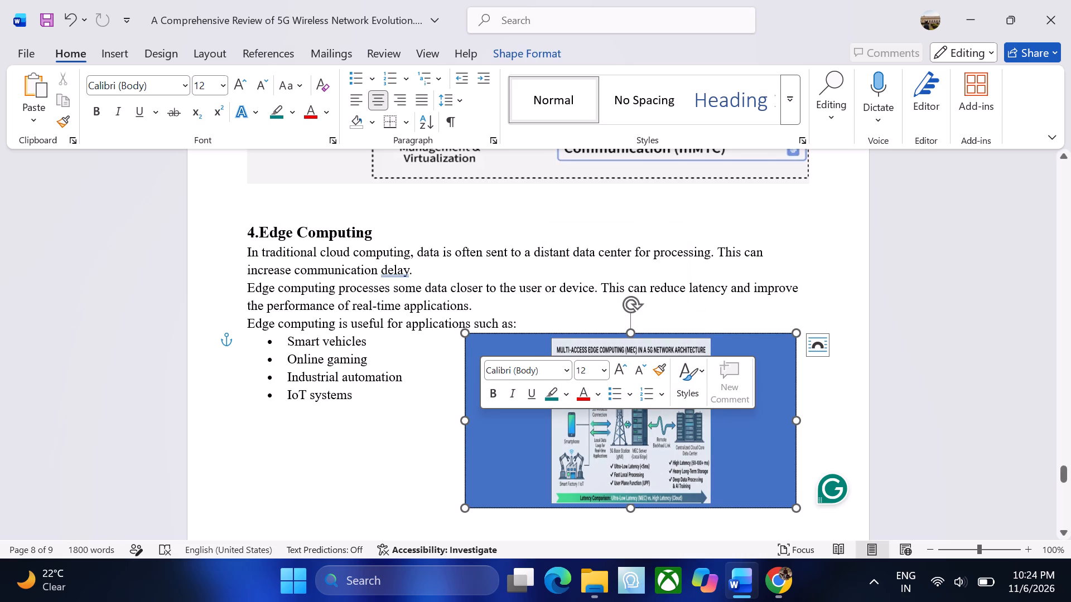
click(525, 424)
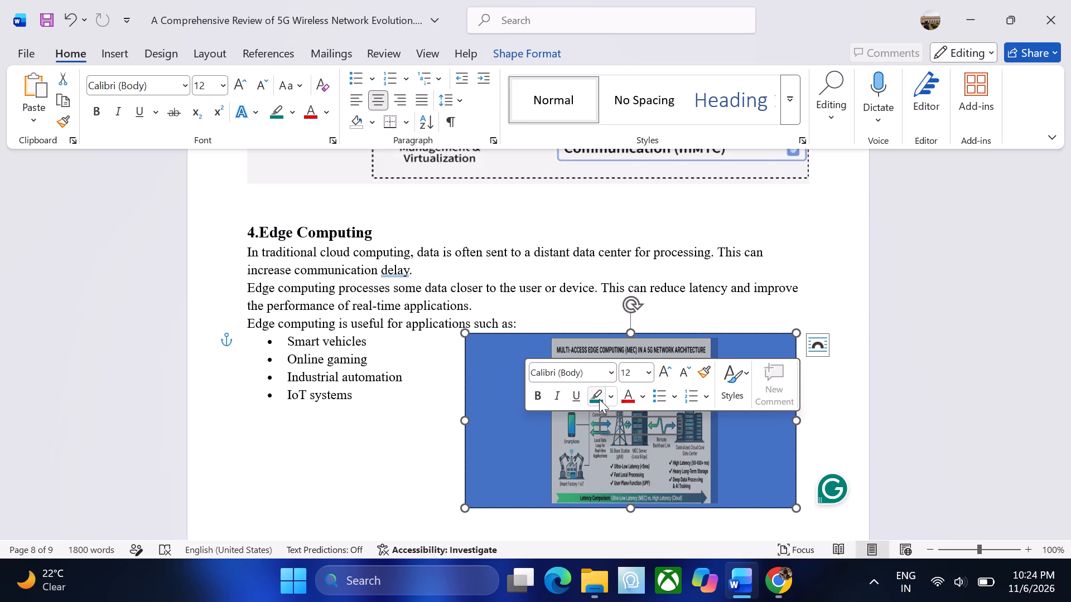
Undo the recent edits back through the insertion of the MEC diagram and its blue rectangle beside the bullet list.
key(ctrl+z)
key(ctrl+z)
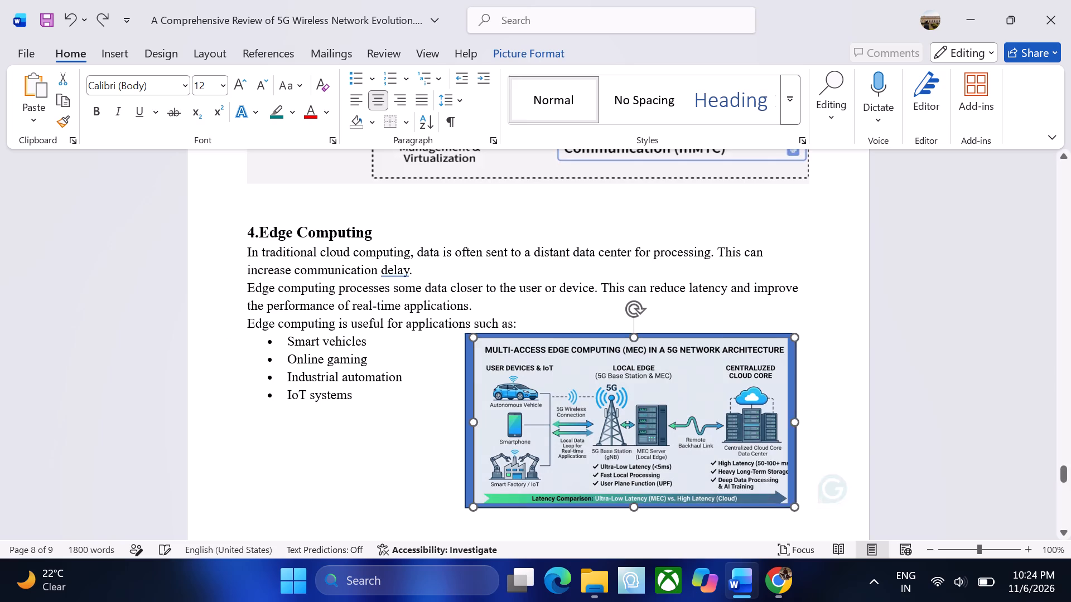
key(ctrl+z)
key(ctrl+z)
key(ctrl+z)
key(ctrl+z)
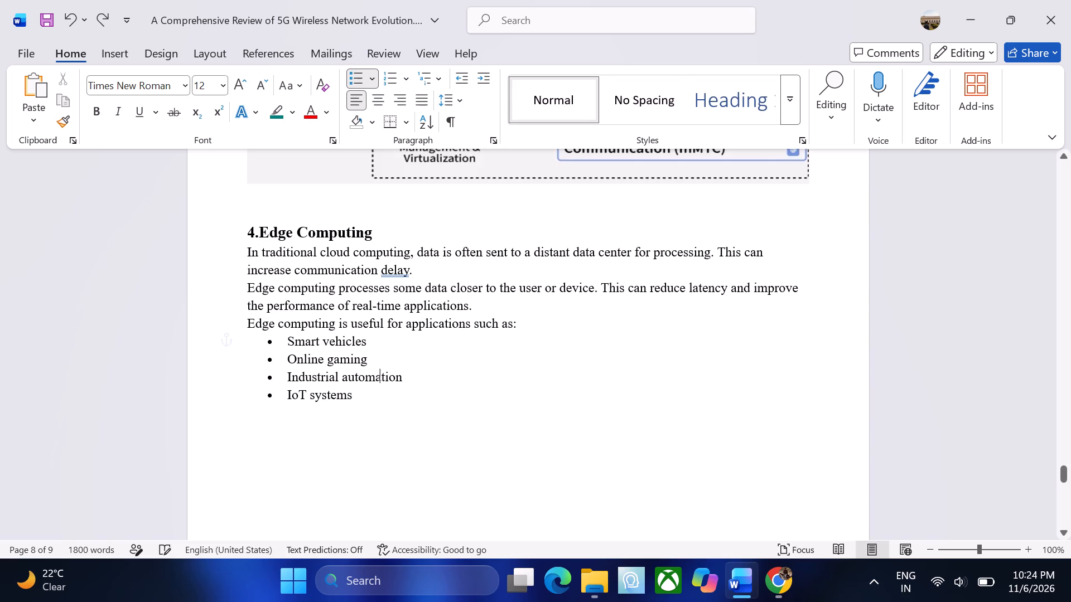
Draw a rectangle about 3.8 inches wide and 2.2 inches high beside the Edge Computing bullet list.
click(599, 399)
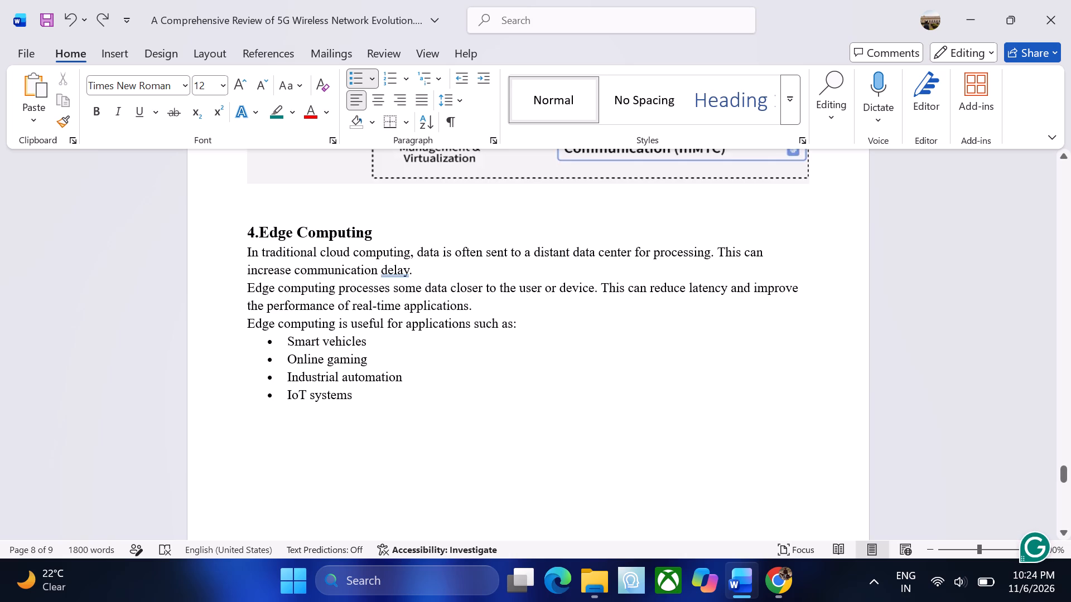
click(121, 61)
click(226, 75)
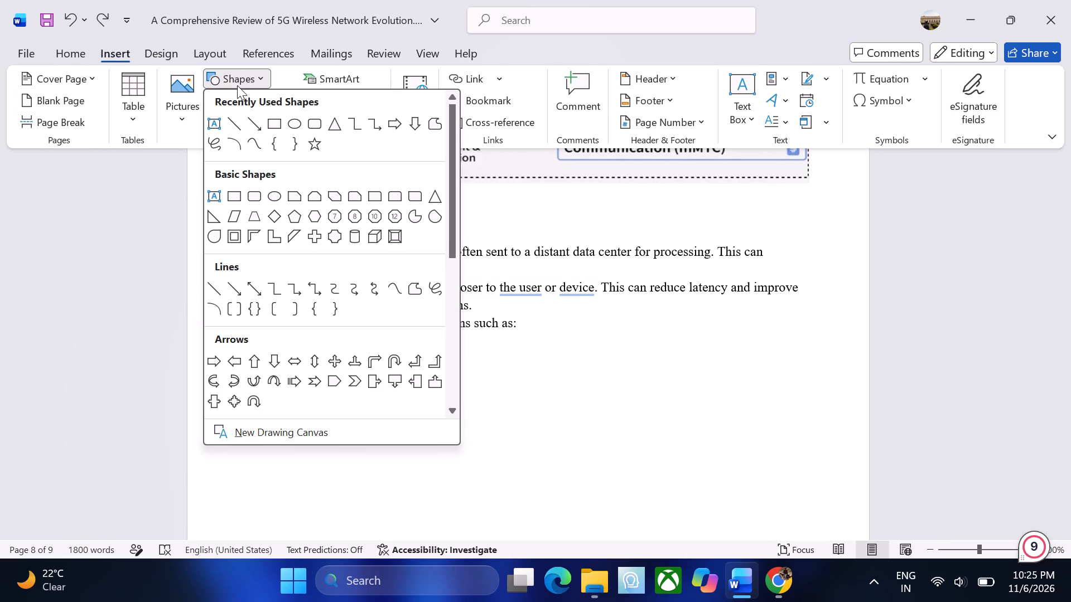
click(232, 194)
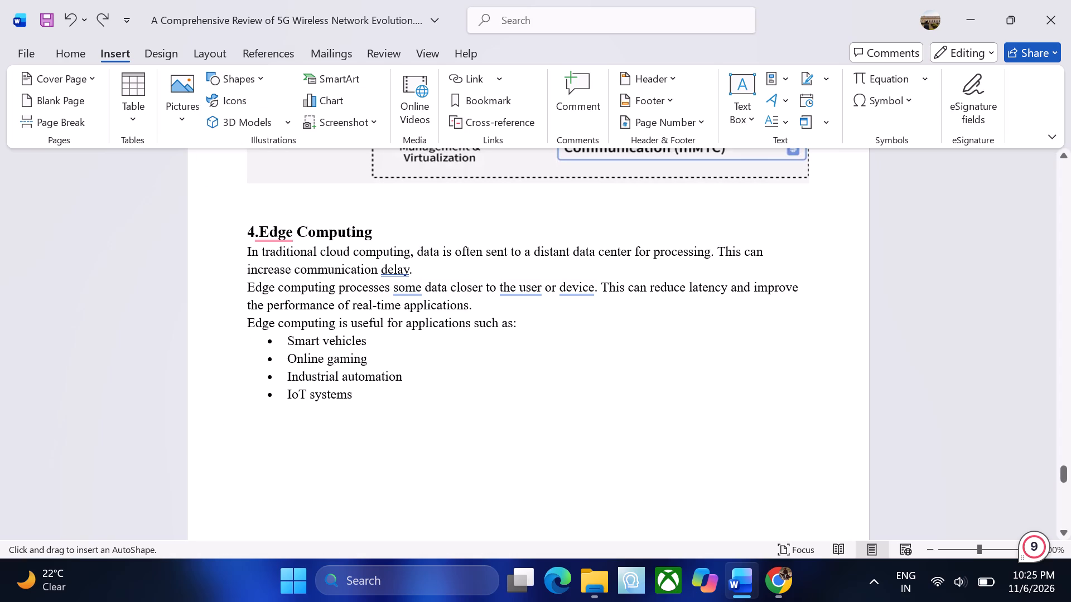
drag(492, 338, 701, 479)
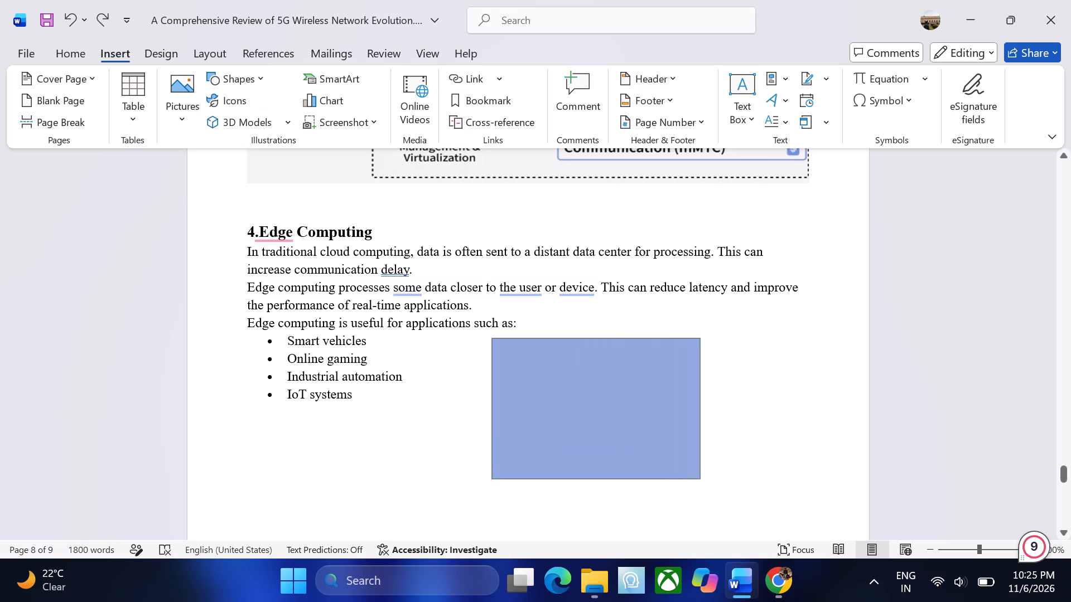
drag(701, 479, 788, 506)
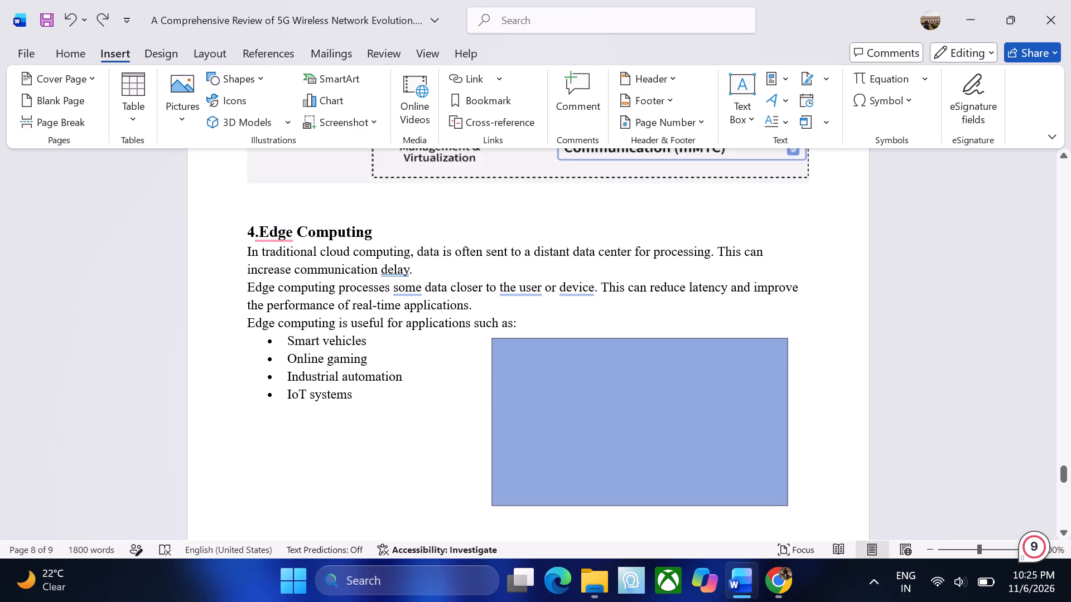
drag(788, 506, 800, 516)
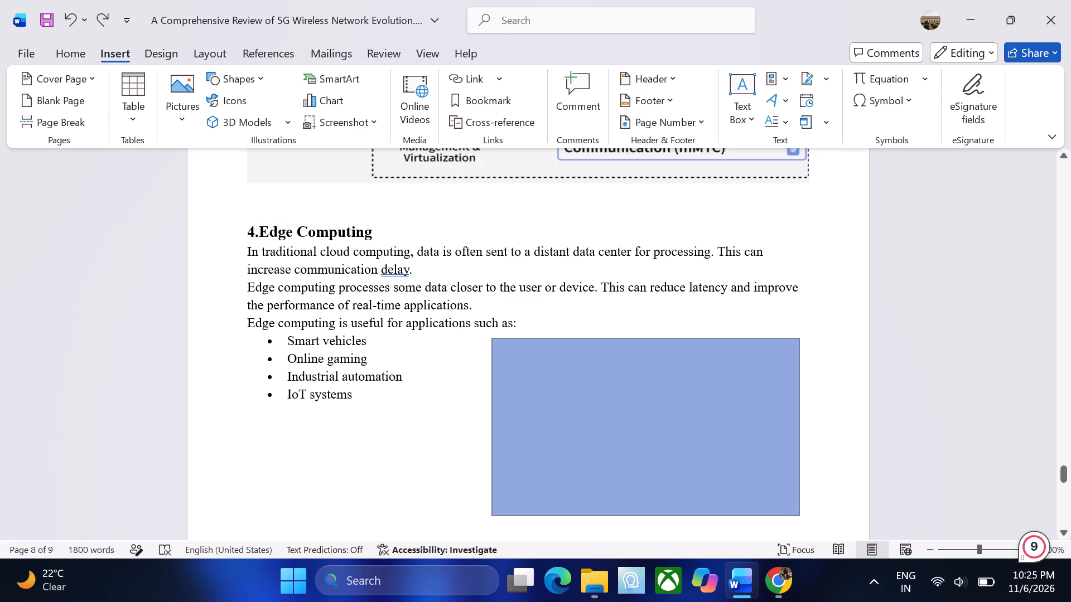
drag(800, 516, 798, 516)
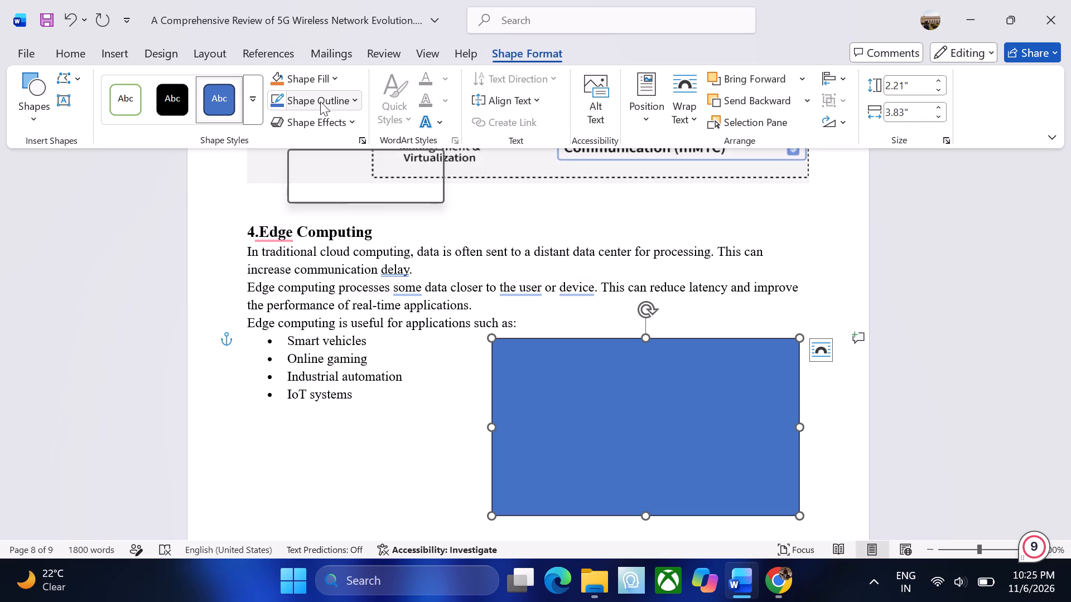
Fill the rectangle beside the Edge Computing bullets with white and deselect it.
click(335, 75)
click(283, 160)
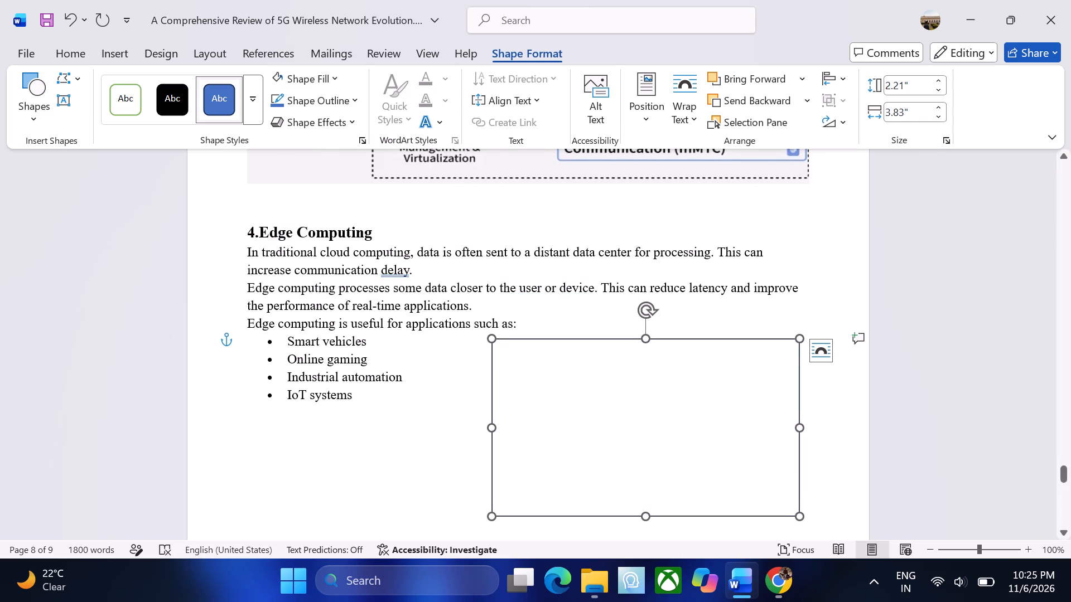
click(458, 457)
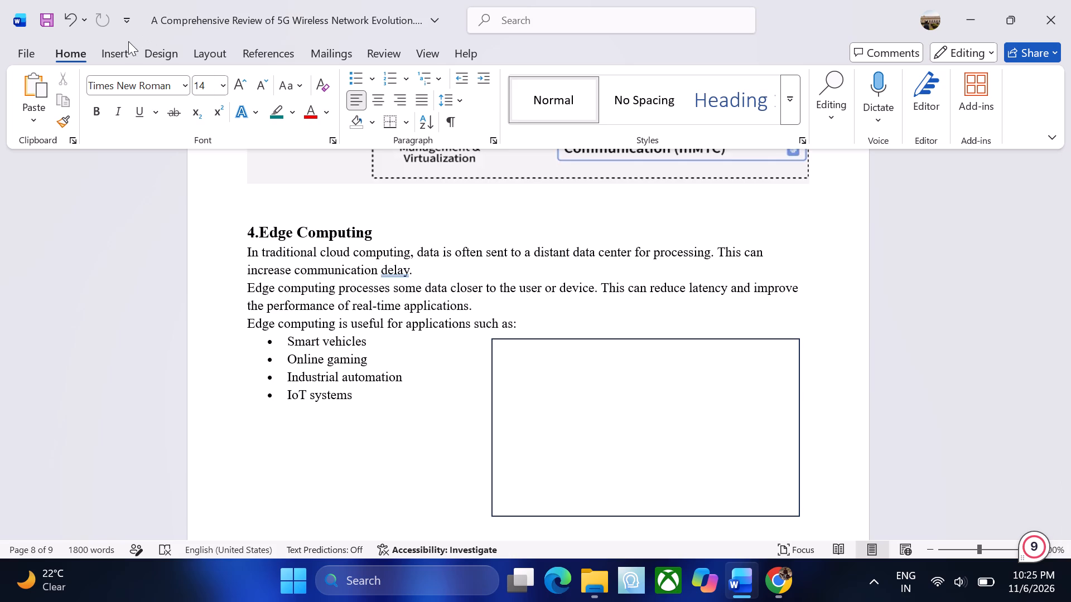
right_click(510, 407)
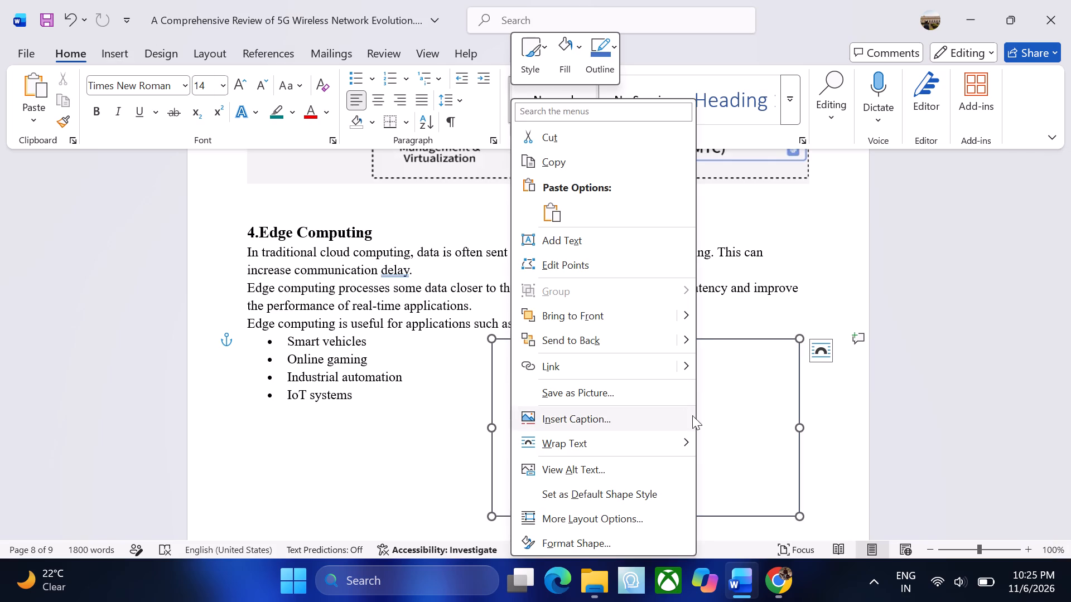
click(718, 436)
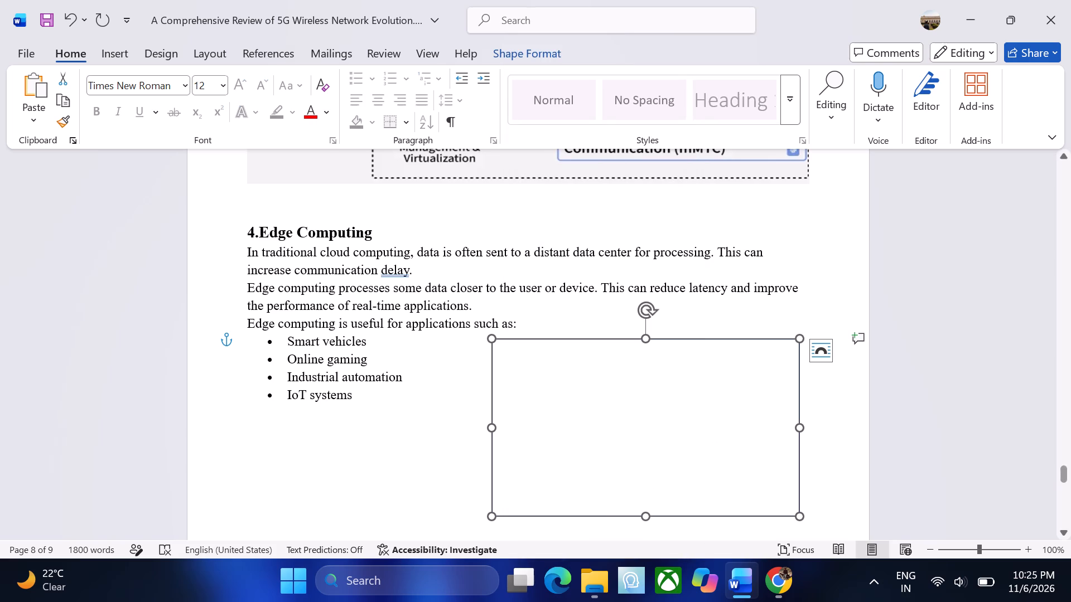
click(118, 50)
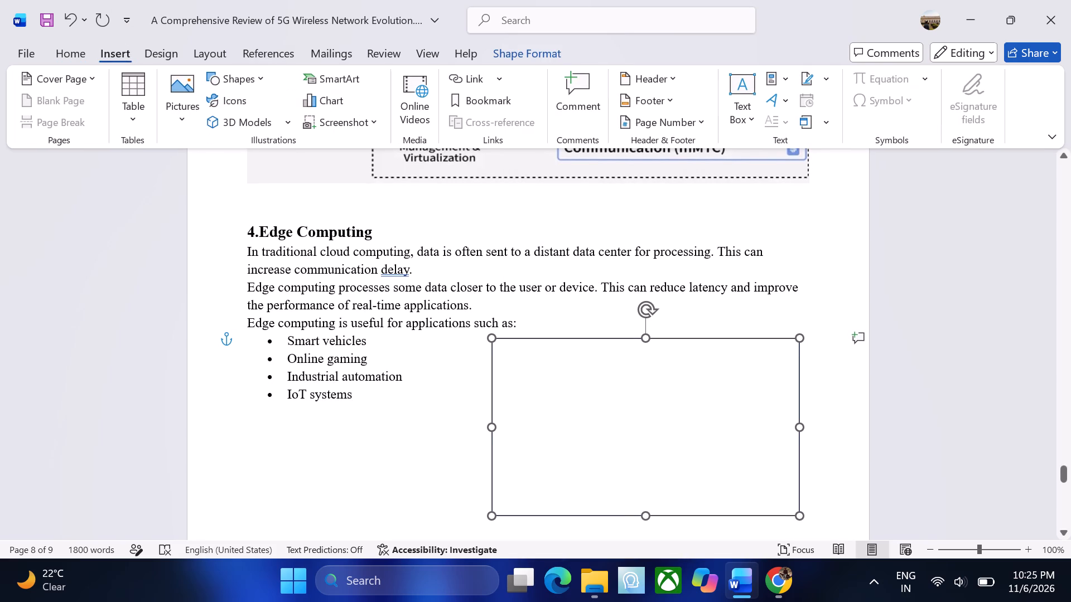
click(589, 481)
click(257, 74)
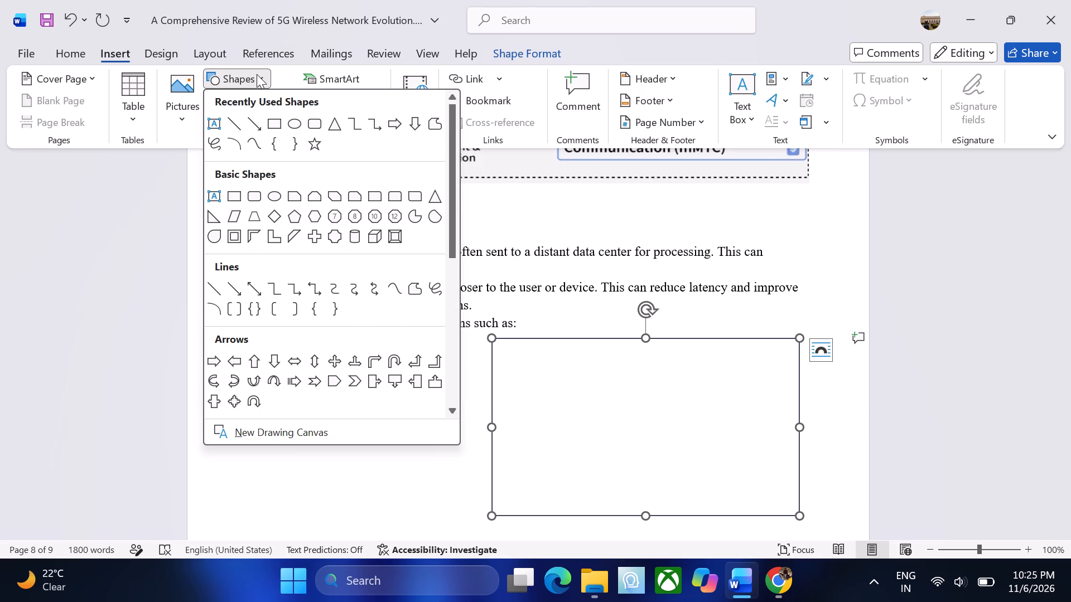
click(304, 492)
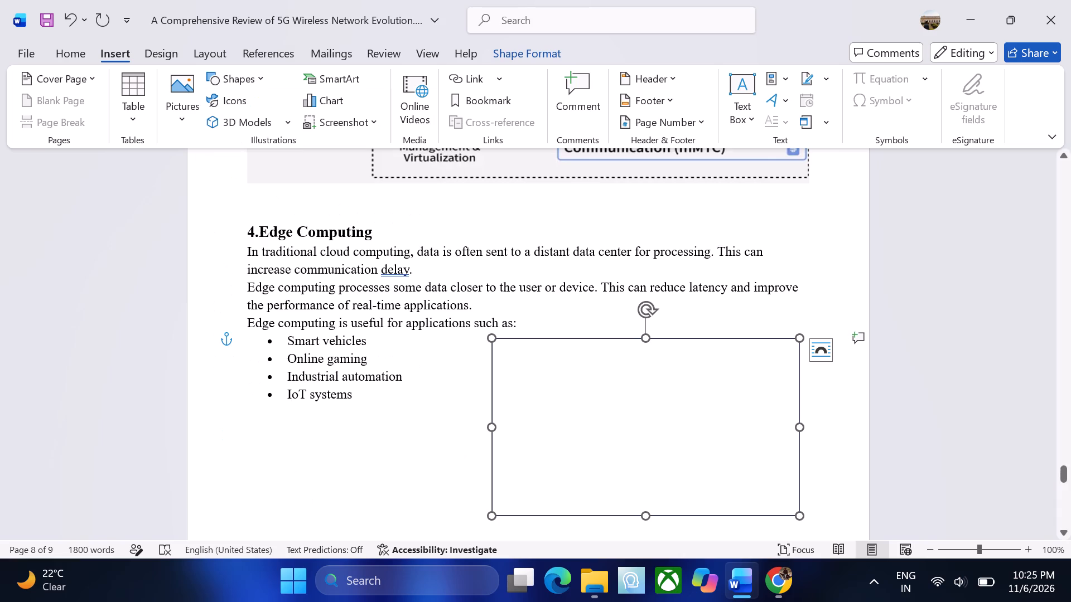
Undo the white fill and the drawing of the rectangle beside the Edge Computing bullet list.
key(ctrl+z)
key(ctrl+z)
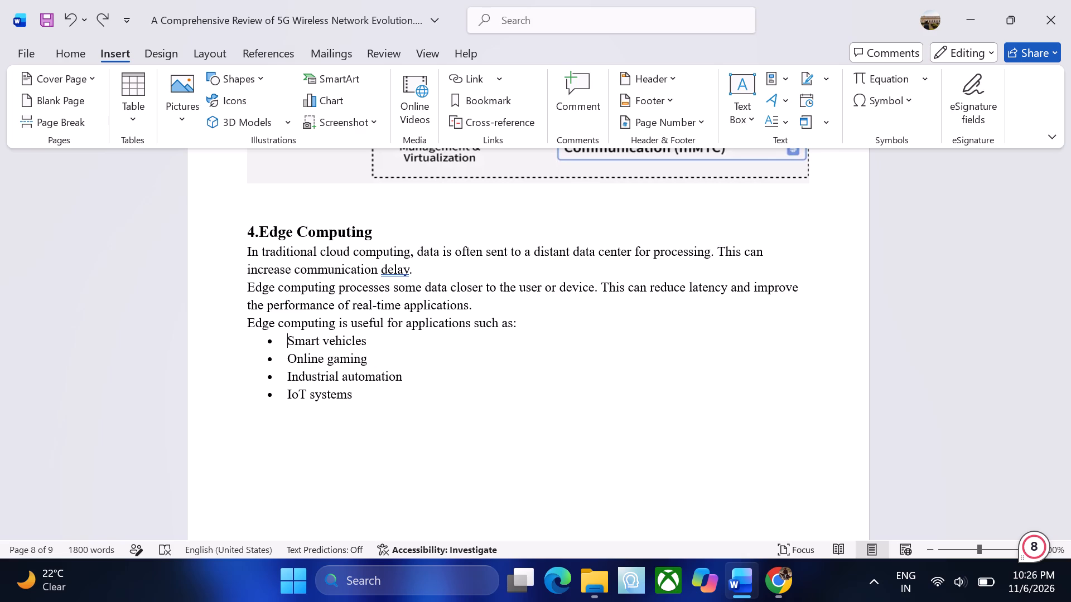
key(ctrl+z)
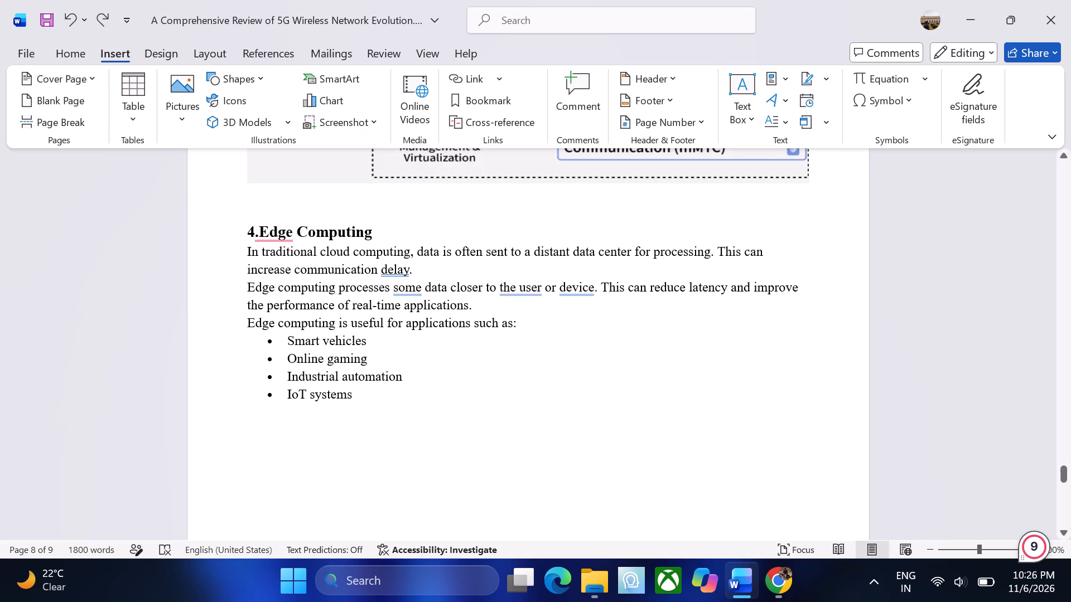
Draw a rectangle about 4.1 inches wide and 2.2 inches high beside the Edge Computing bullet list.
click(405, 397)
click(251, 80)
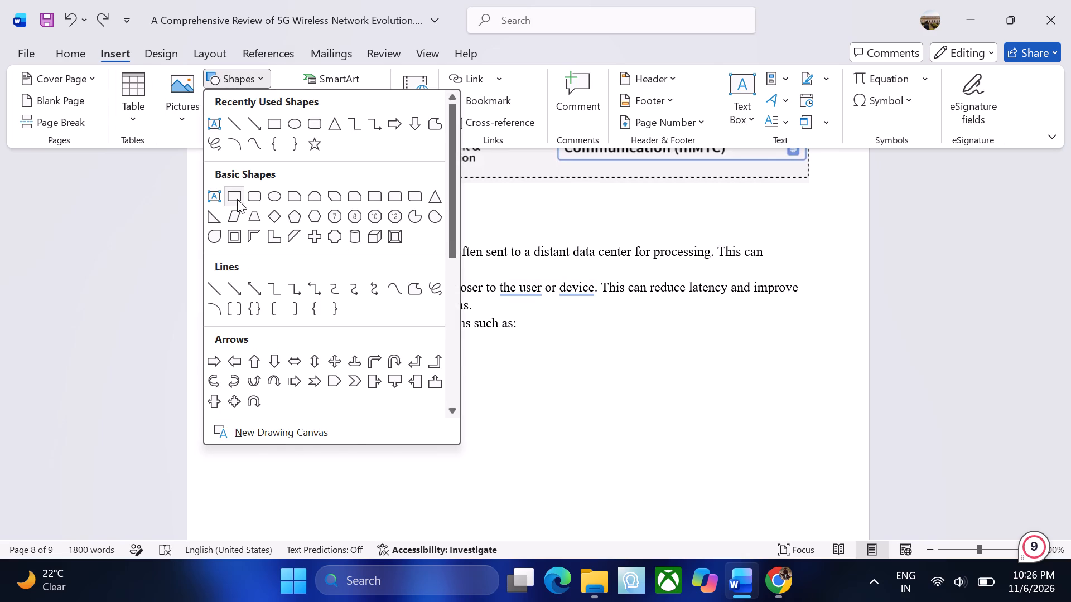
click(235, 198)
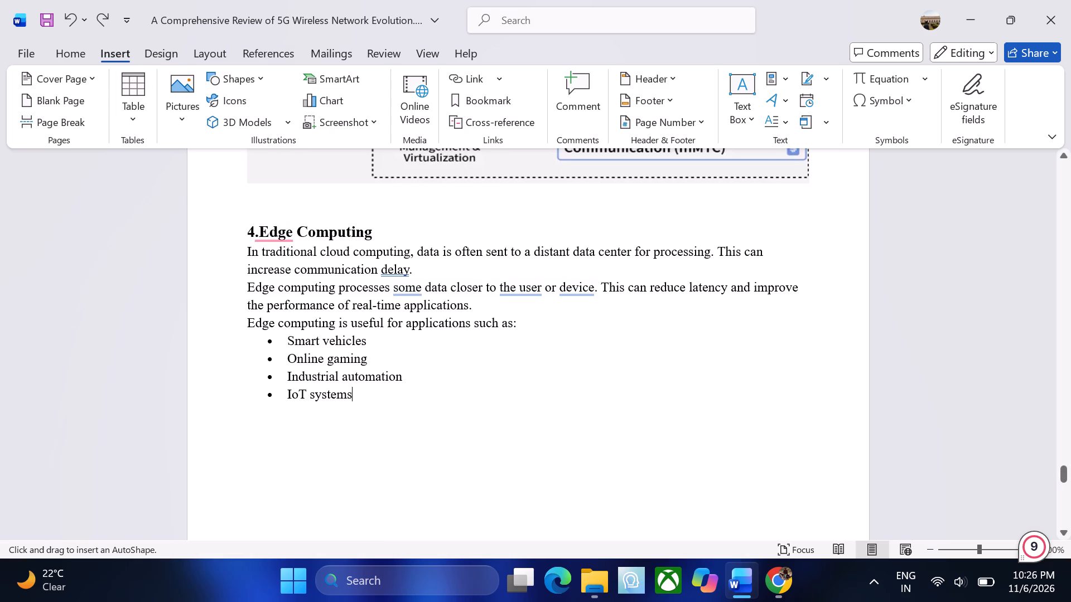
drag(488, 342, 789, 508)
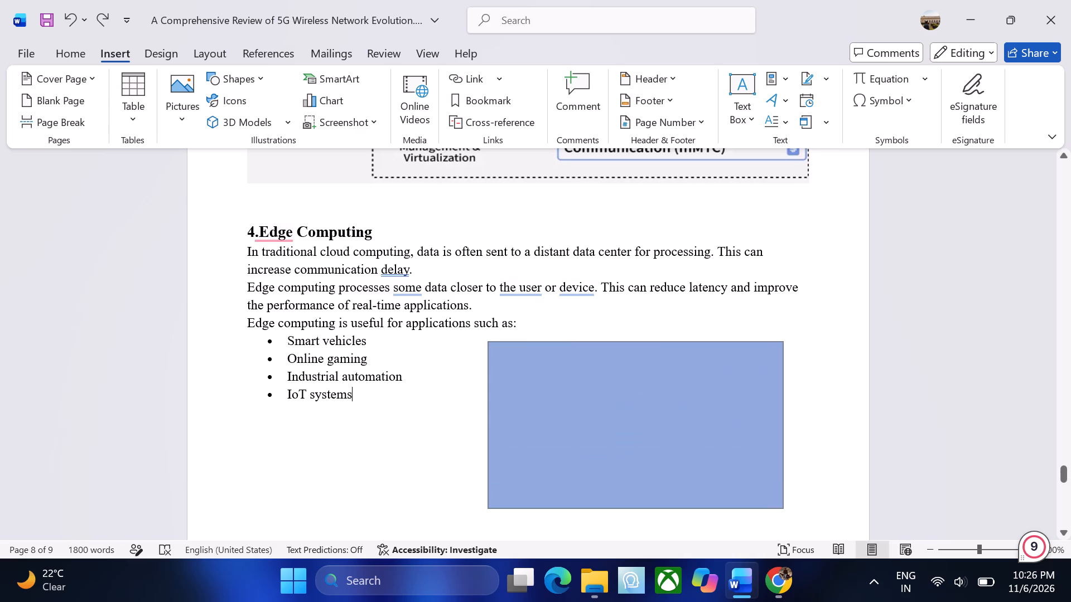
drag(789, 508, 807, 507)
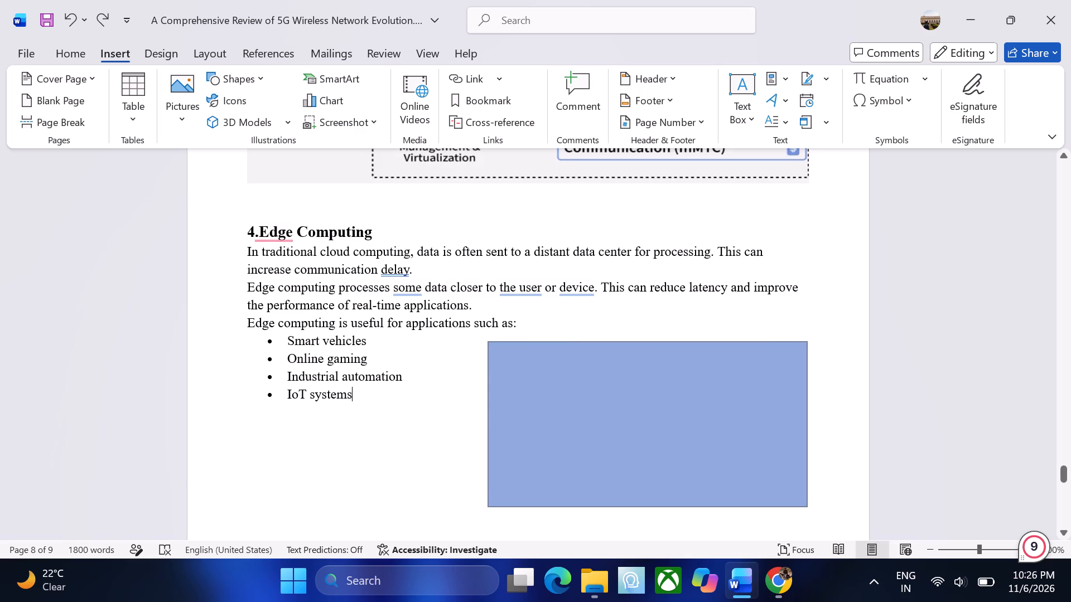
drag(807, 507, 804, 514)
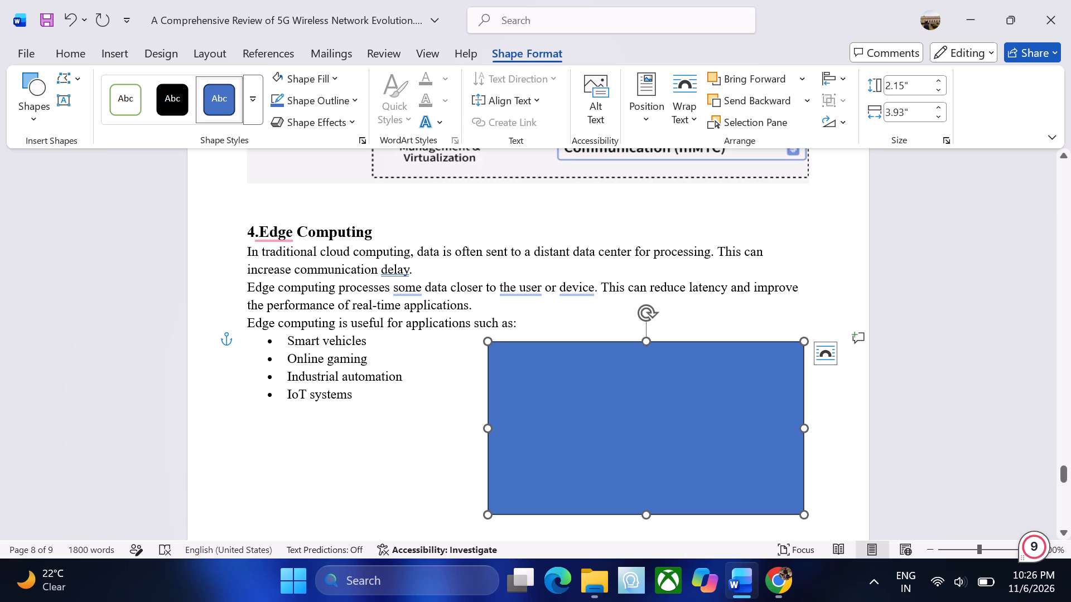
drag(484, 344, 479, 343)
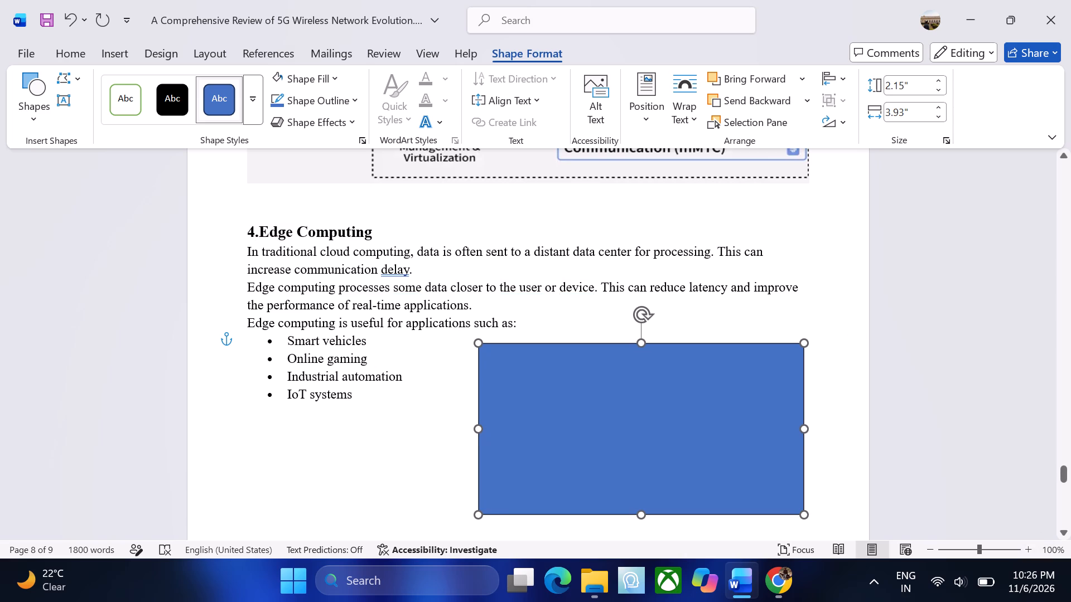
drag(479, 343, 475, 338)
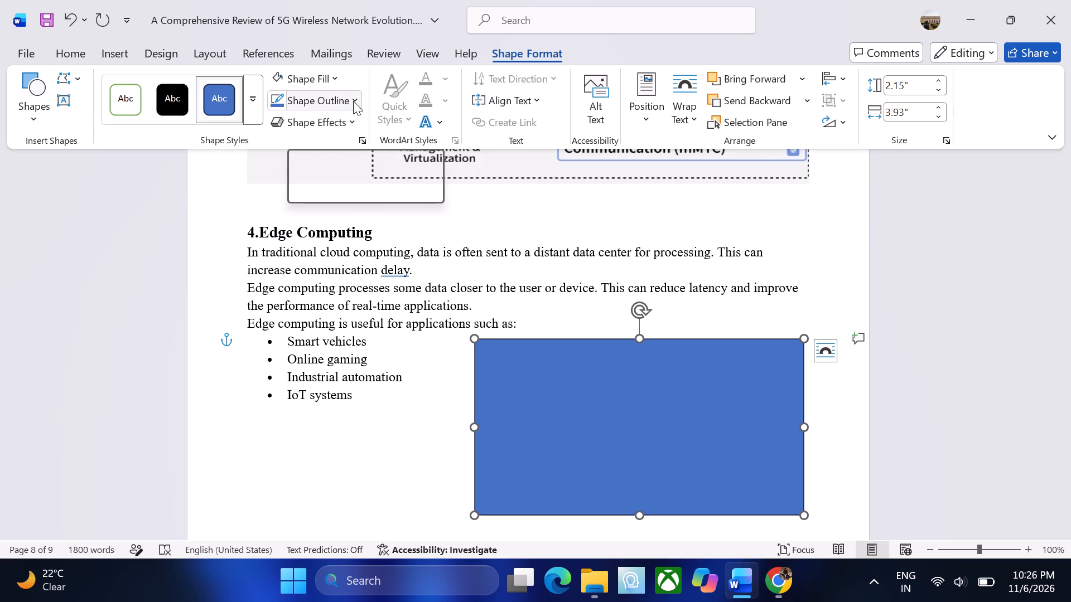
Fill the new rectangle beside the Edge Computing bullets with white.
click(338, 72)
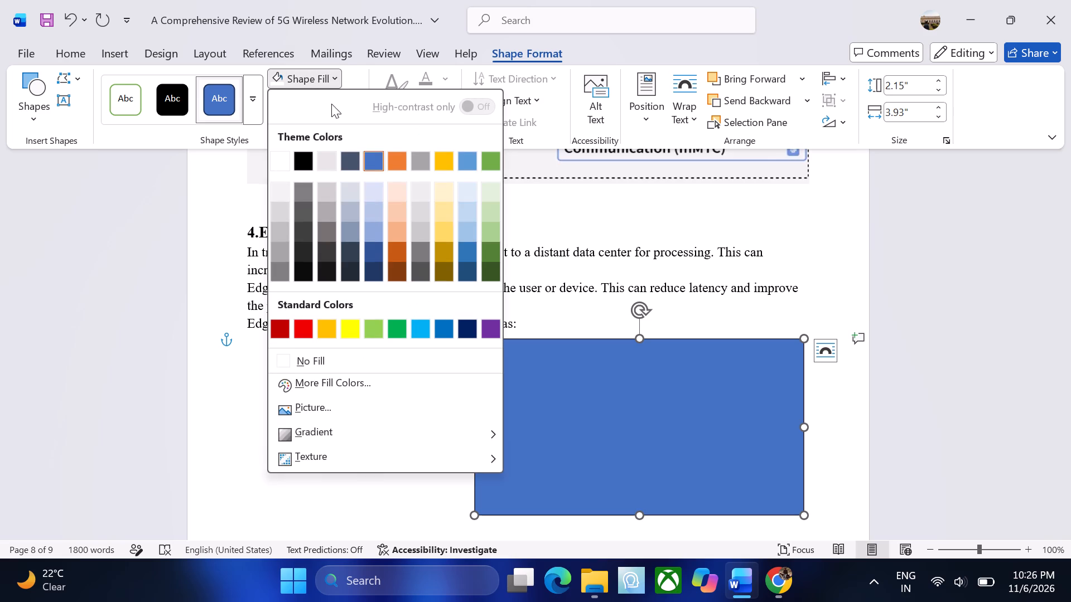
click(283, 158)
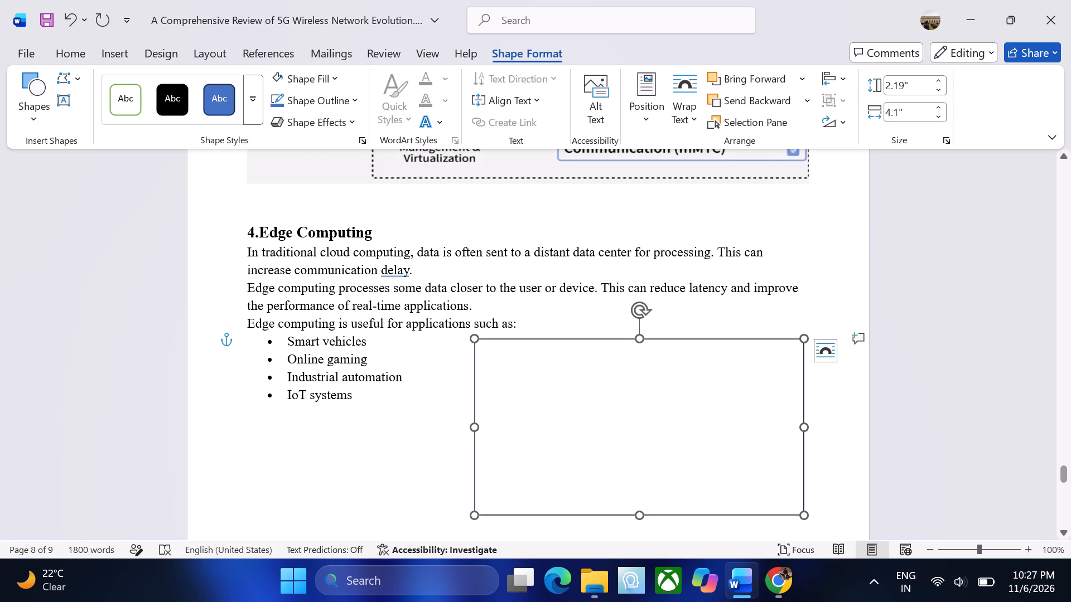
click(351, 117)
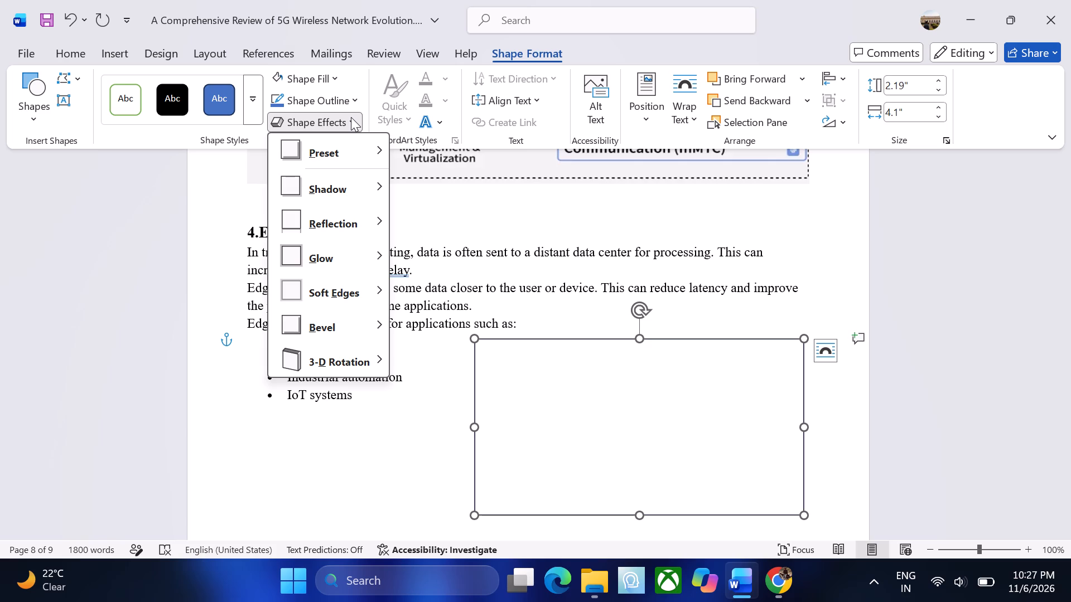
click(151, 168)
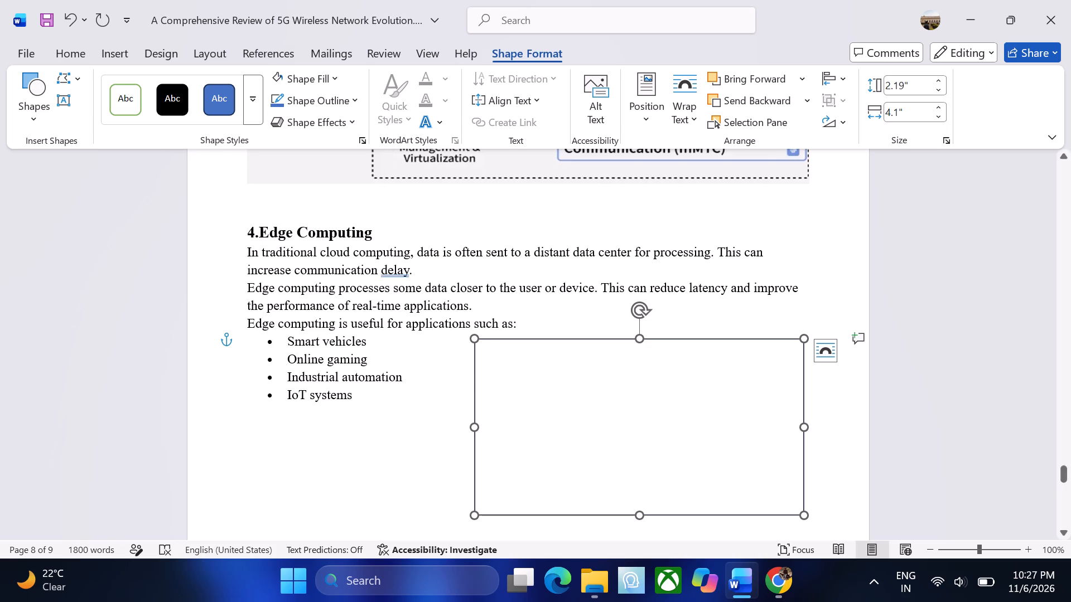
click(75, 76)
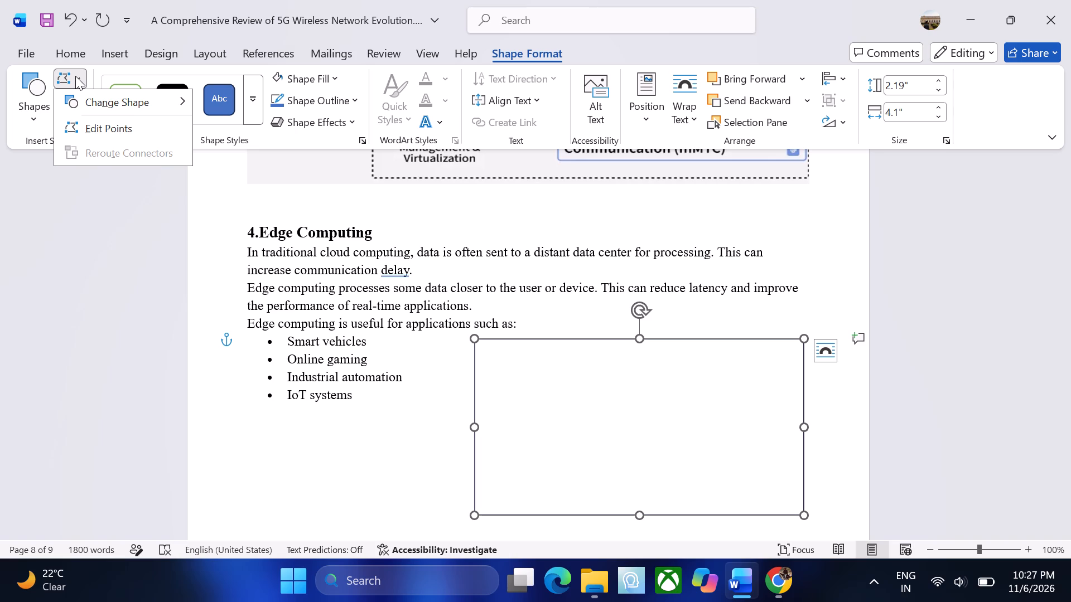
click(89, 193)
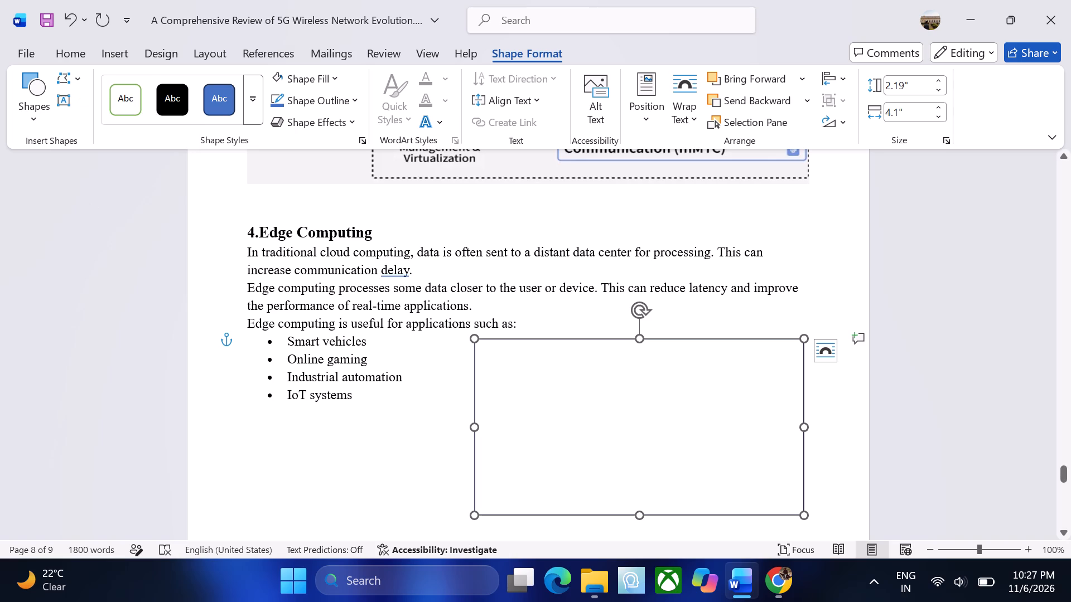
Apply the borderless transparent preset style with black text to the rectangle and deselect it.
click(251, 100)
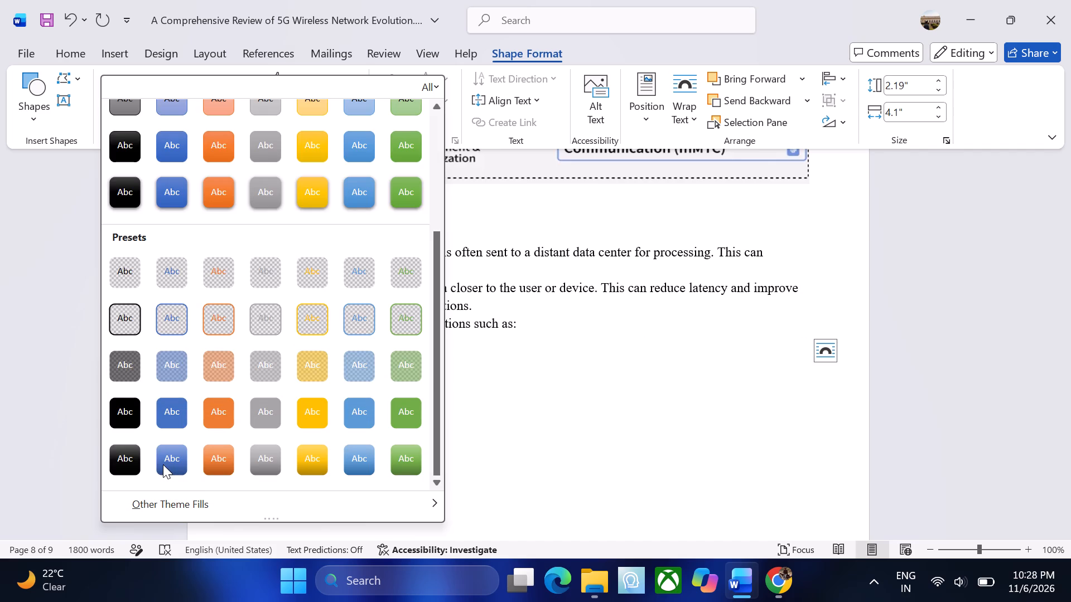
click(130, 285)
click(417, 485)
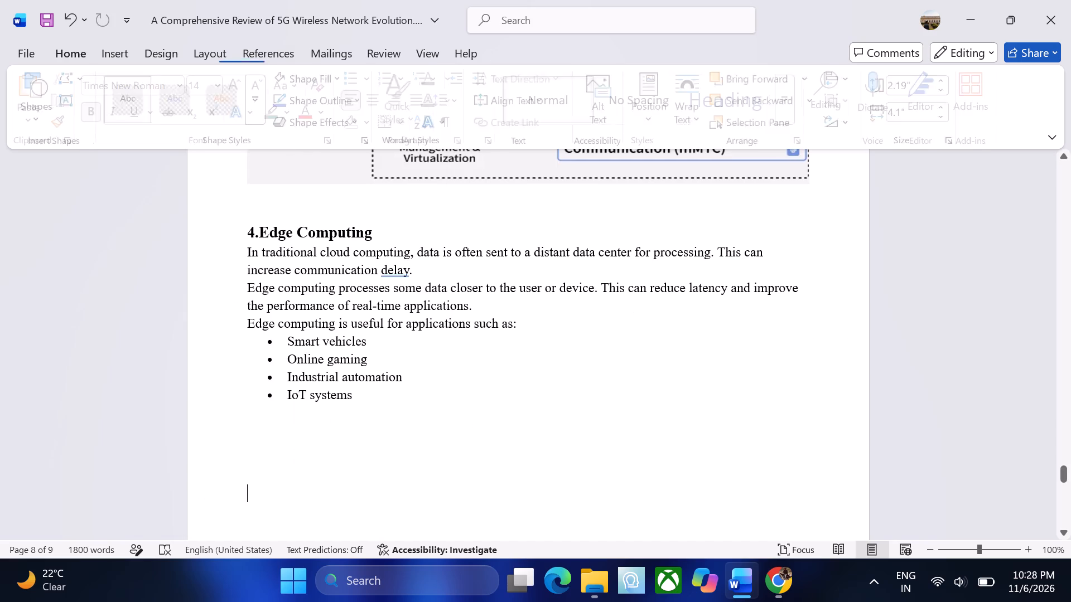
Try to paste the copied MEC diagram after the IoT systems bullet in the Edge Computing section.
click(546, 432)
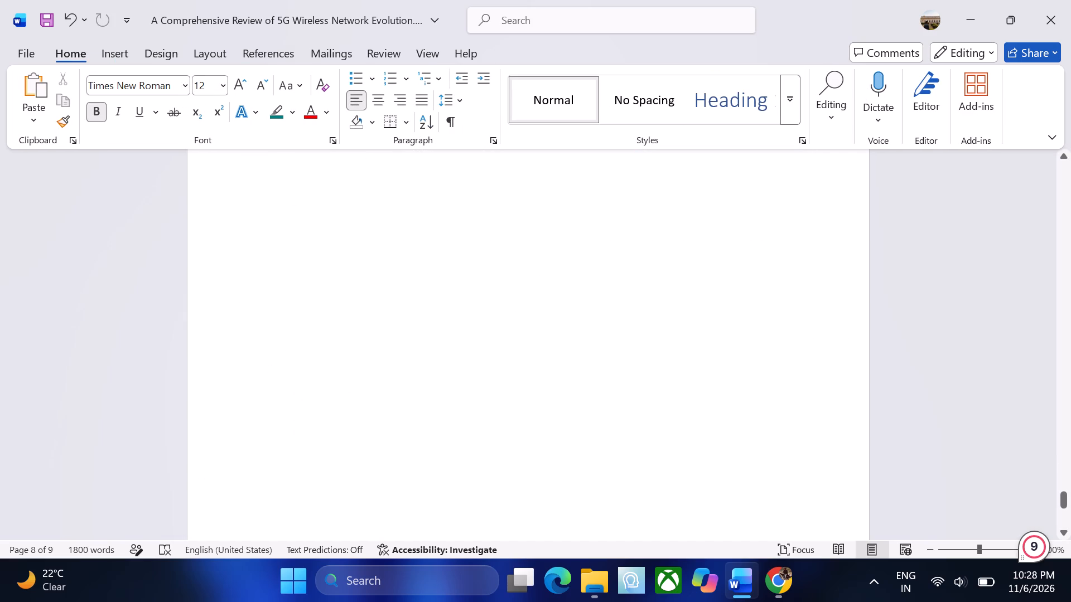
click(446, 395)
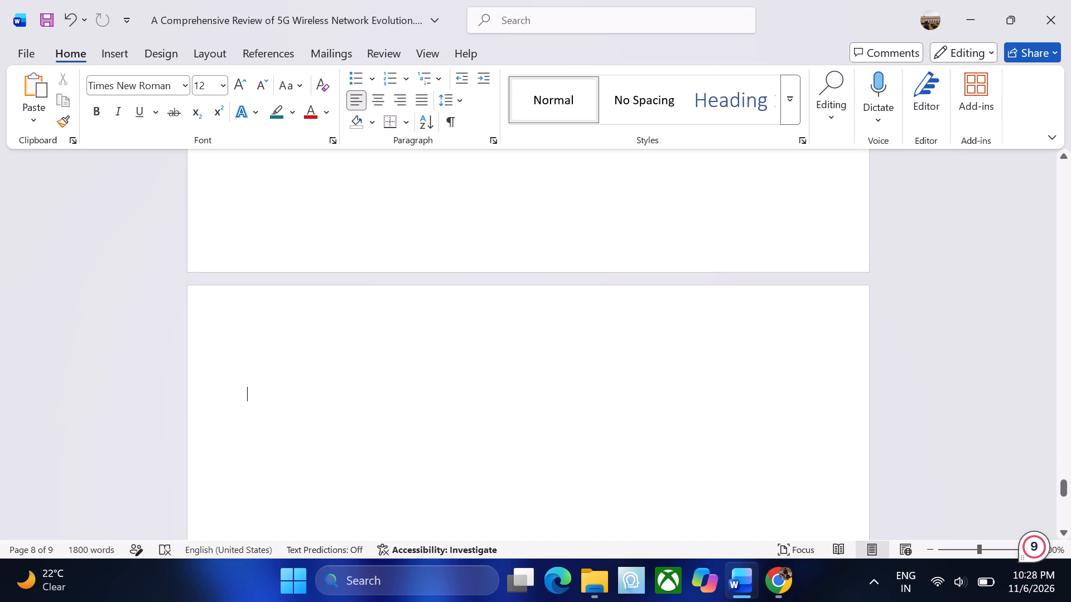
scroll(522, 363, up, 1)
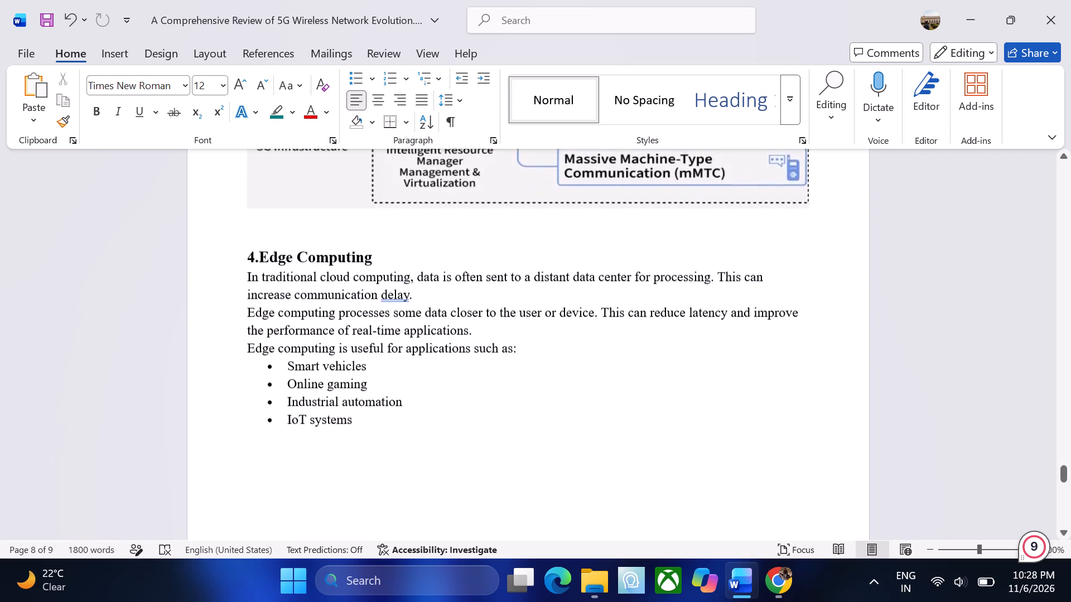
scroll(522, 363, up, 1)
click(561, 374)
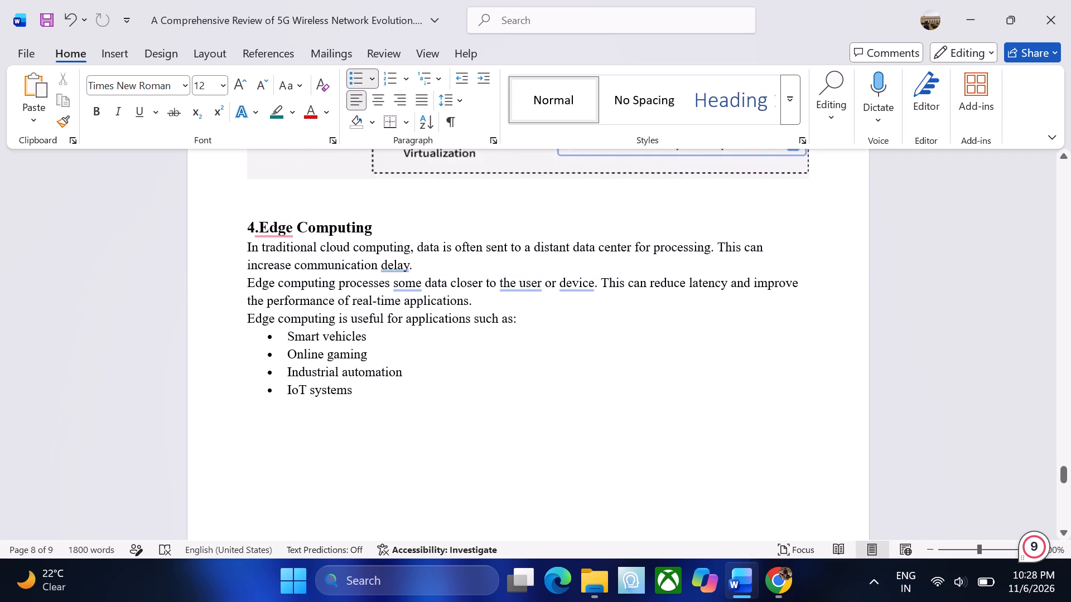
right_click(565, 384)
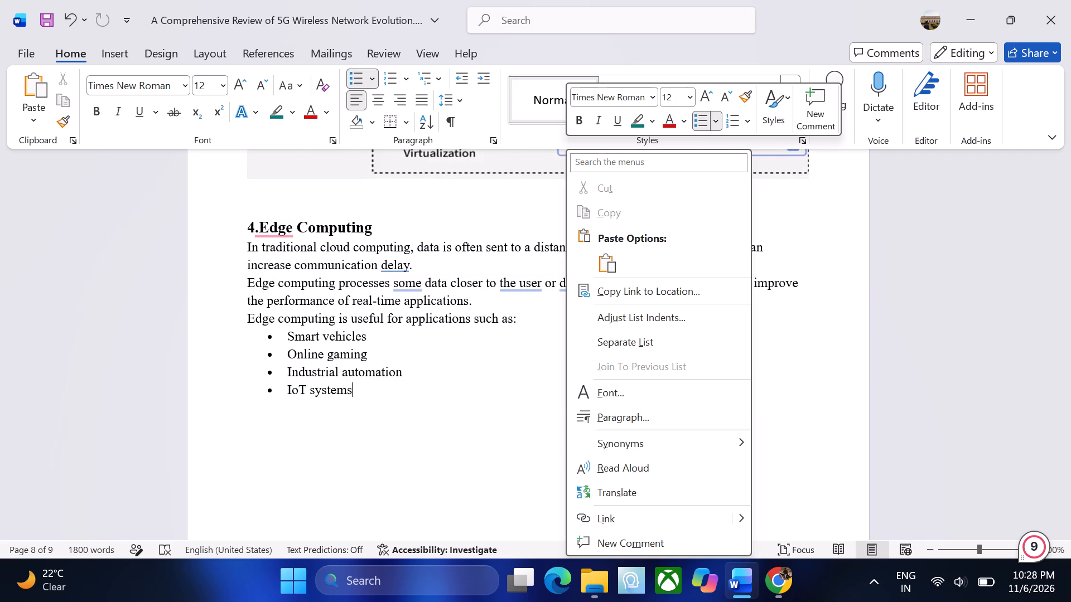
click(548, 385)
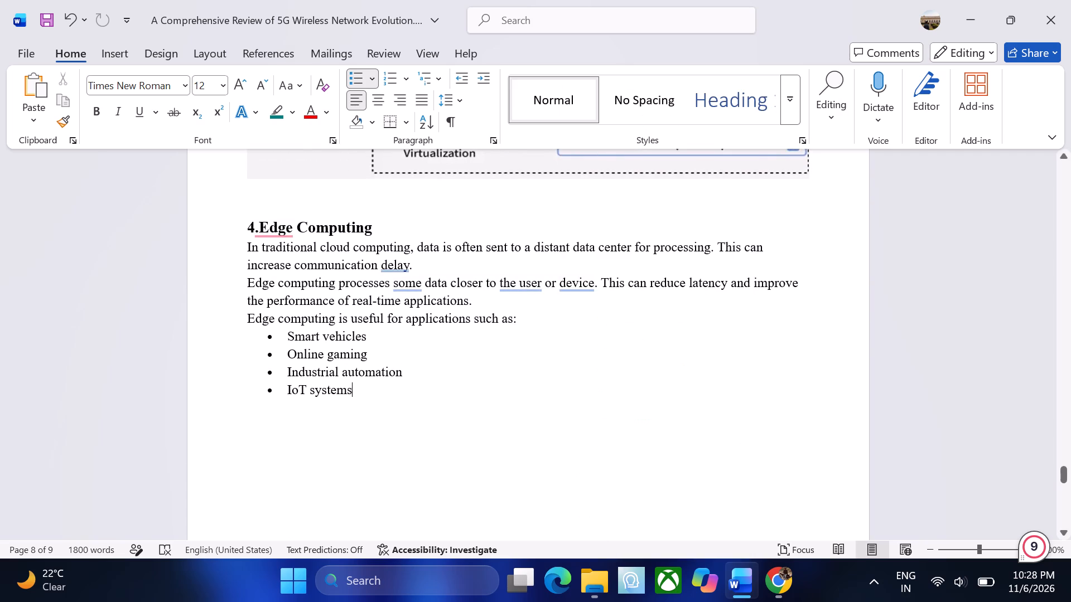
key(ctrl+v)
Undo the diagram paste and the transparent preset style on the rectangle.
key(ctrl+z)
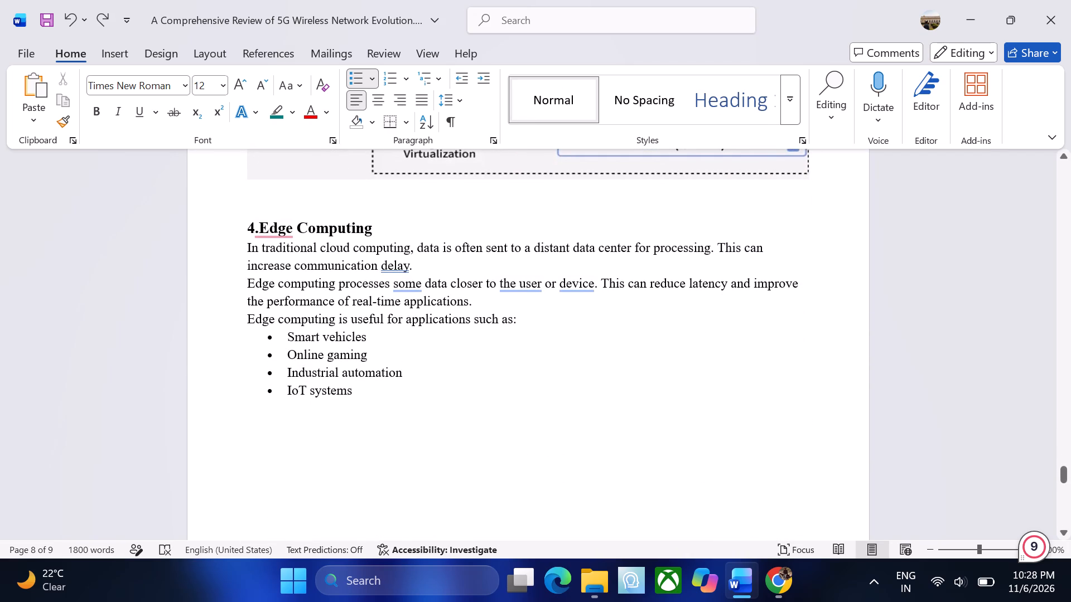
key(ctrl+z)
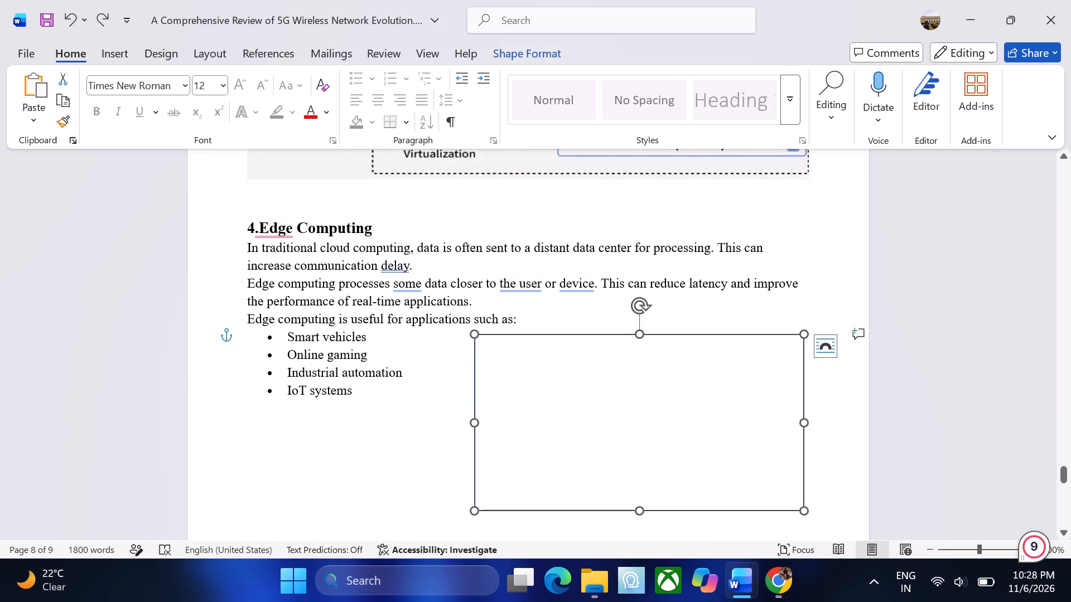
Paste the copied MEC diagram inside the white rectangle beside the Edge Computing bullet list.
click(548, 348)
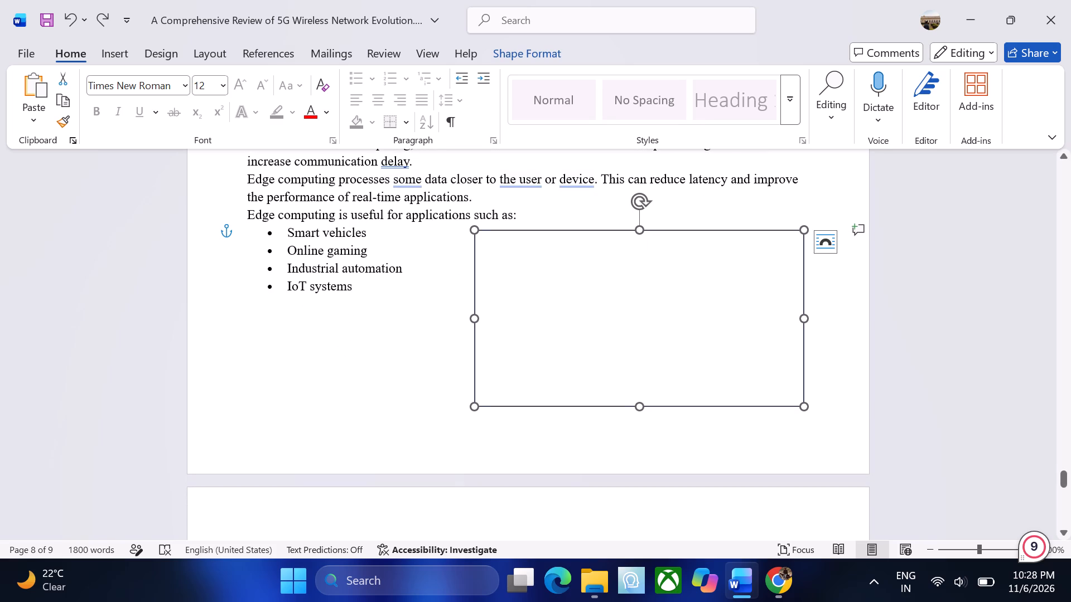
key(ctrl+v)
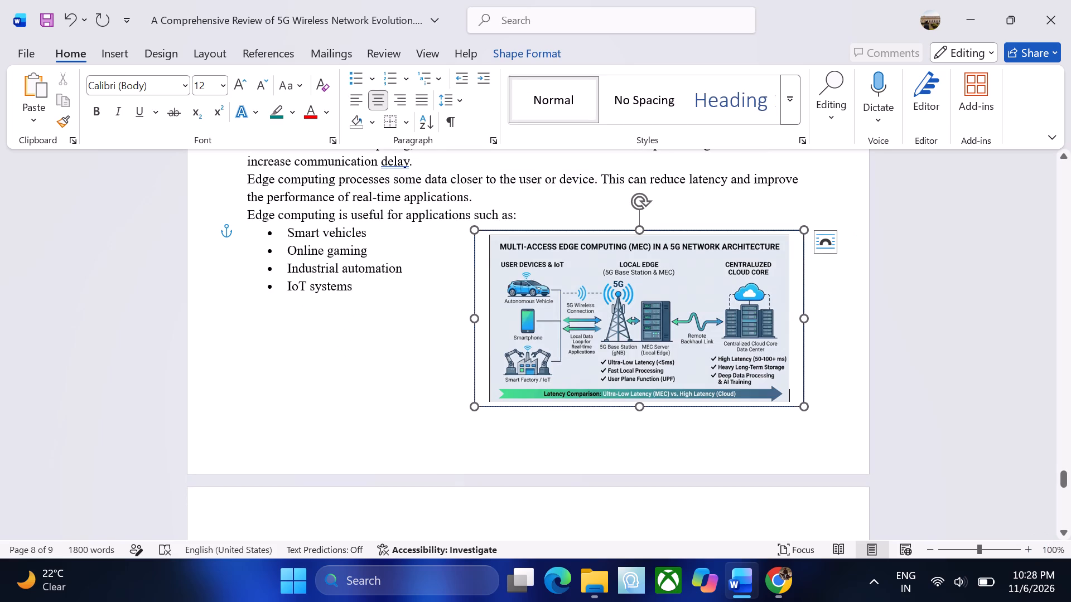
Extend the bottom edge of the white rectangle around the MEC diagram slightly downward.
click(441, 386)
click(485, 365)
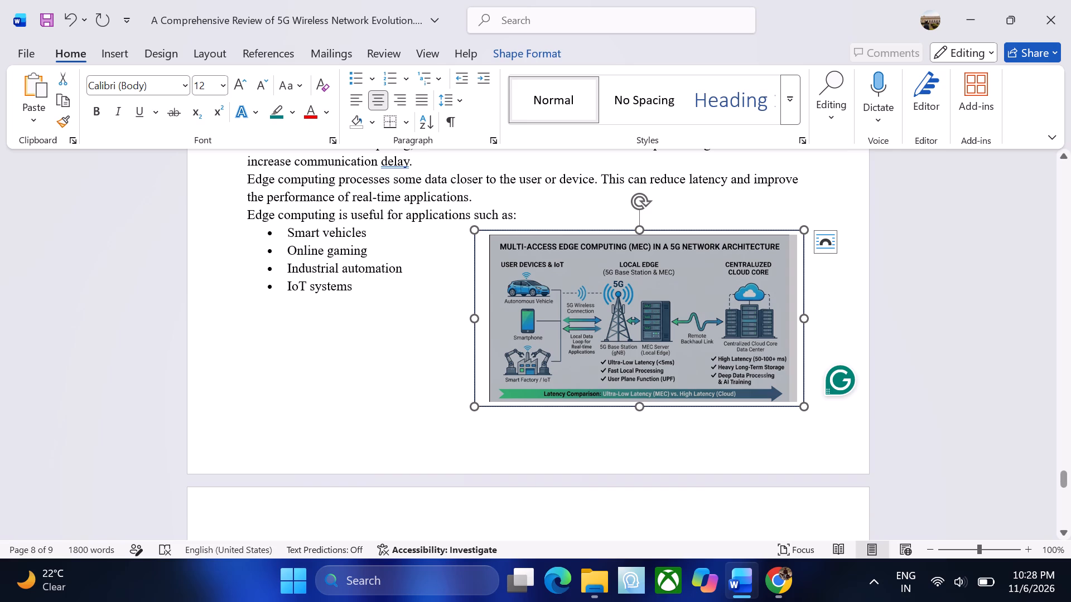
drag(638, 407, 640, 412)
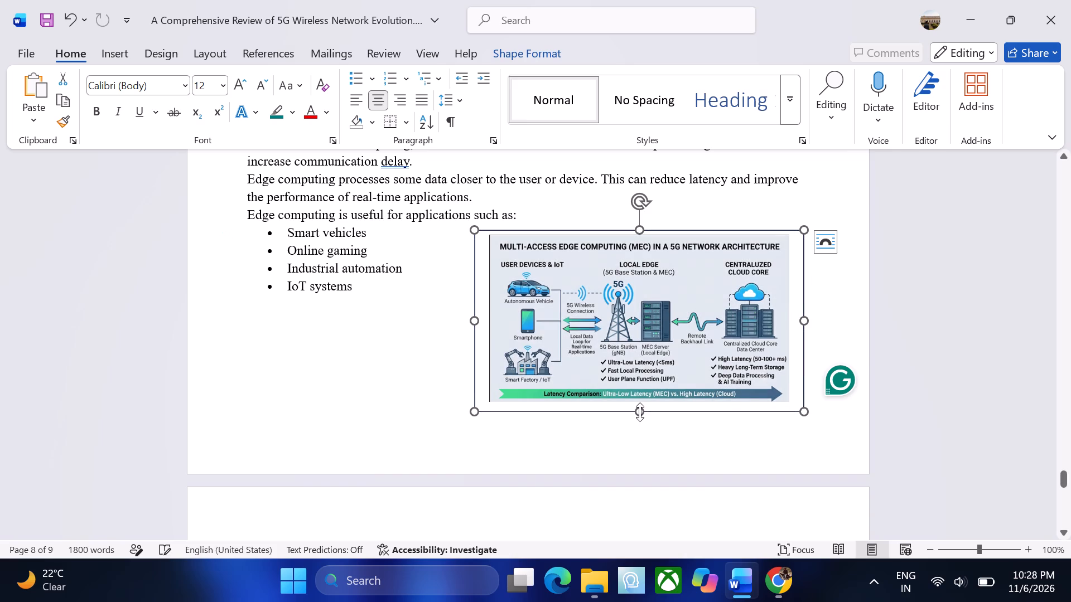
Stretch the MEC diagram in height and width to fill the rectangle beside the Edge Computing bullets, and deselect it.
click(641, 373)
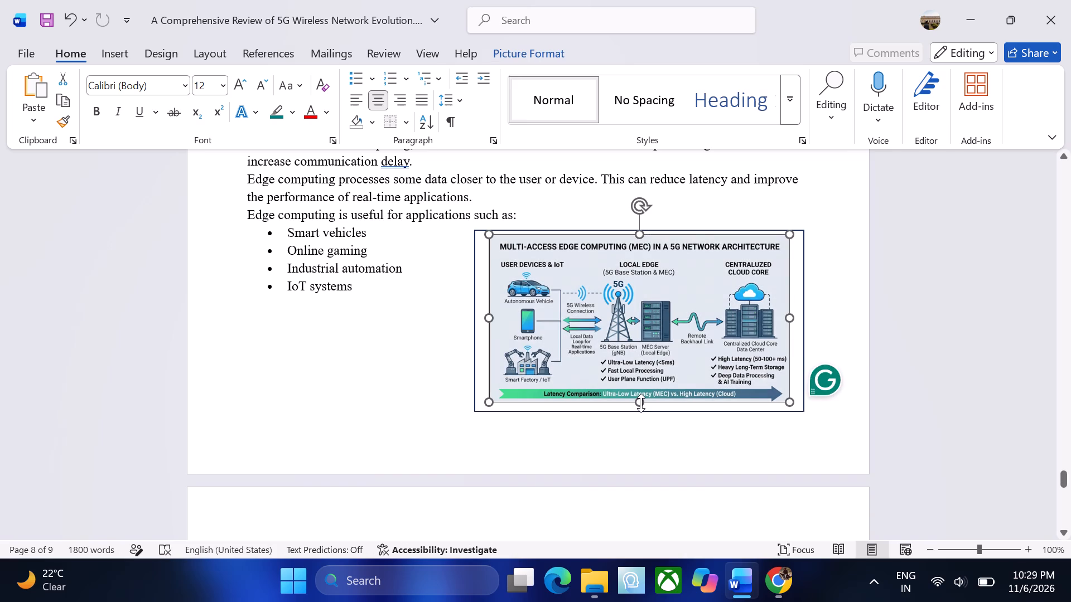
drag(641, 403, 641, 406)
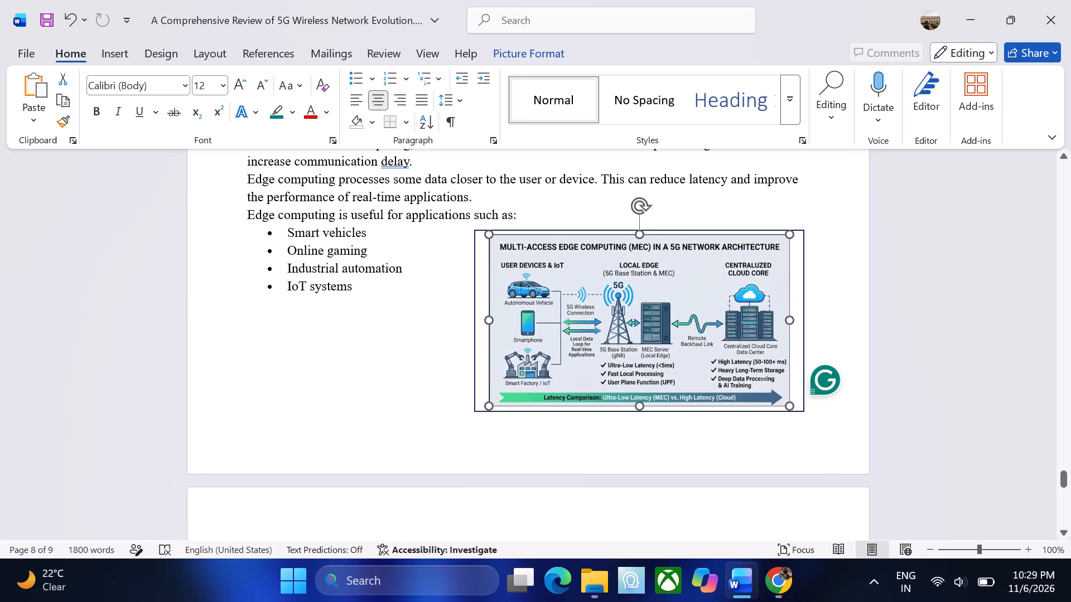
drag(641, 406, 643, 410)
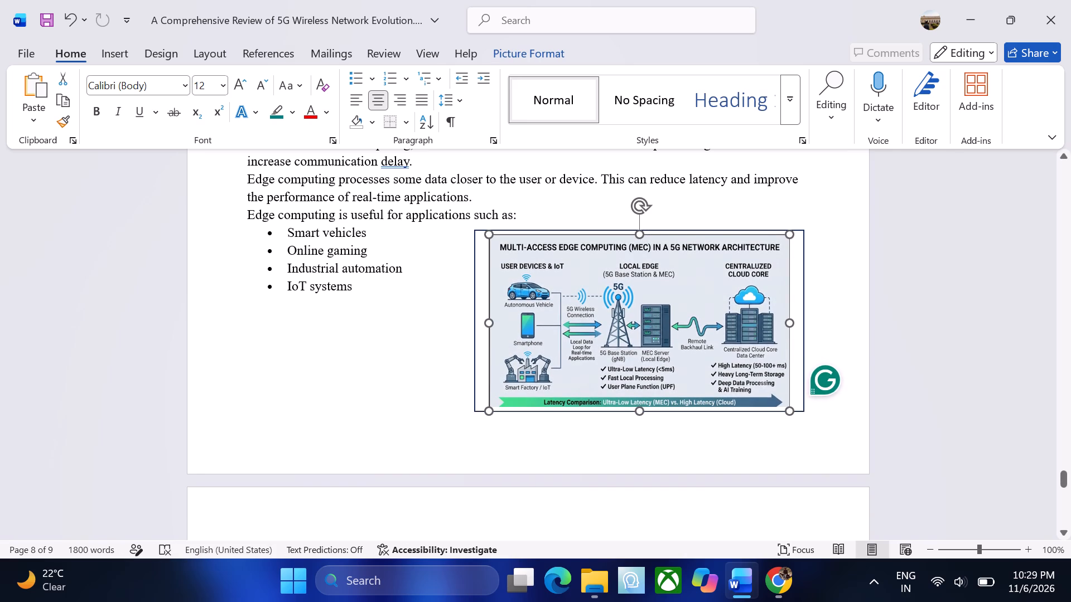
drag(786, 326, 790, 326)
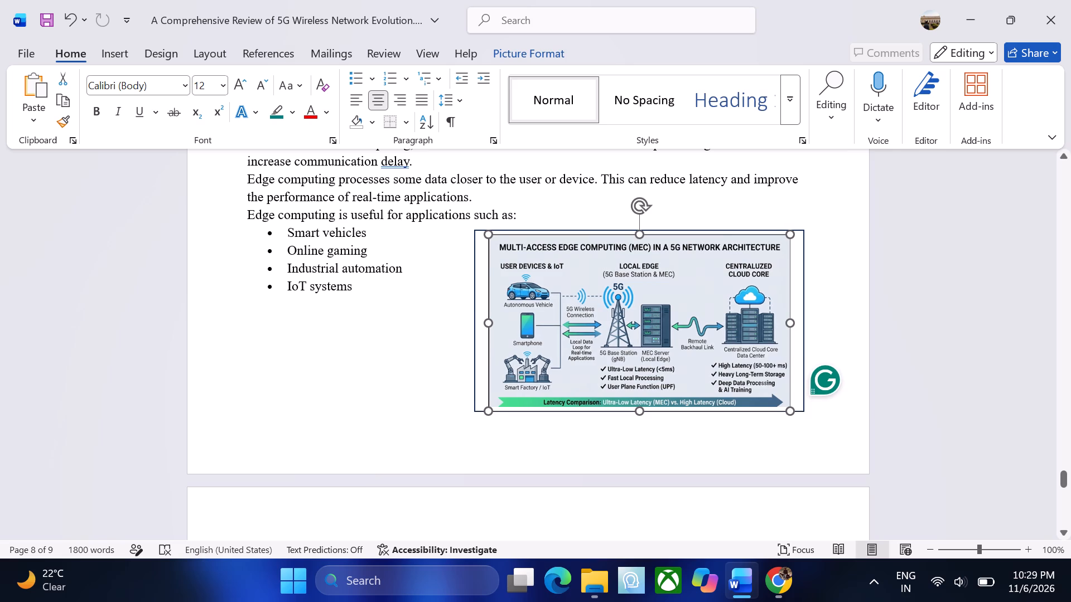
drag(790, 326, 804, 324)
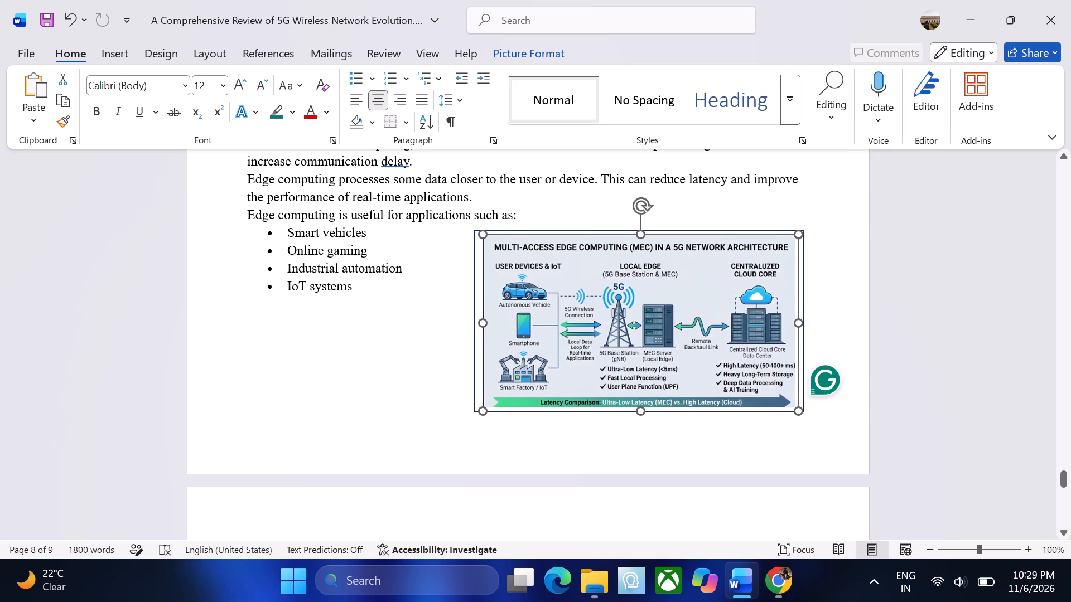
drag(804, 324, 812, 324)
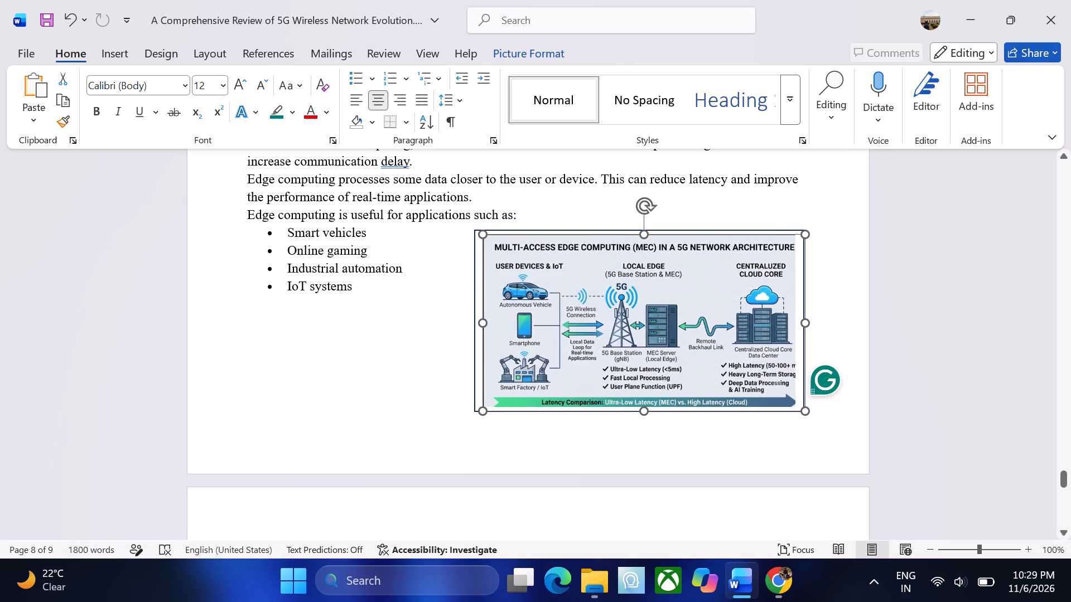
drag(812, 324, 809, 324)
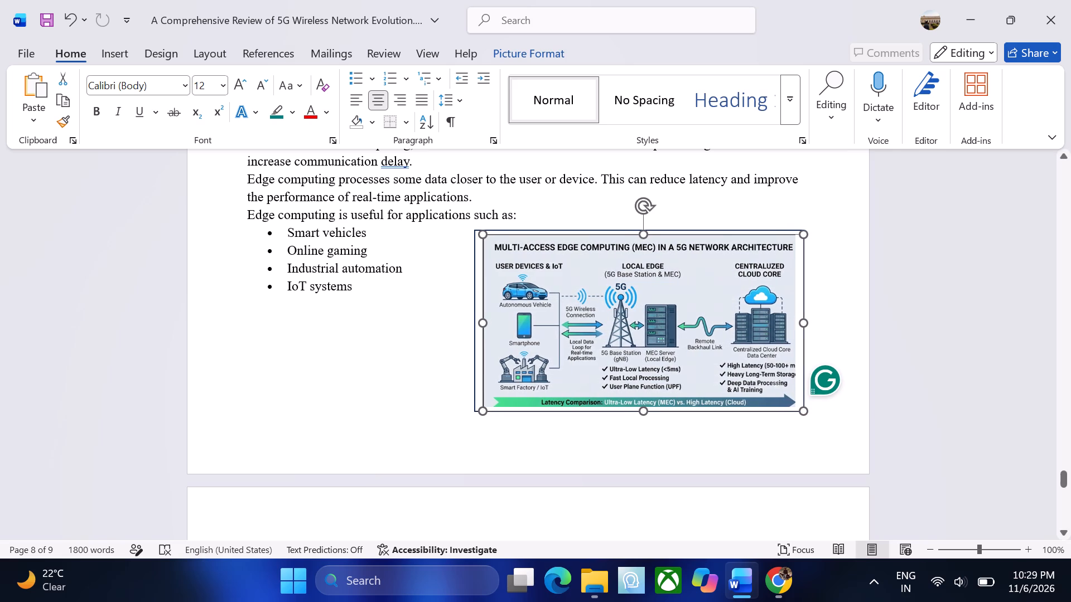
click(459, 412)
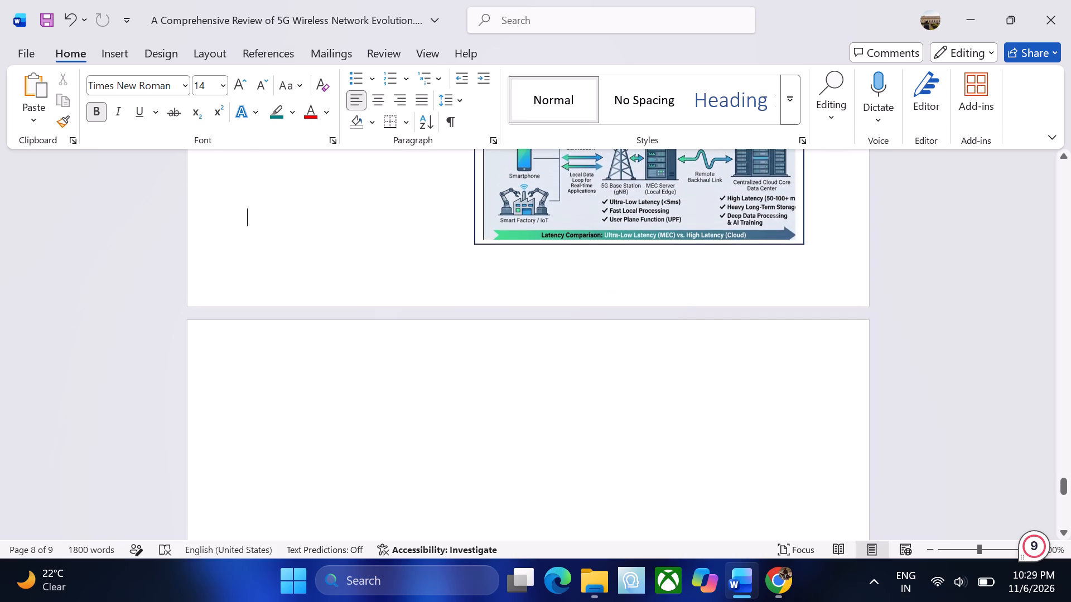
Save the review paper document.
key(ctrl+s)
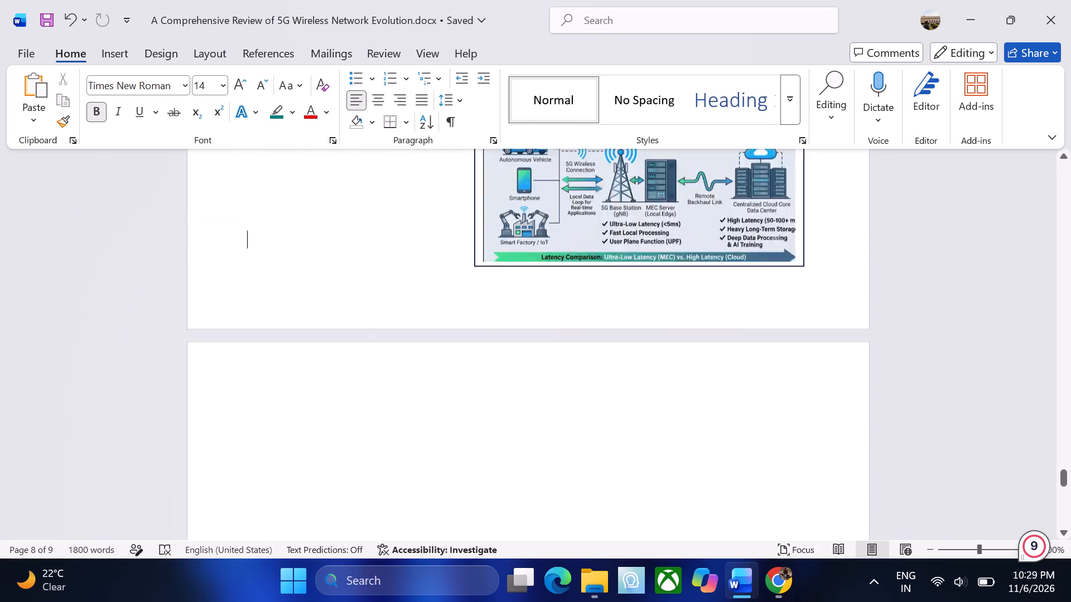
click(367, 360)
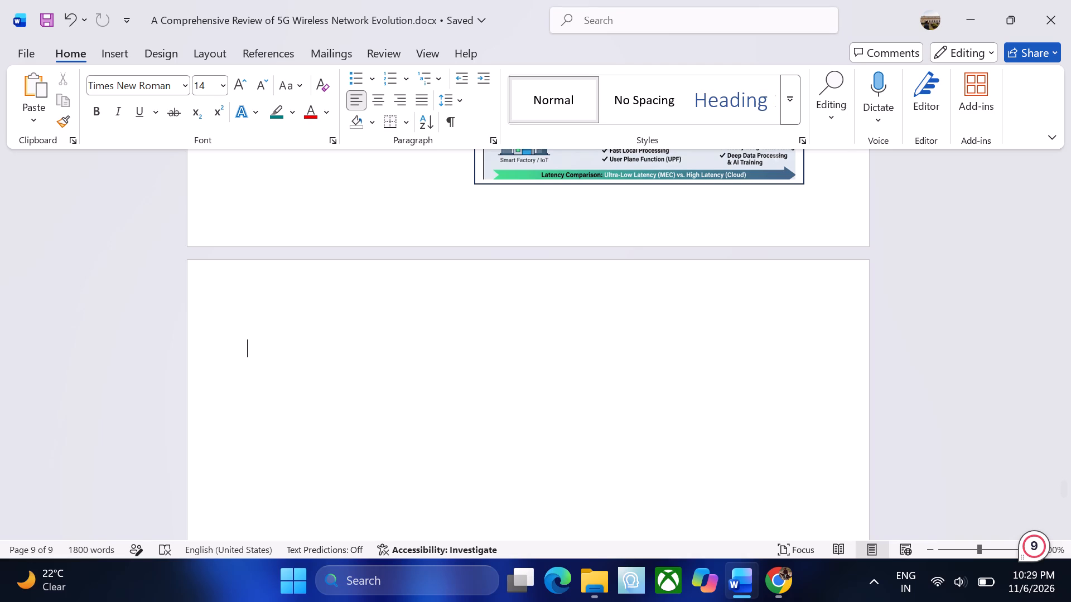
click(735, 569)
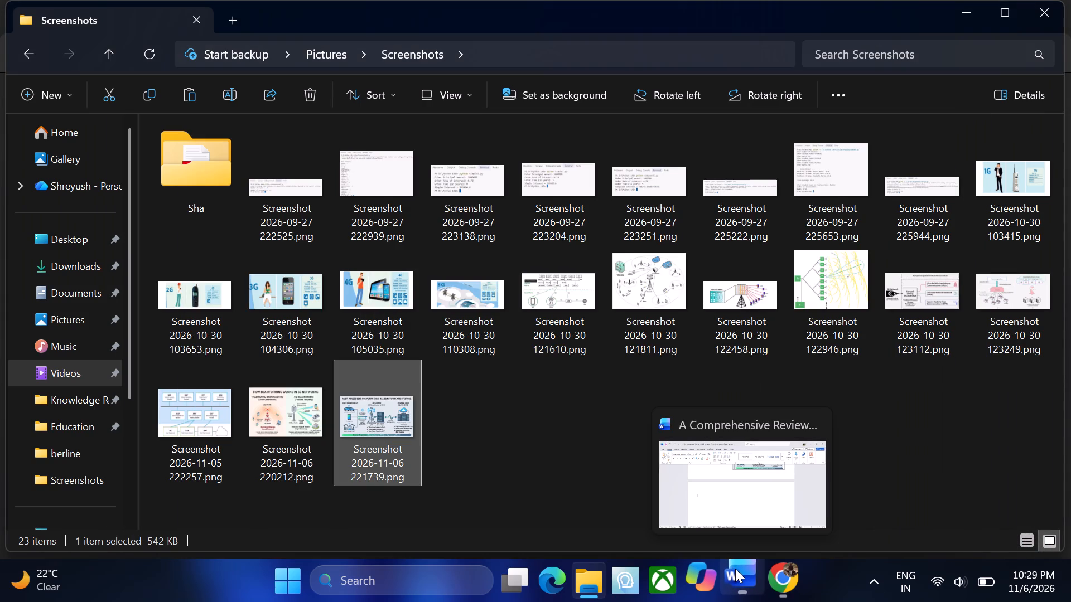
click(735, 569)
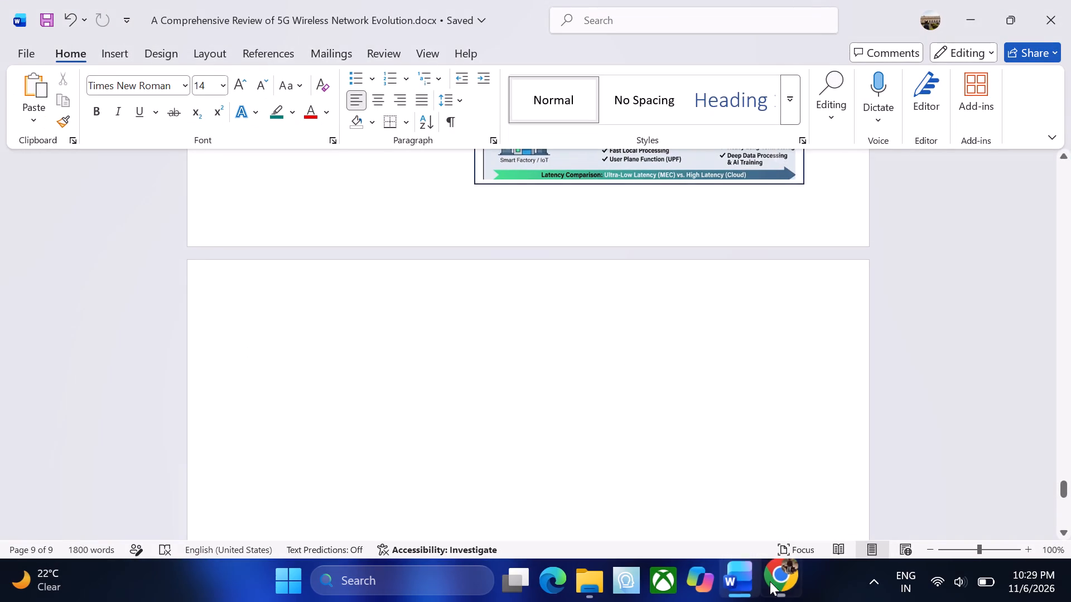
click(775, 583)
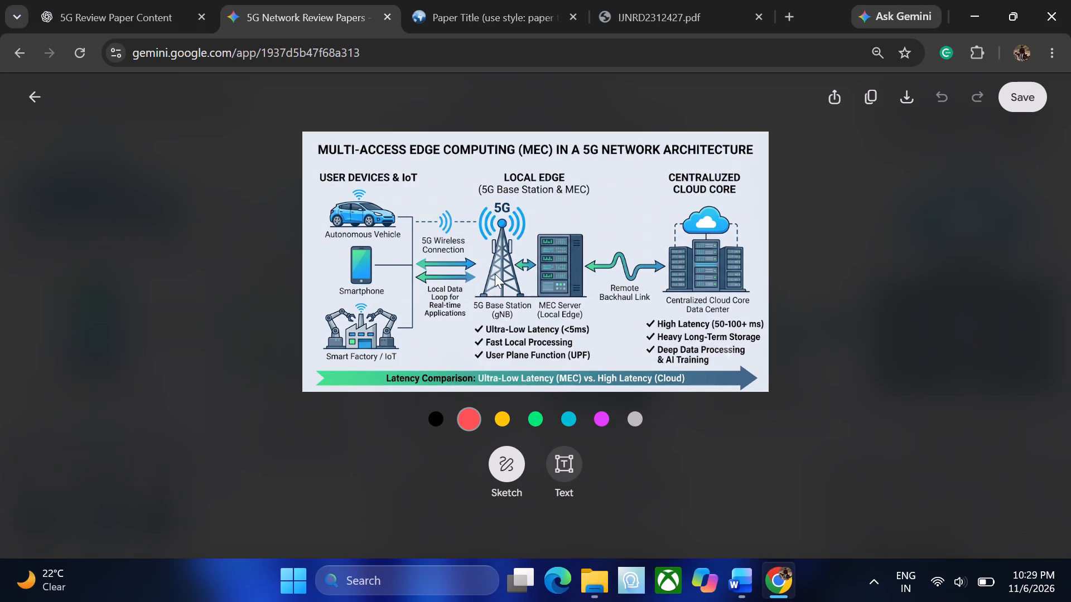
click(44, 96)
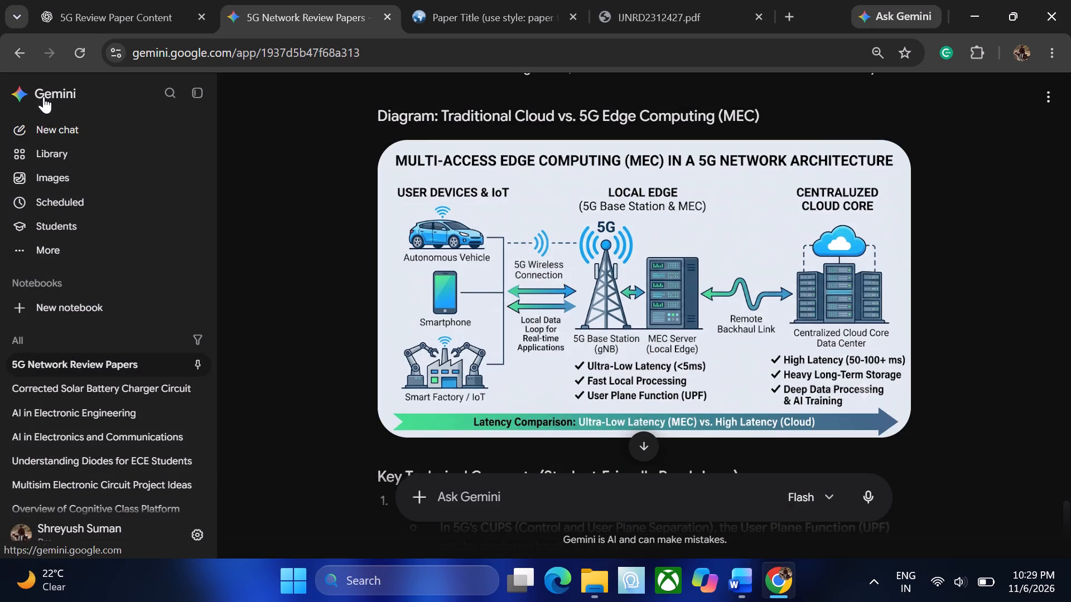